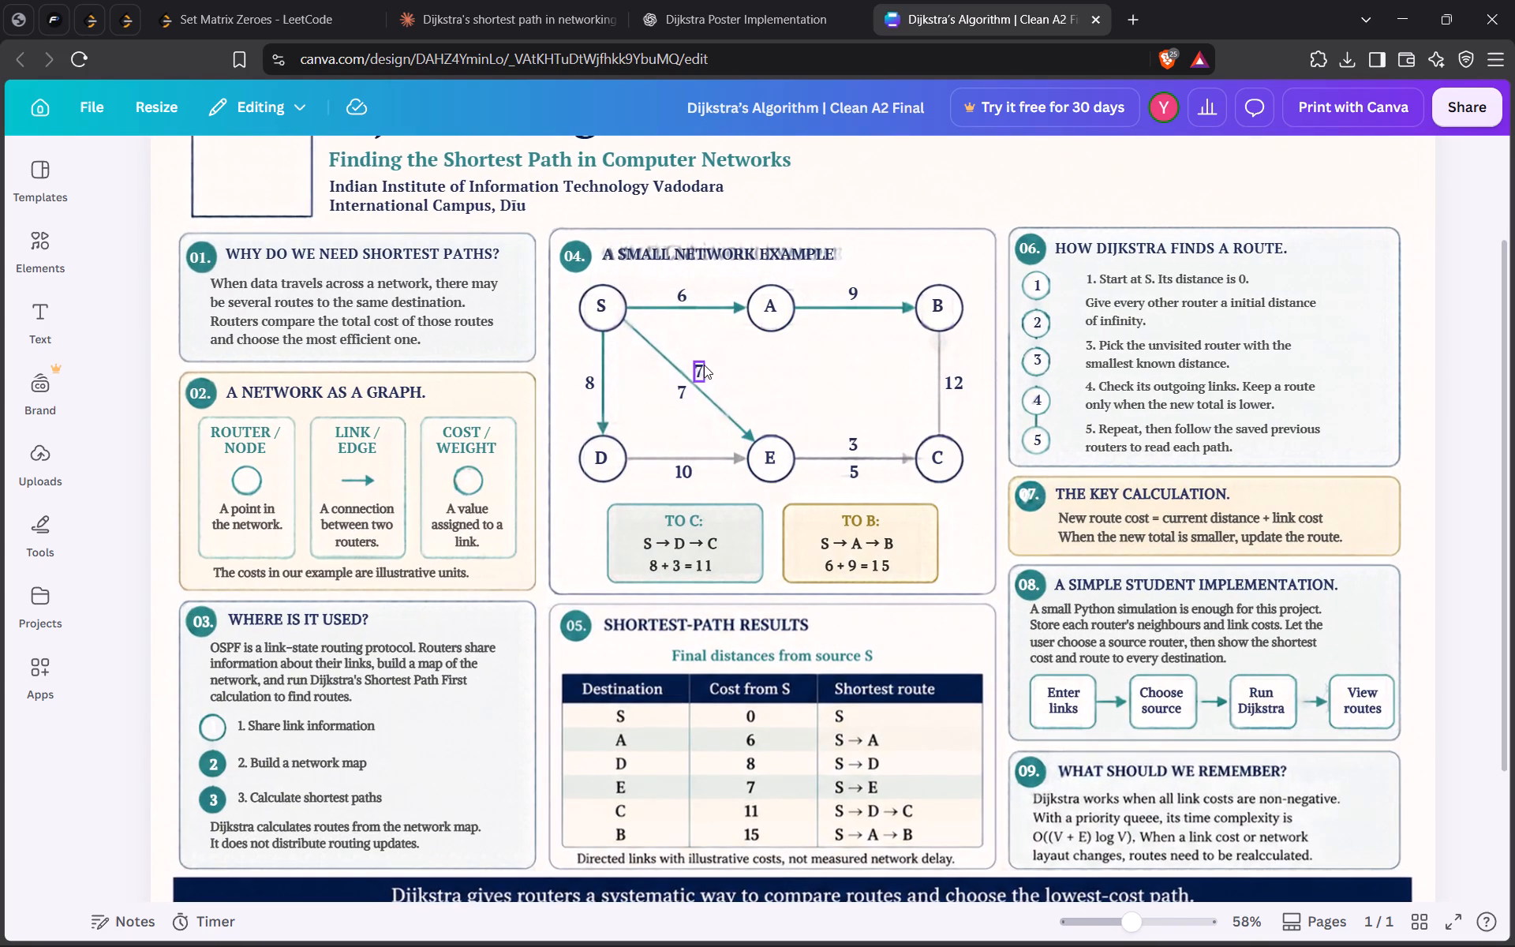
Delete the duplicate 7 label above the S–E link in the small network example.
{"action": "left_click", "coordinate": [704, 365]}
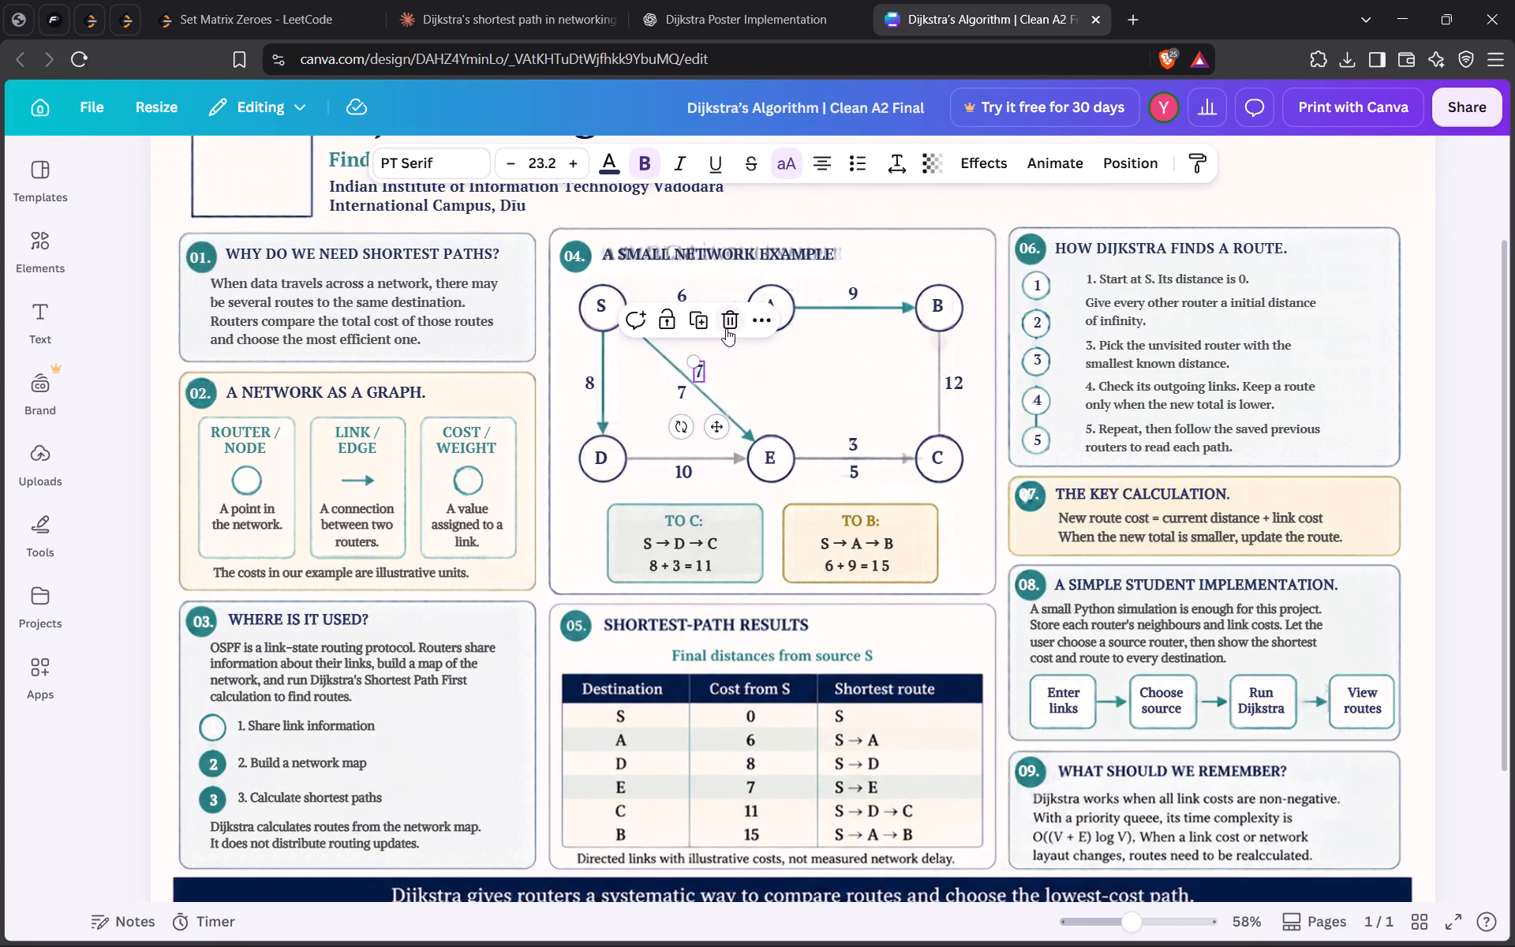
{"action": "left_click", "coordinate": [726, 328]}
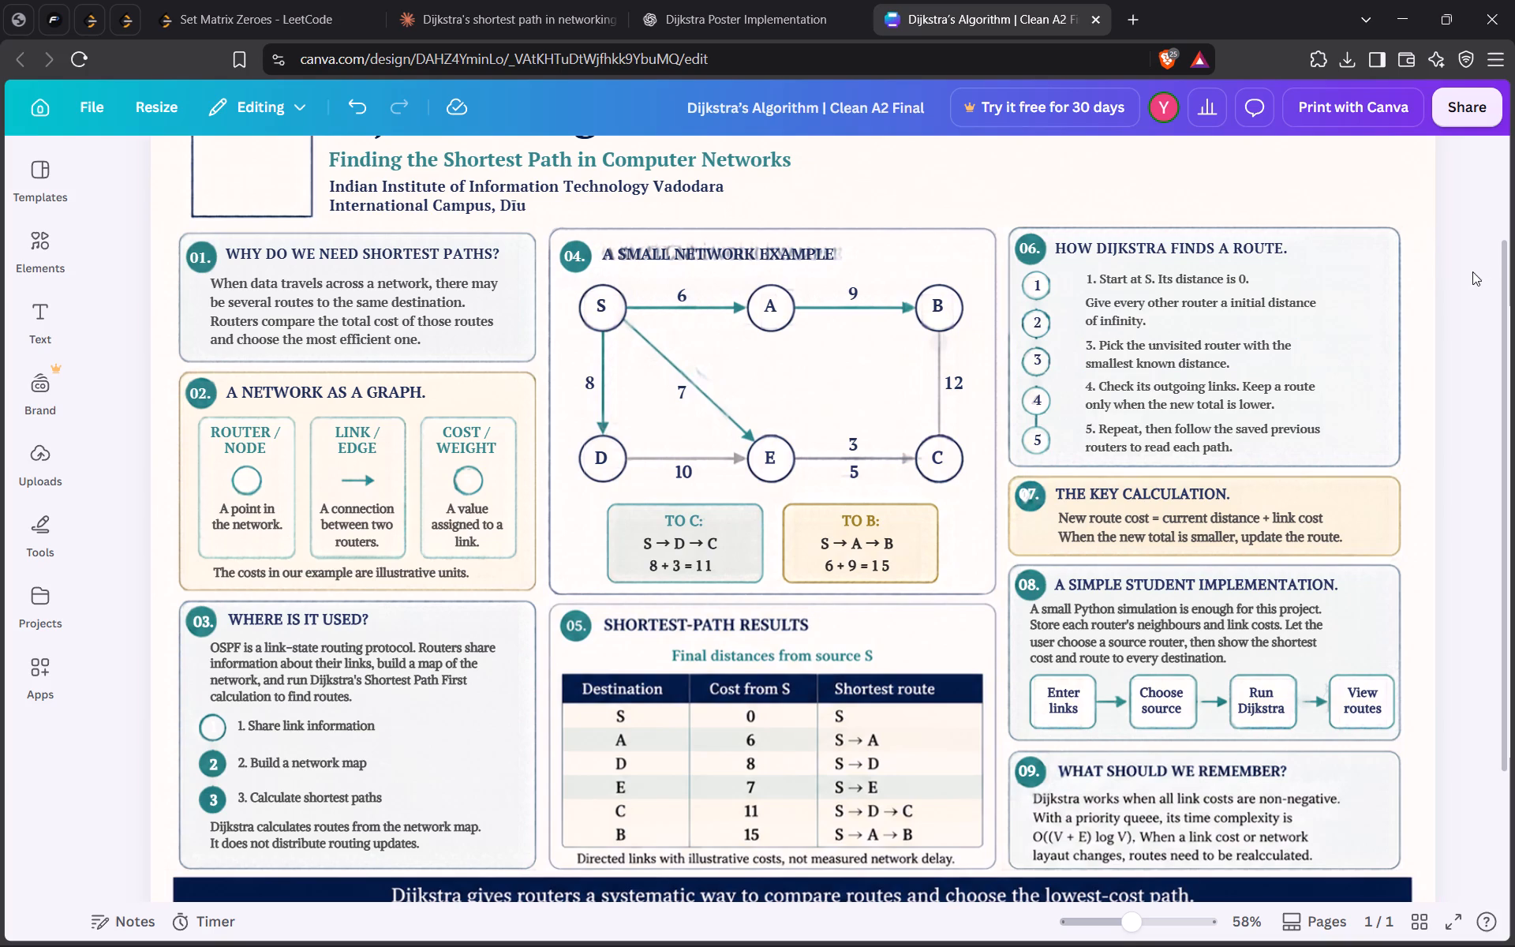
{"action": "left_click", "coordinate": [1483, 268]}
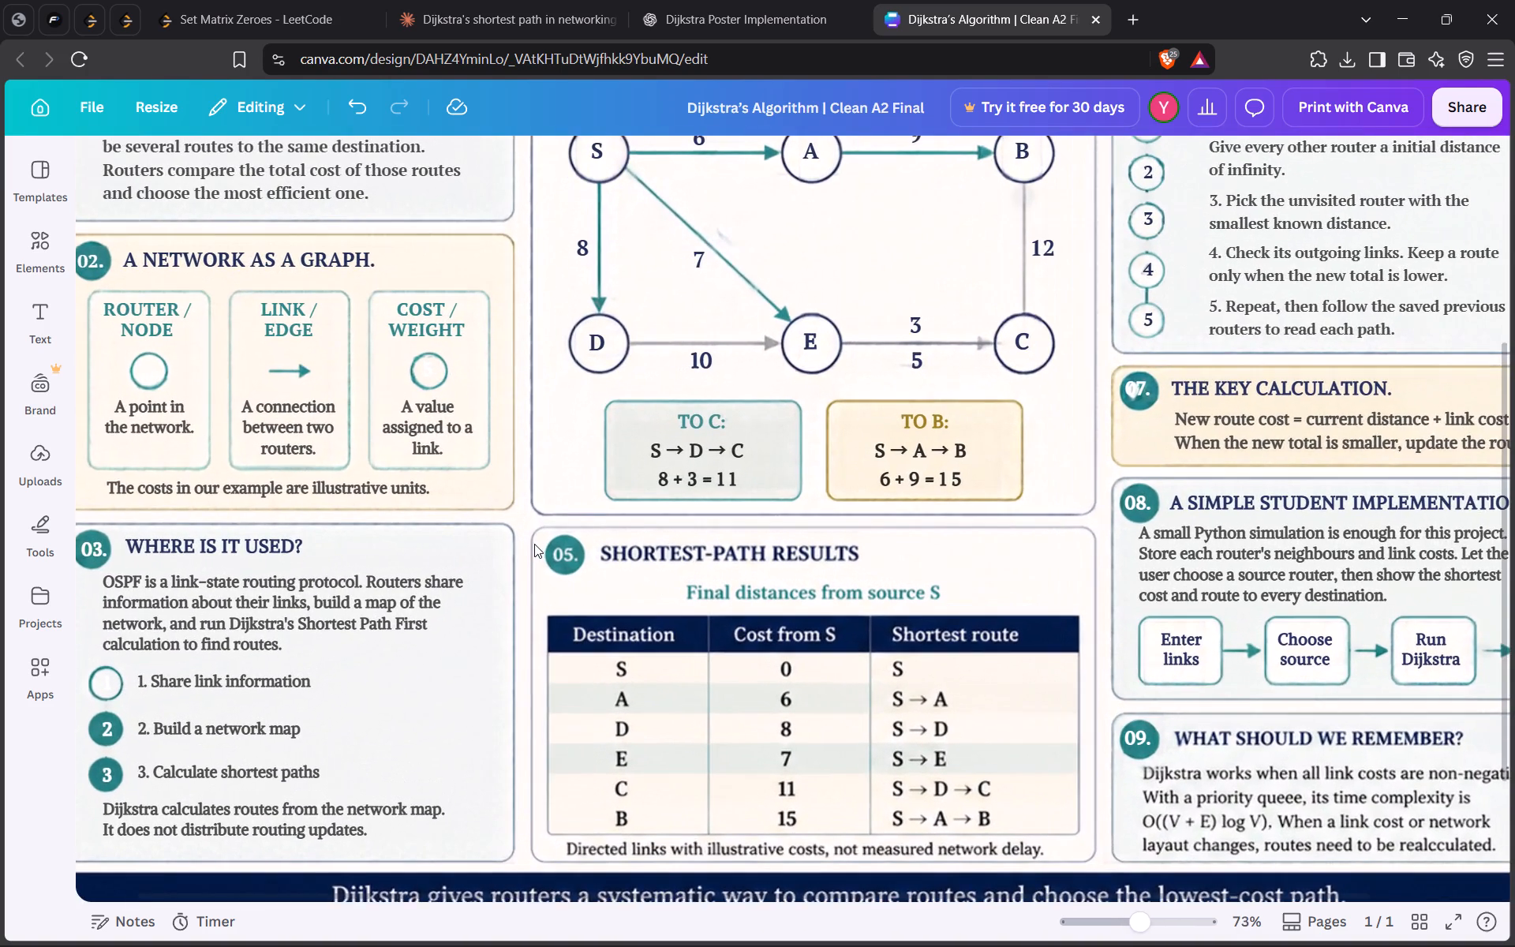
Replace the character inside the Cost / Weight circle of section 02 with $.
{"action": "scroll", "coordinate": [534, 544], "scroll_direction": "right", "scroll_amount": 8}
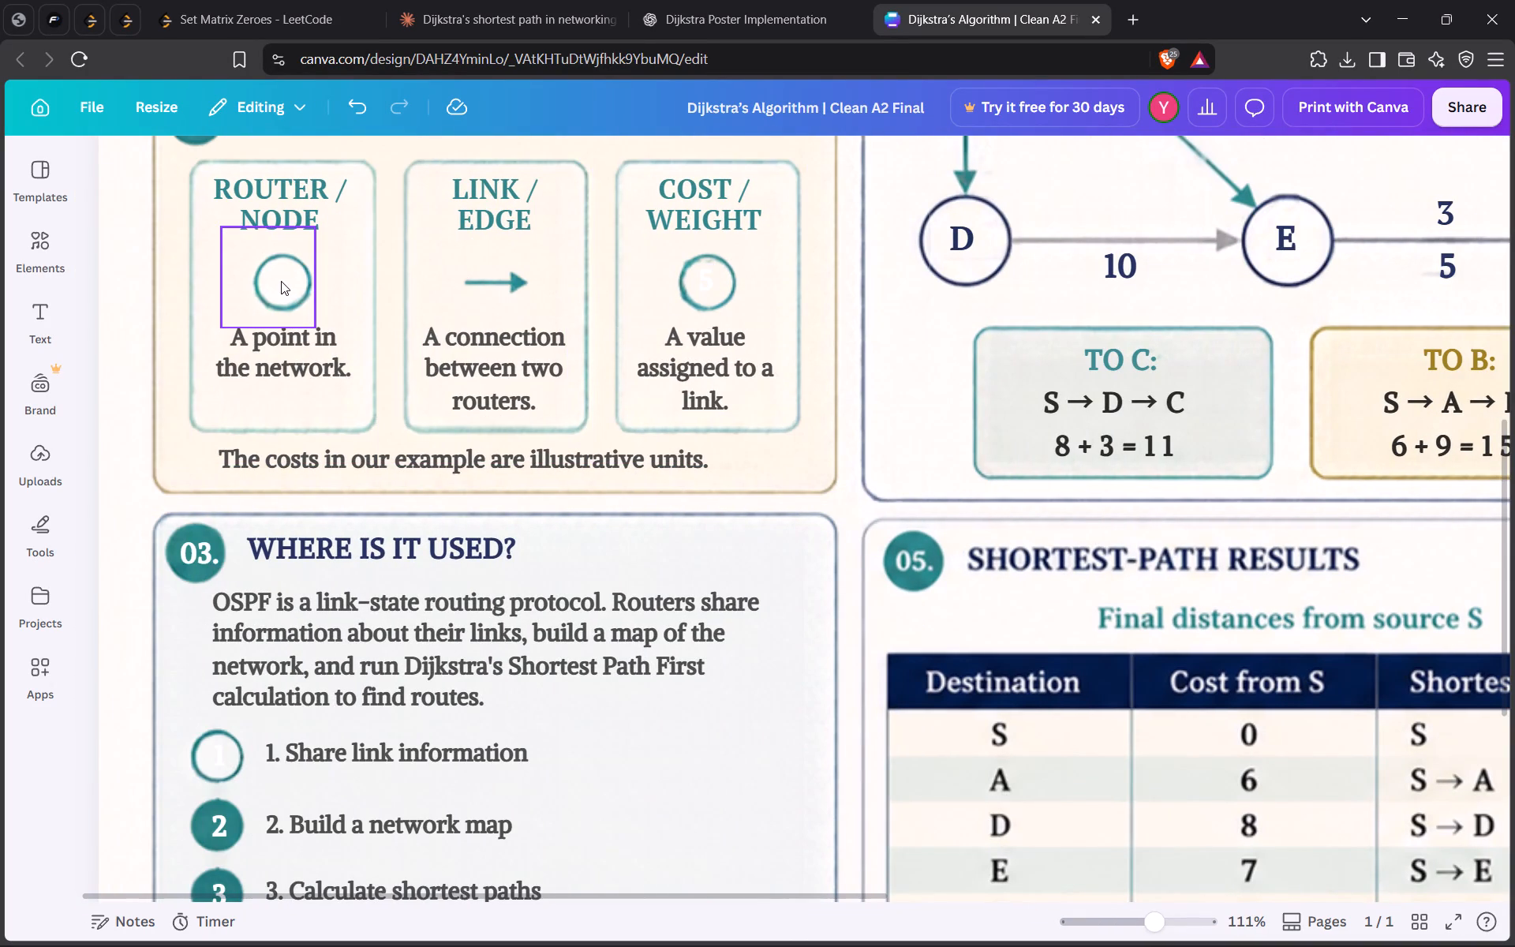
{"action": "left_click", "coordinate": [707, 274]}
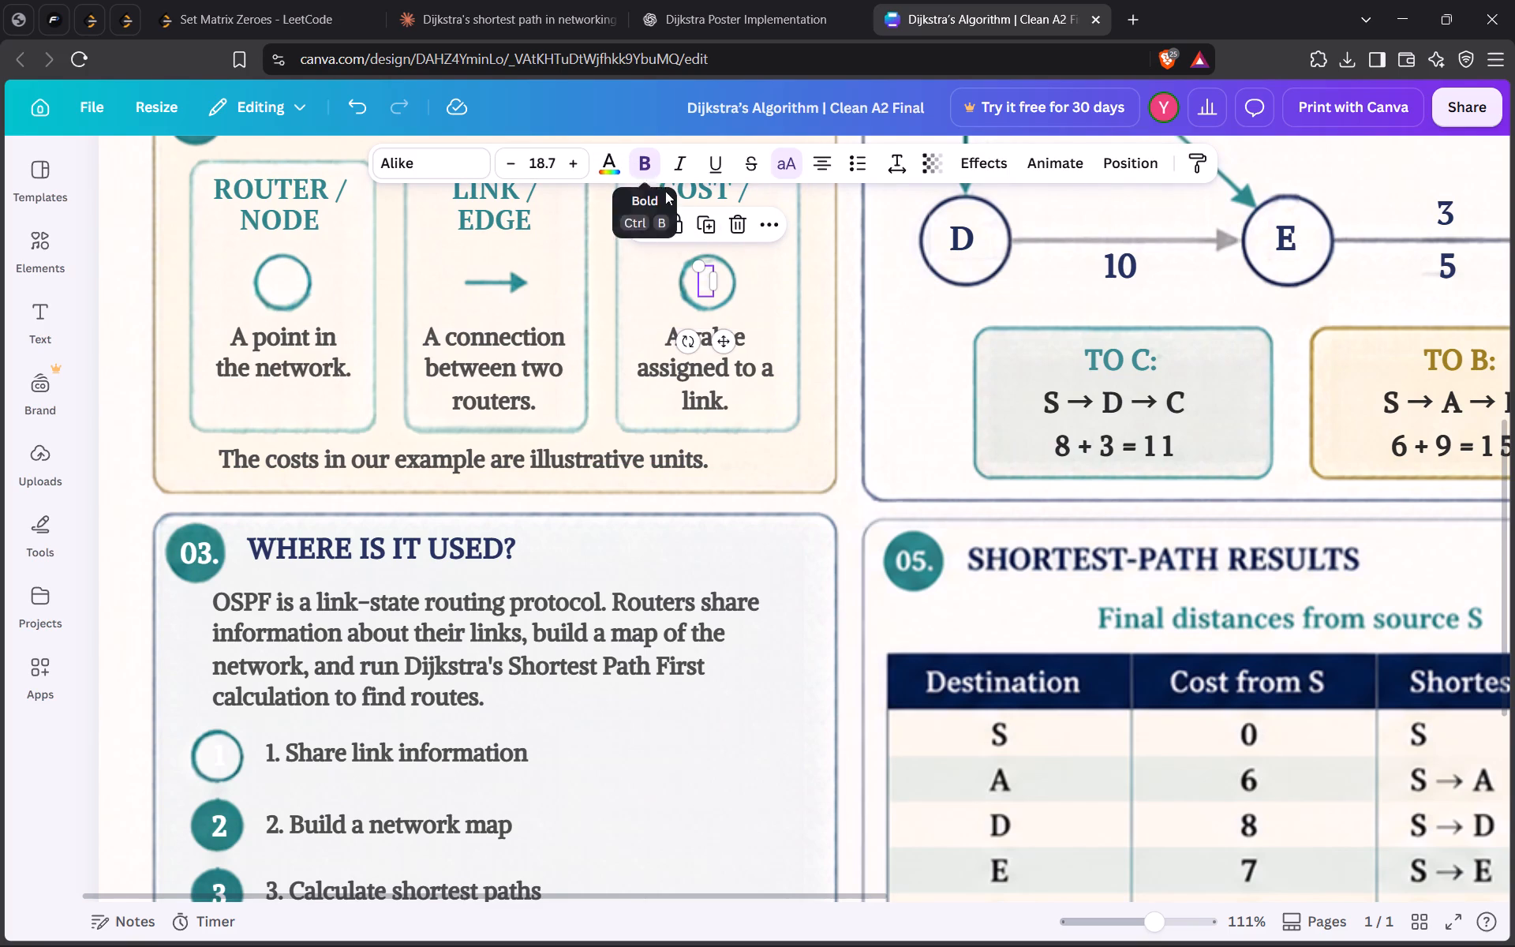
{"action": "double_click", "coordinate": [705, 279]}
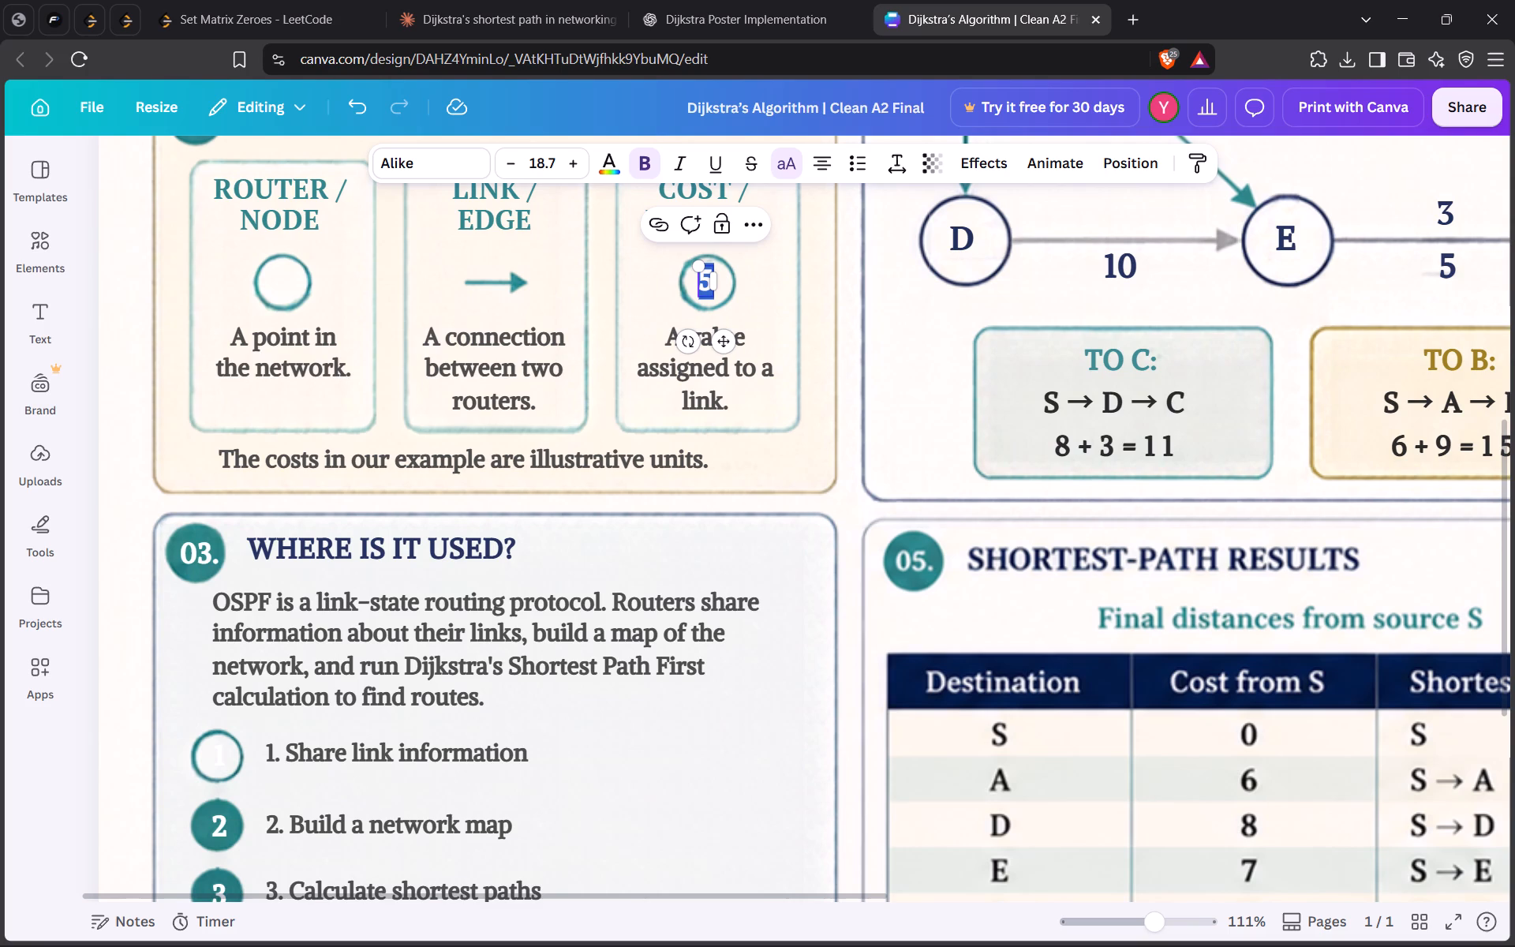
{"action": "key", "text": "shift+dollar"}
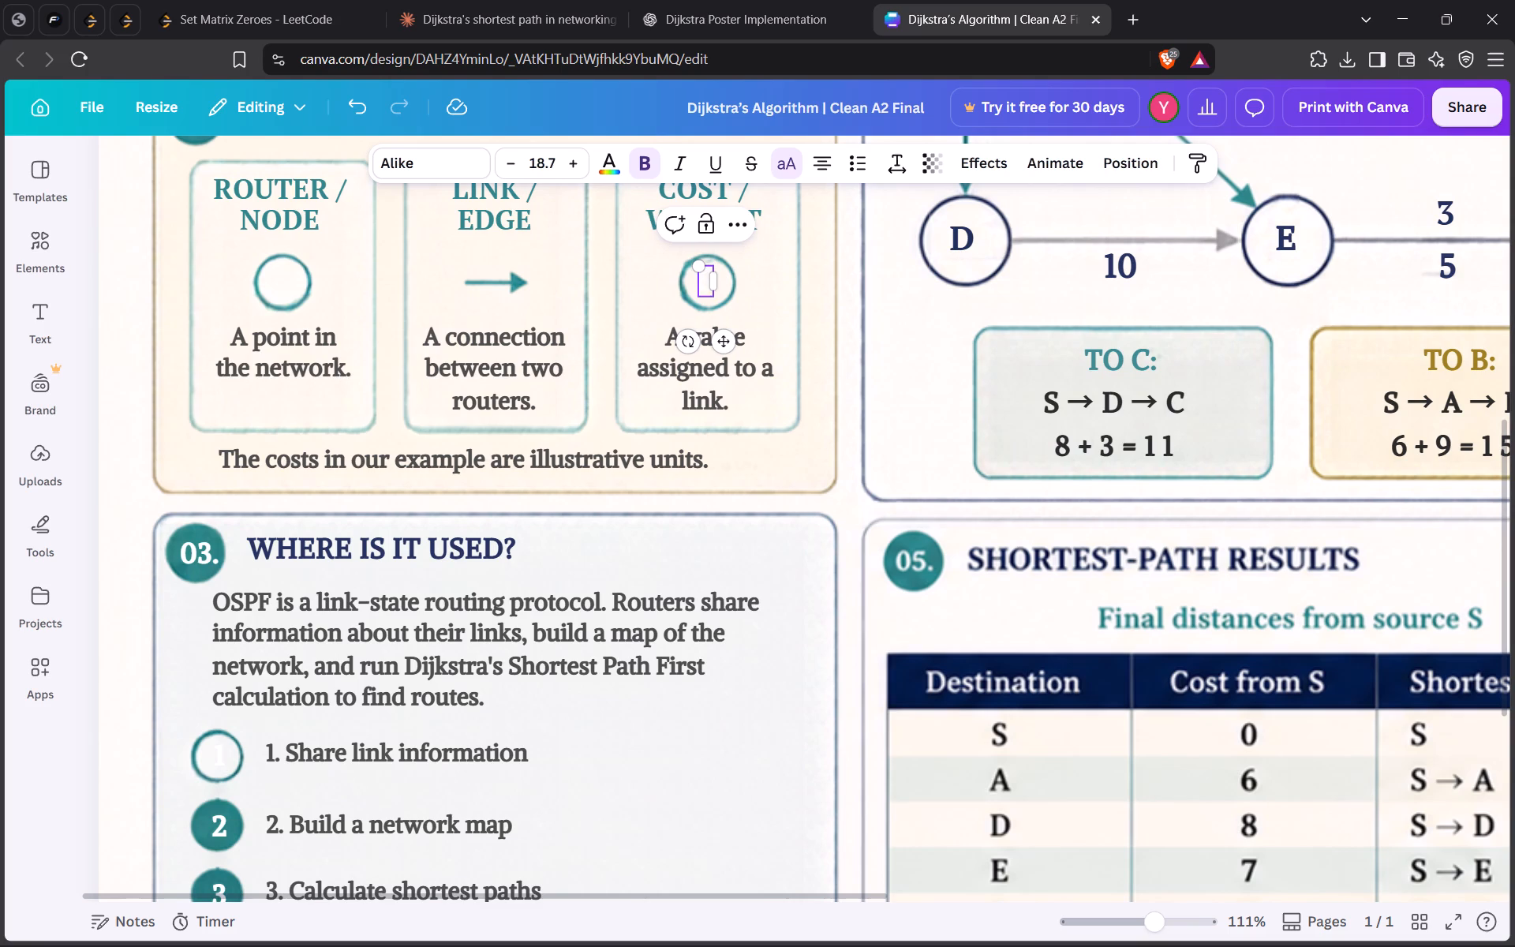
Set the text colour of the $ in the Cost / Weight circle to black.
{"action": "left_click", "coordinate": [600, 163]}
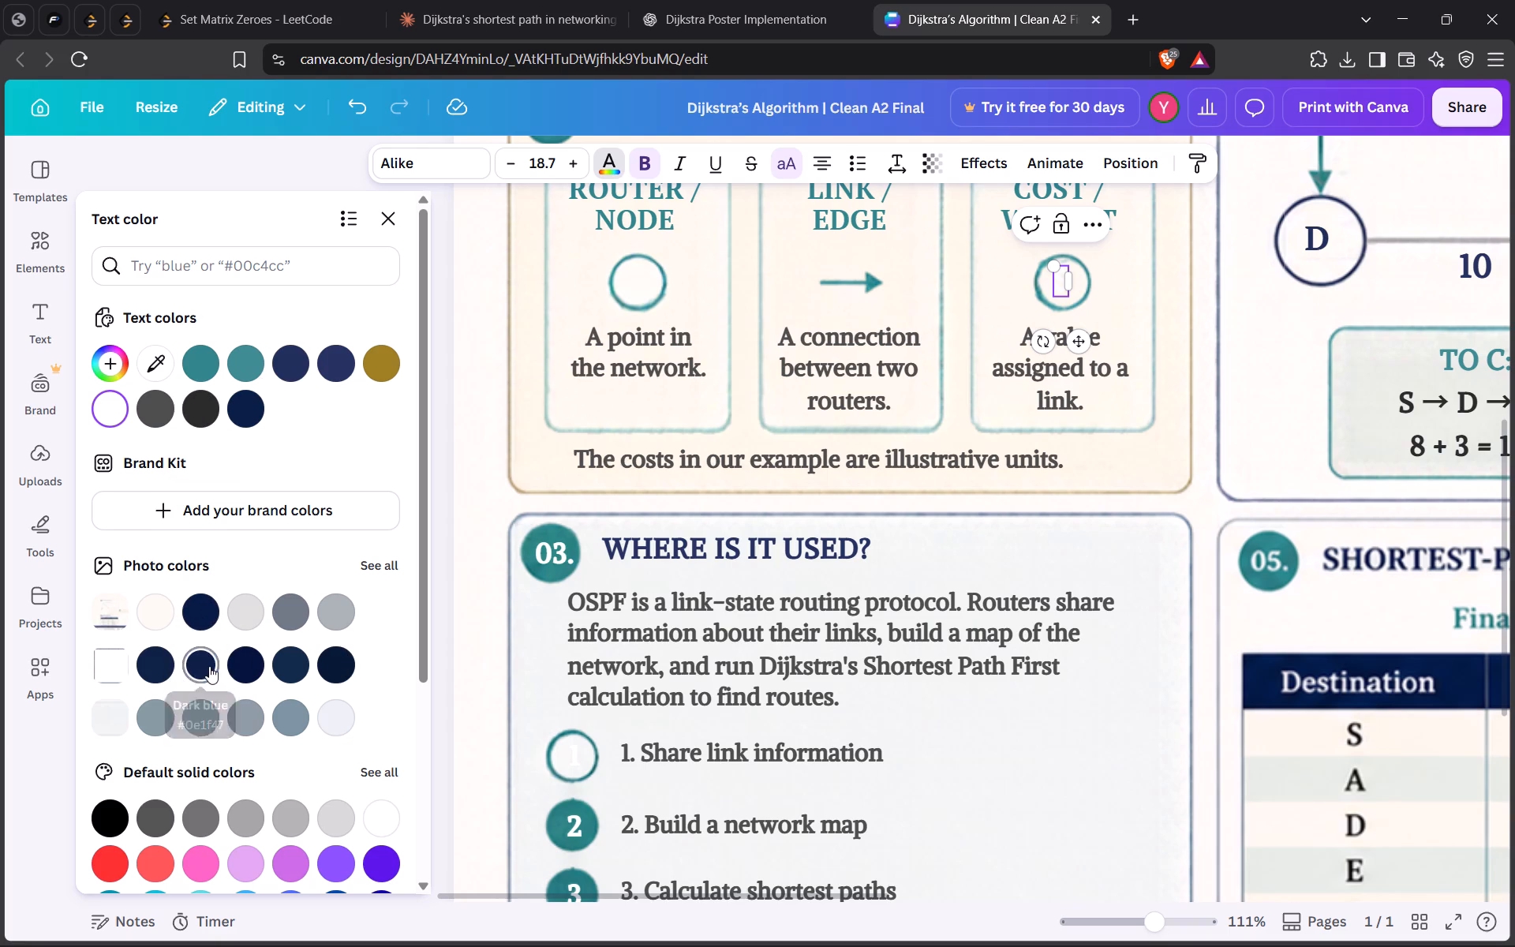
{"action": "scroll", "coordinate": [209, 666], "scroll_direction": "down", "scroll_amount": 1}
{"action": "left_click", "coordinate": [105, 734]}
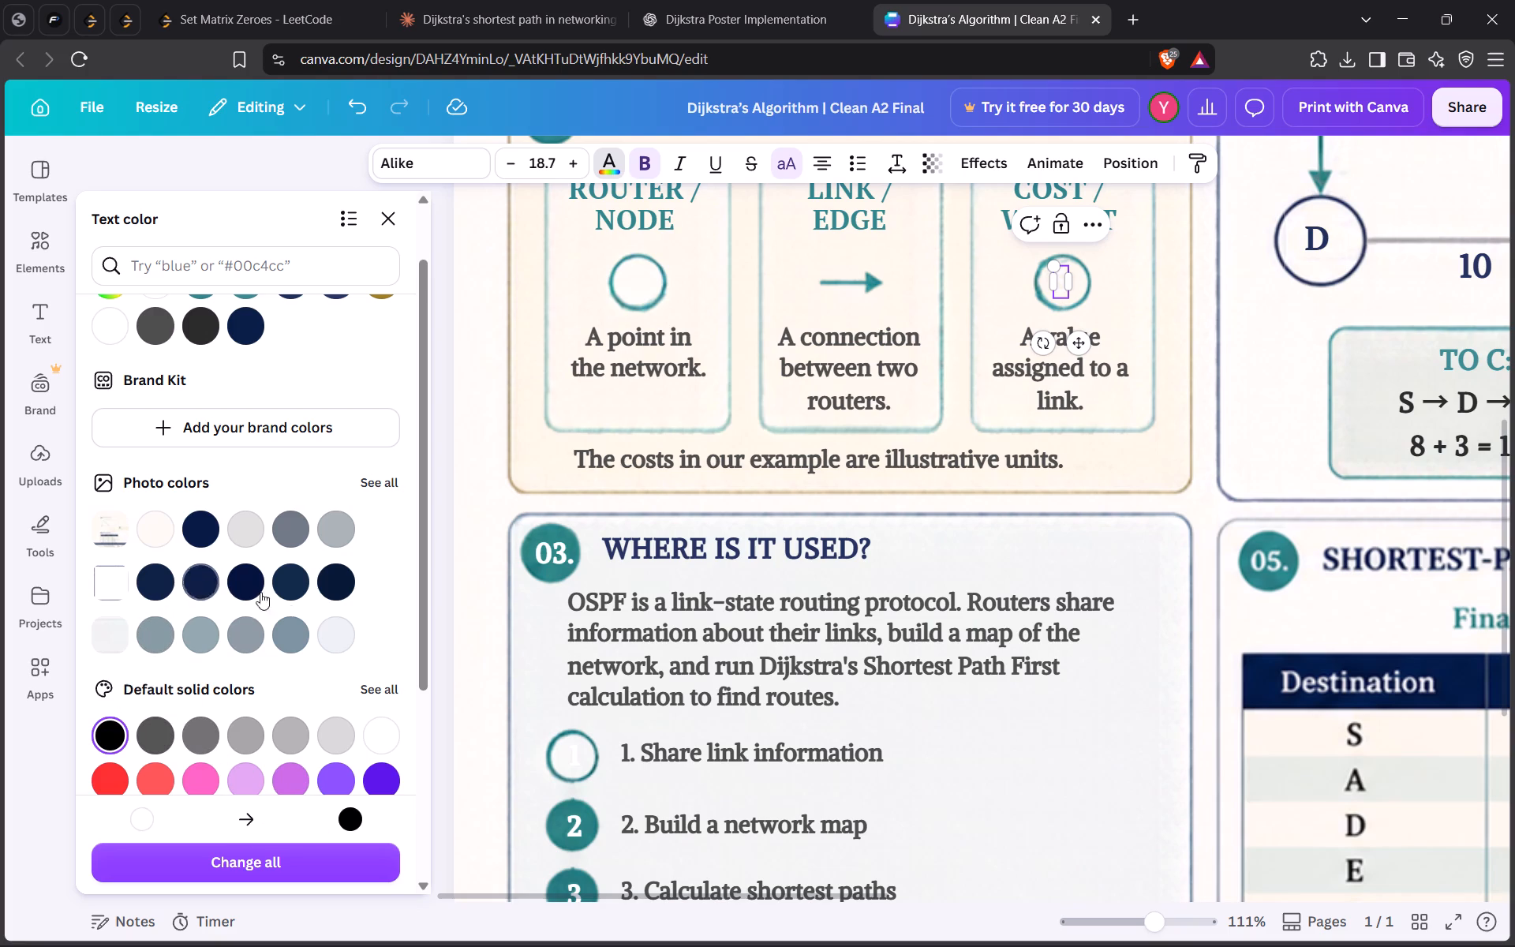
{"action": "double_click", "coordinate": [1061, 278]}
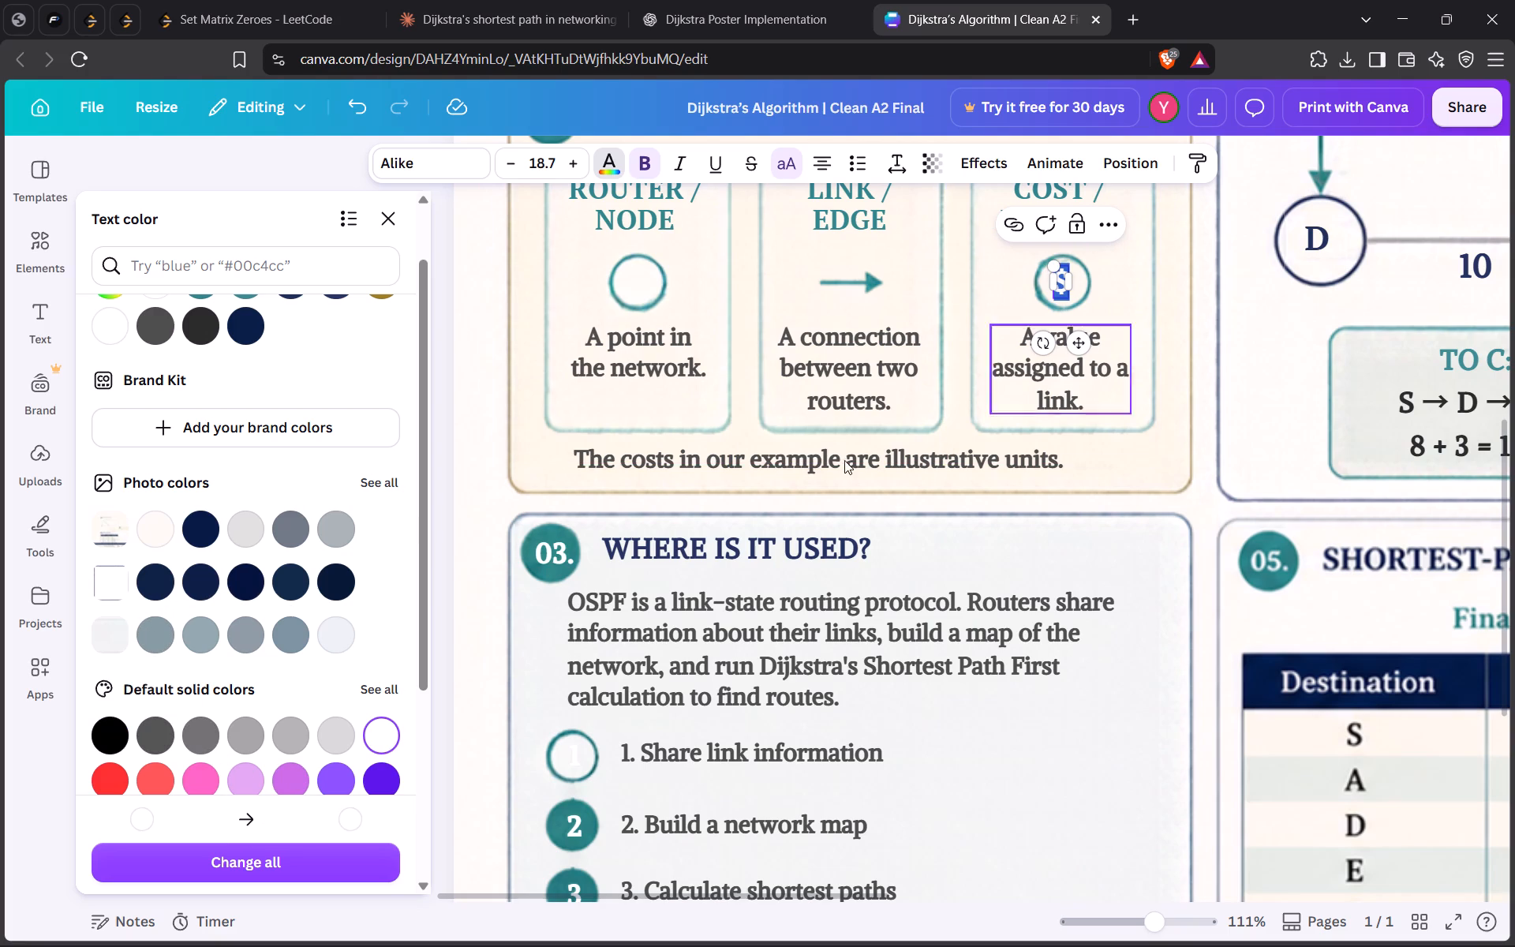
{"action": "left_click", "coordinate": [111, 730]}
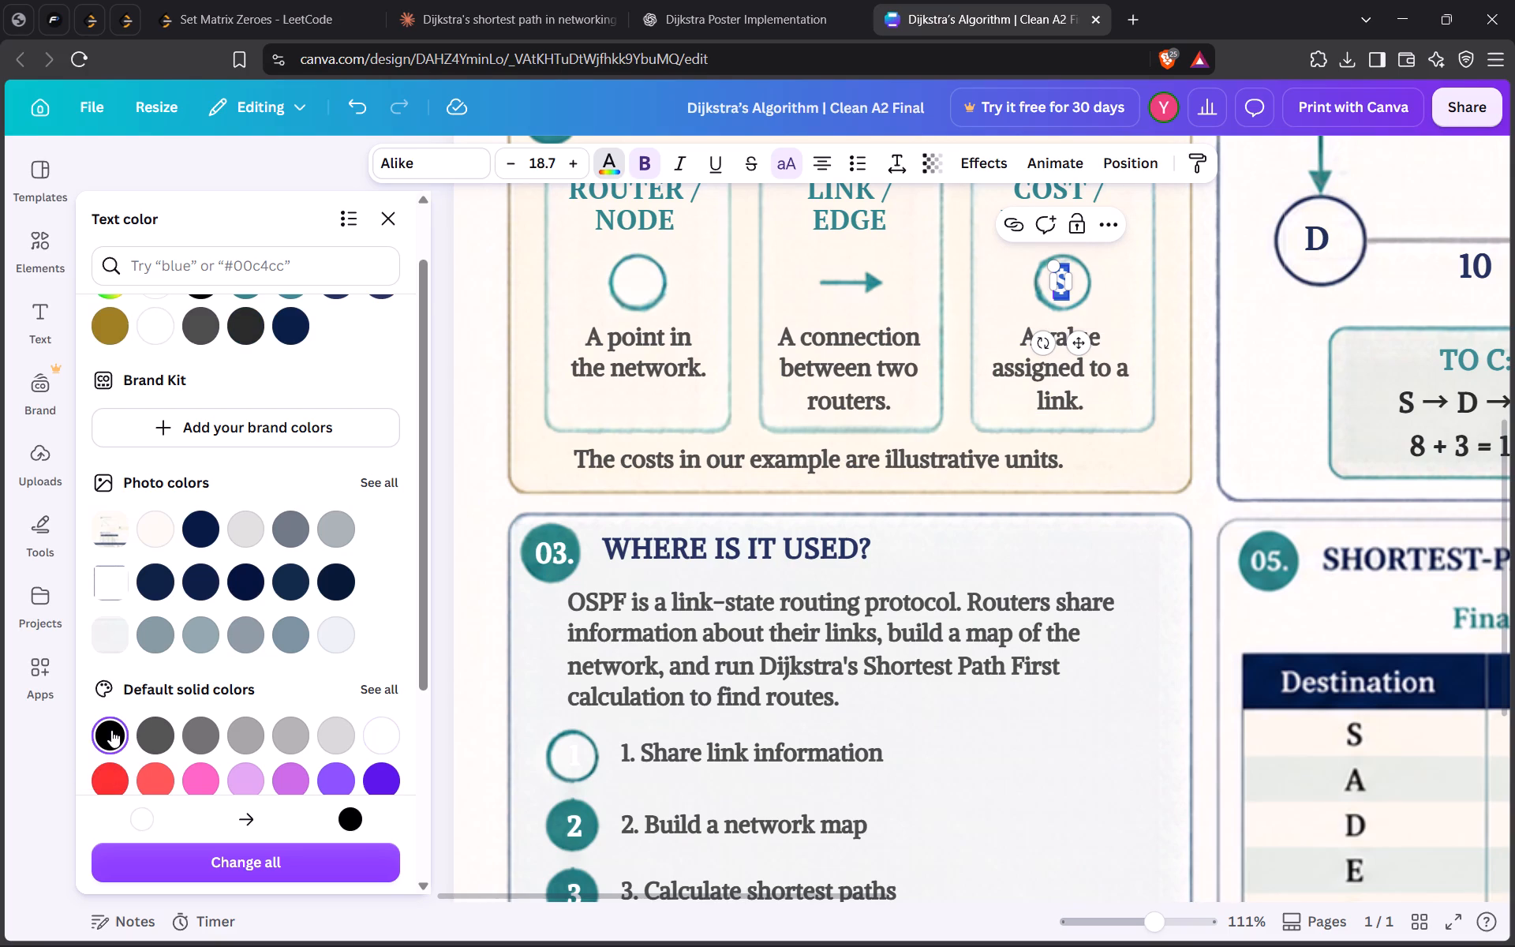
{"action": "left_click", "coordinate": [1141, 378]}
{"action": "left_click", "coordinate": [844, 472]}
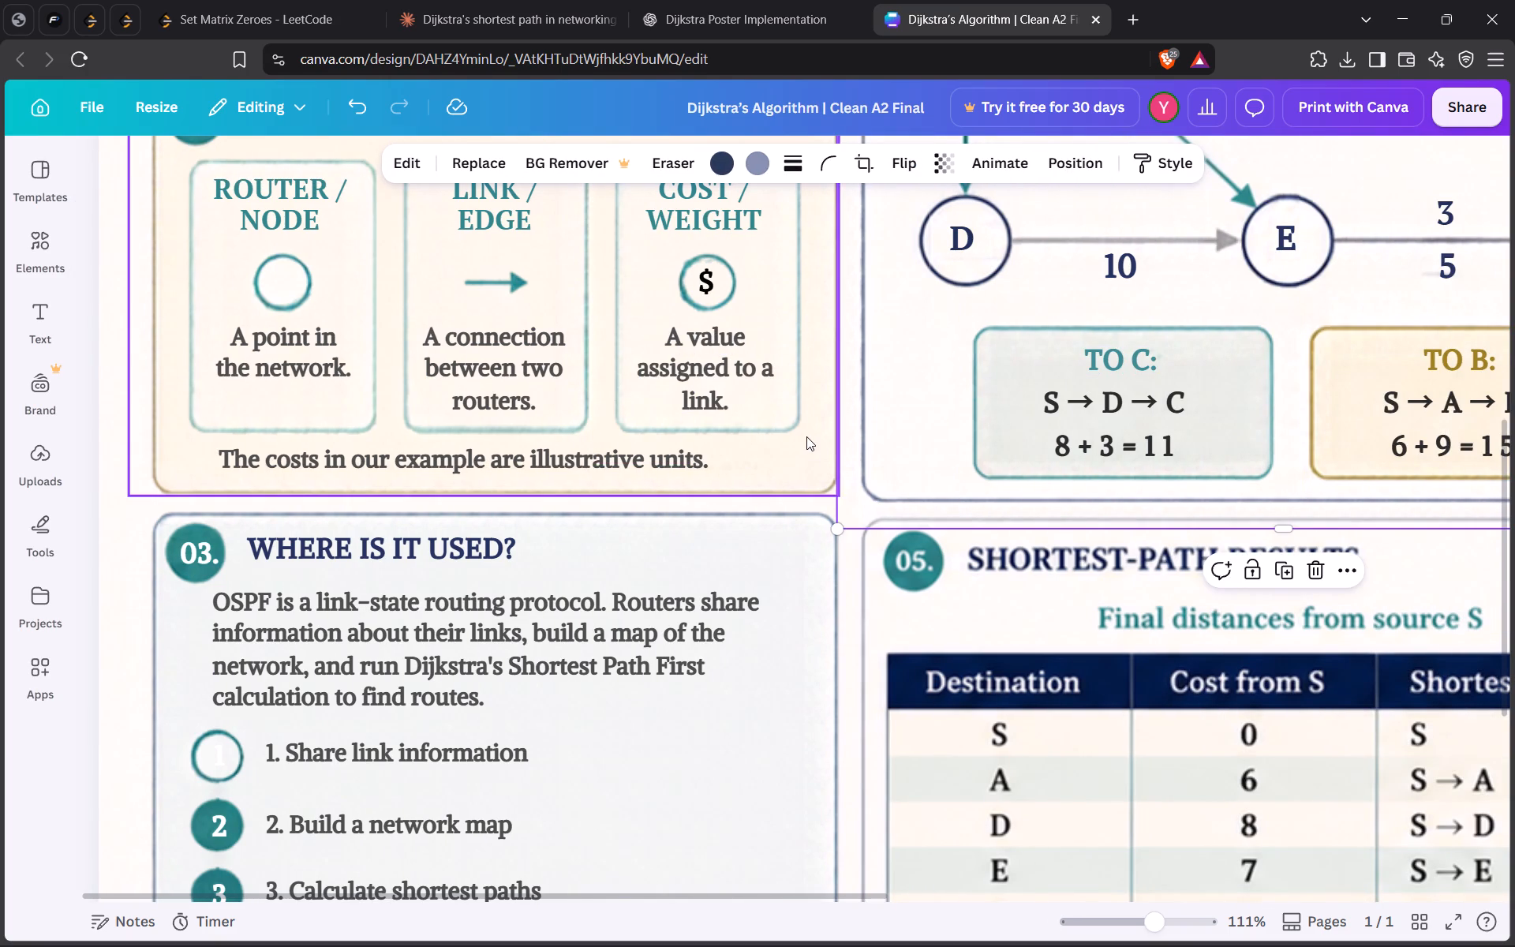
Move the 07. number off its badge beside The Key Calculation and reposition it centred on the teal circle.
{"action": "scroll", "coordinate": [806, 436], "scroll_direction": "up", "scroll_amount": 3}
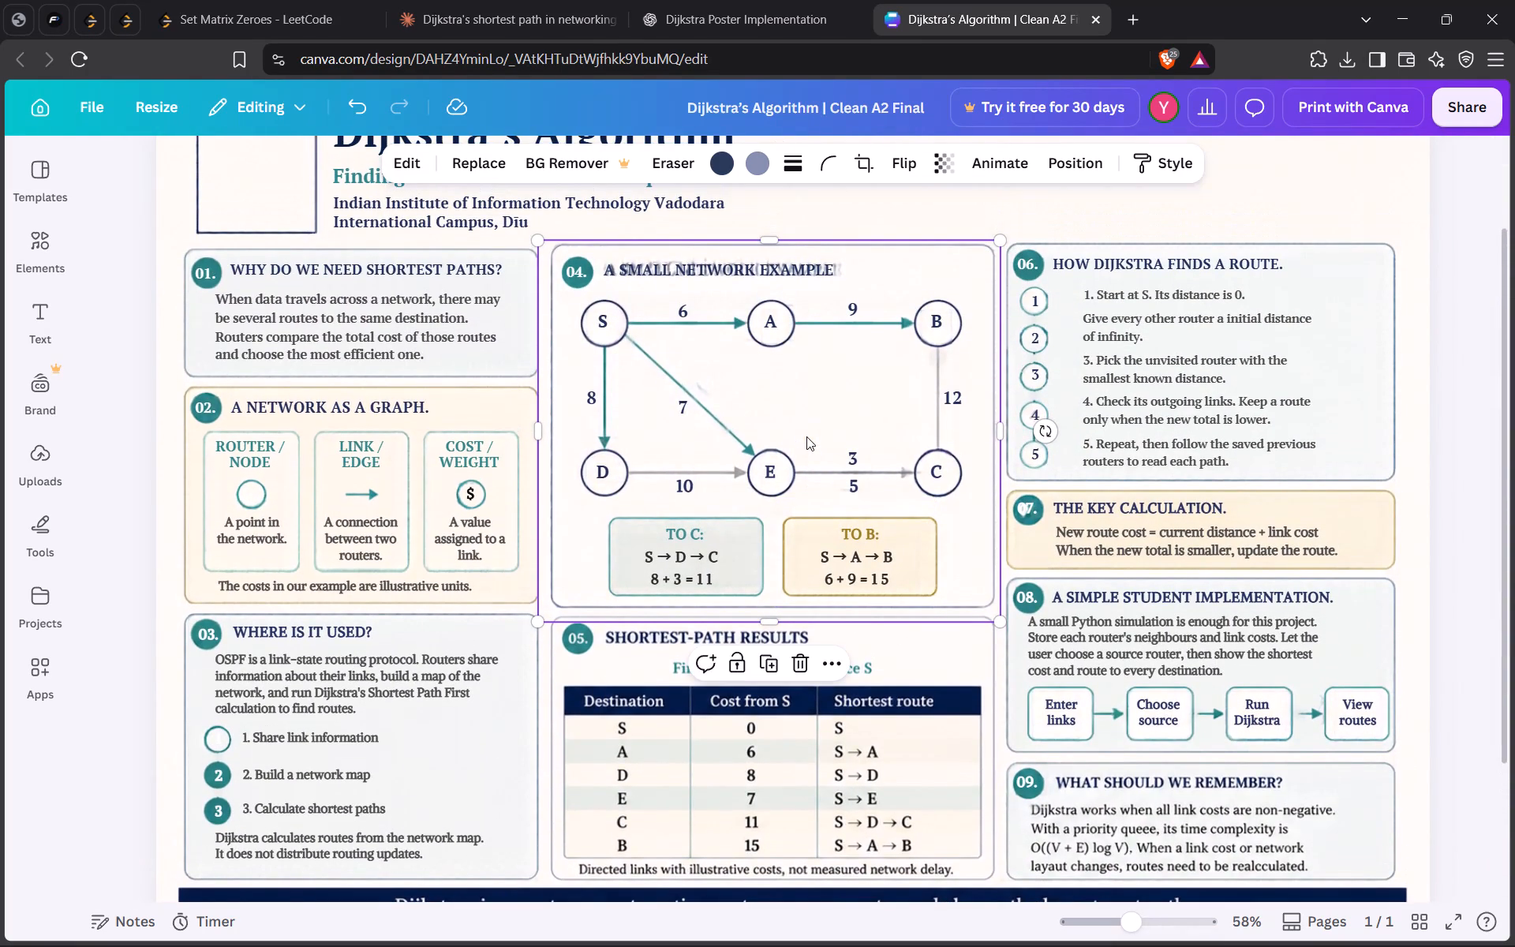
{"action": "scroll", "coordinate": [806, 436], "scroll_direction": "down", "scroll_amount": 1}
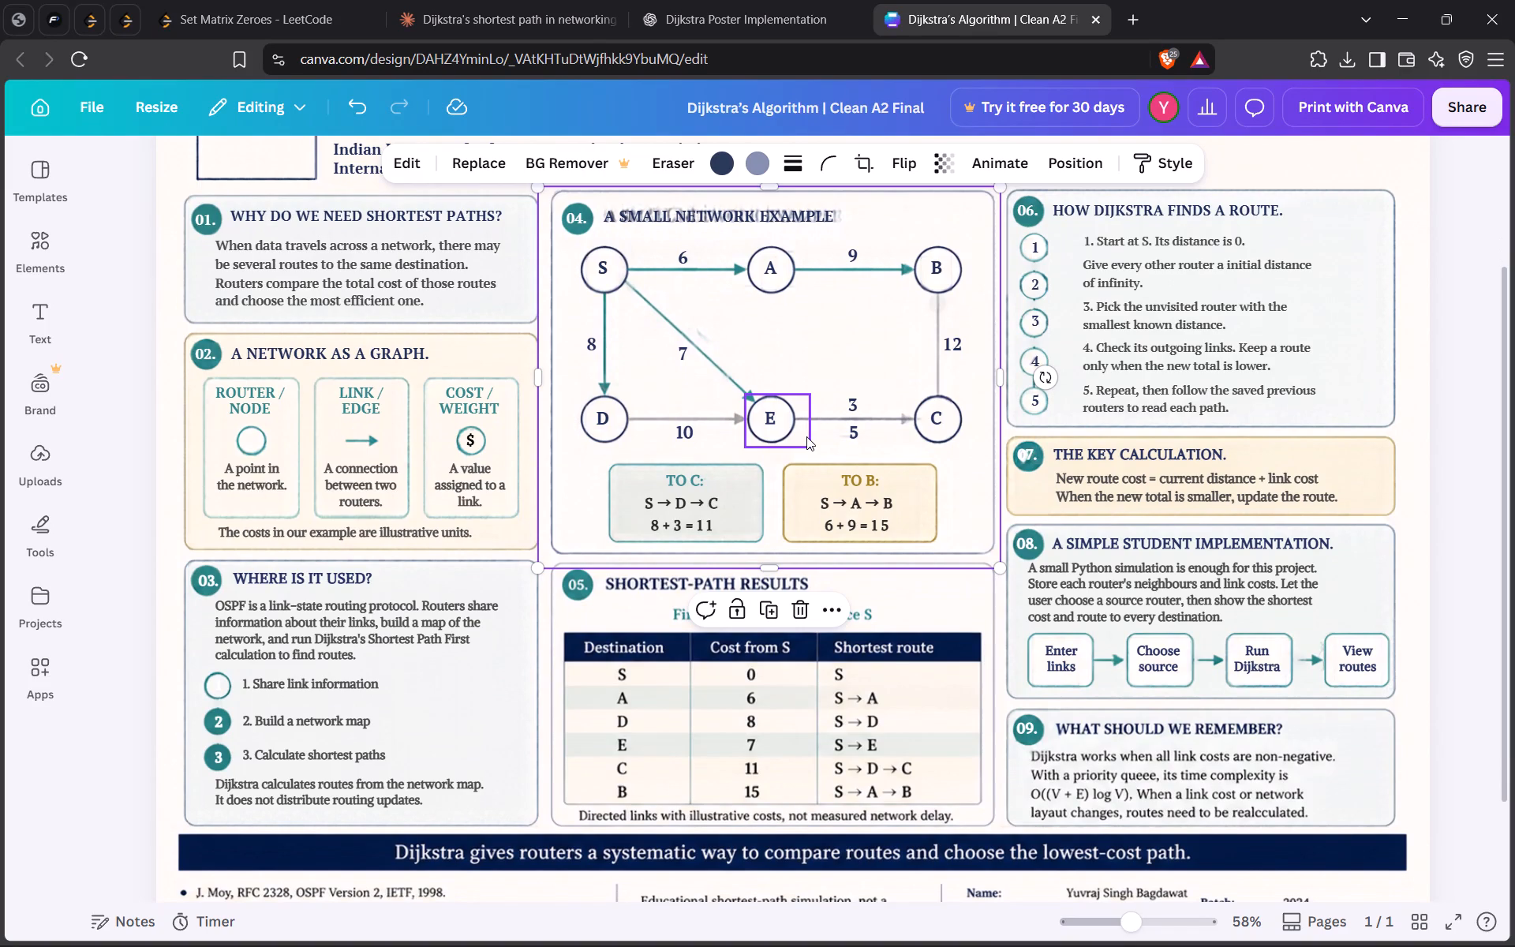
{"action": "left_click", "coordinate": [1425, 423]}
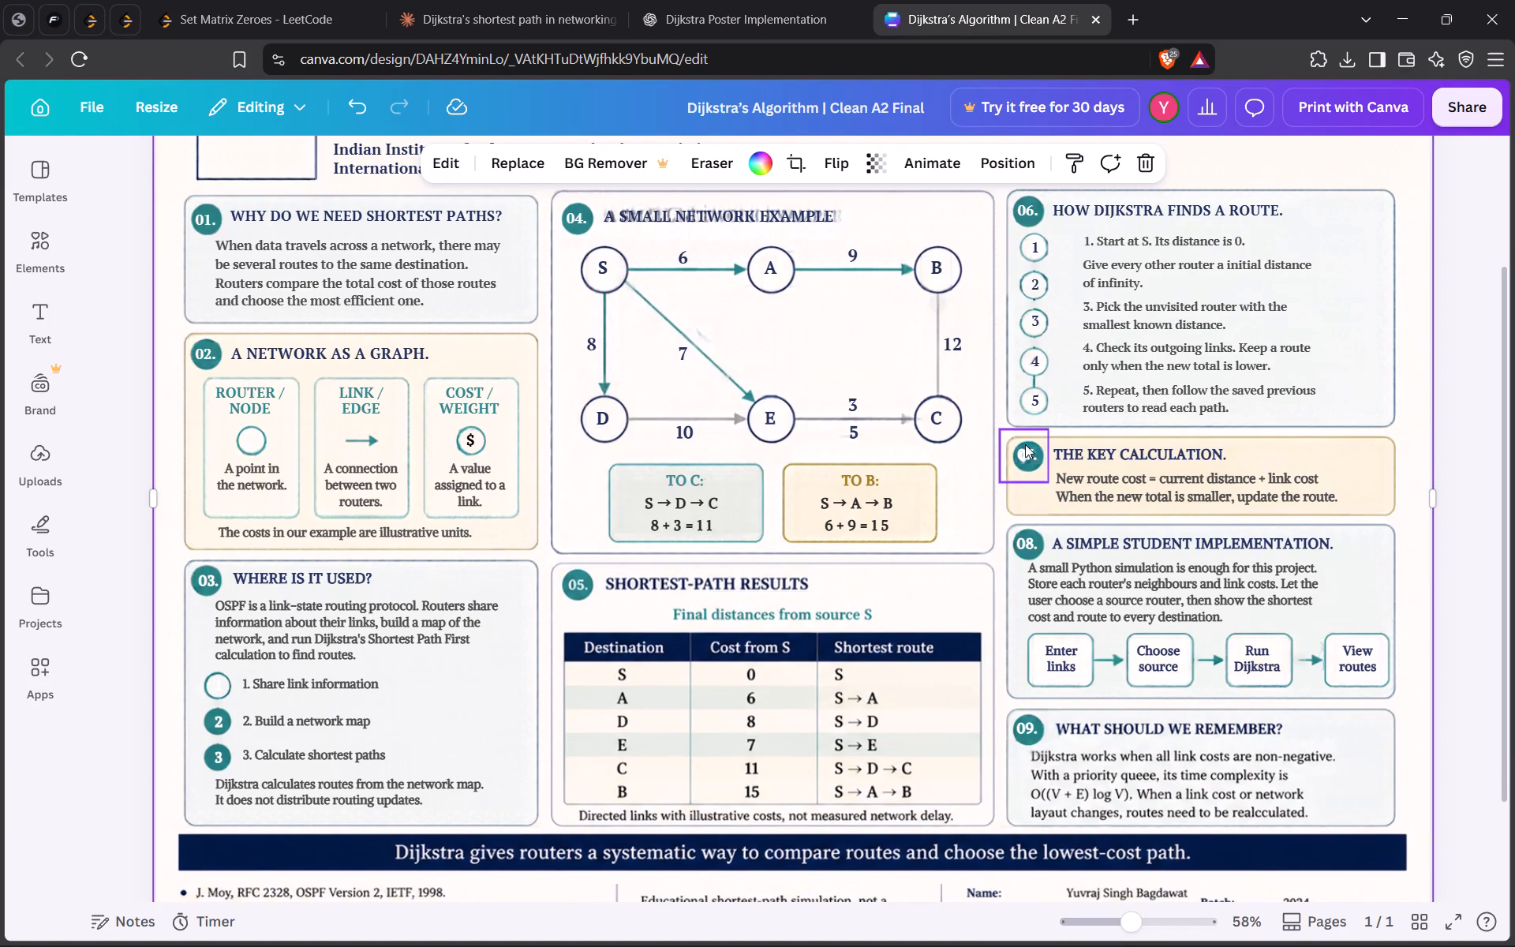
{"action": "left_click", "coordinate": [1026, 447]}
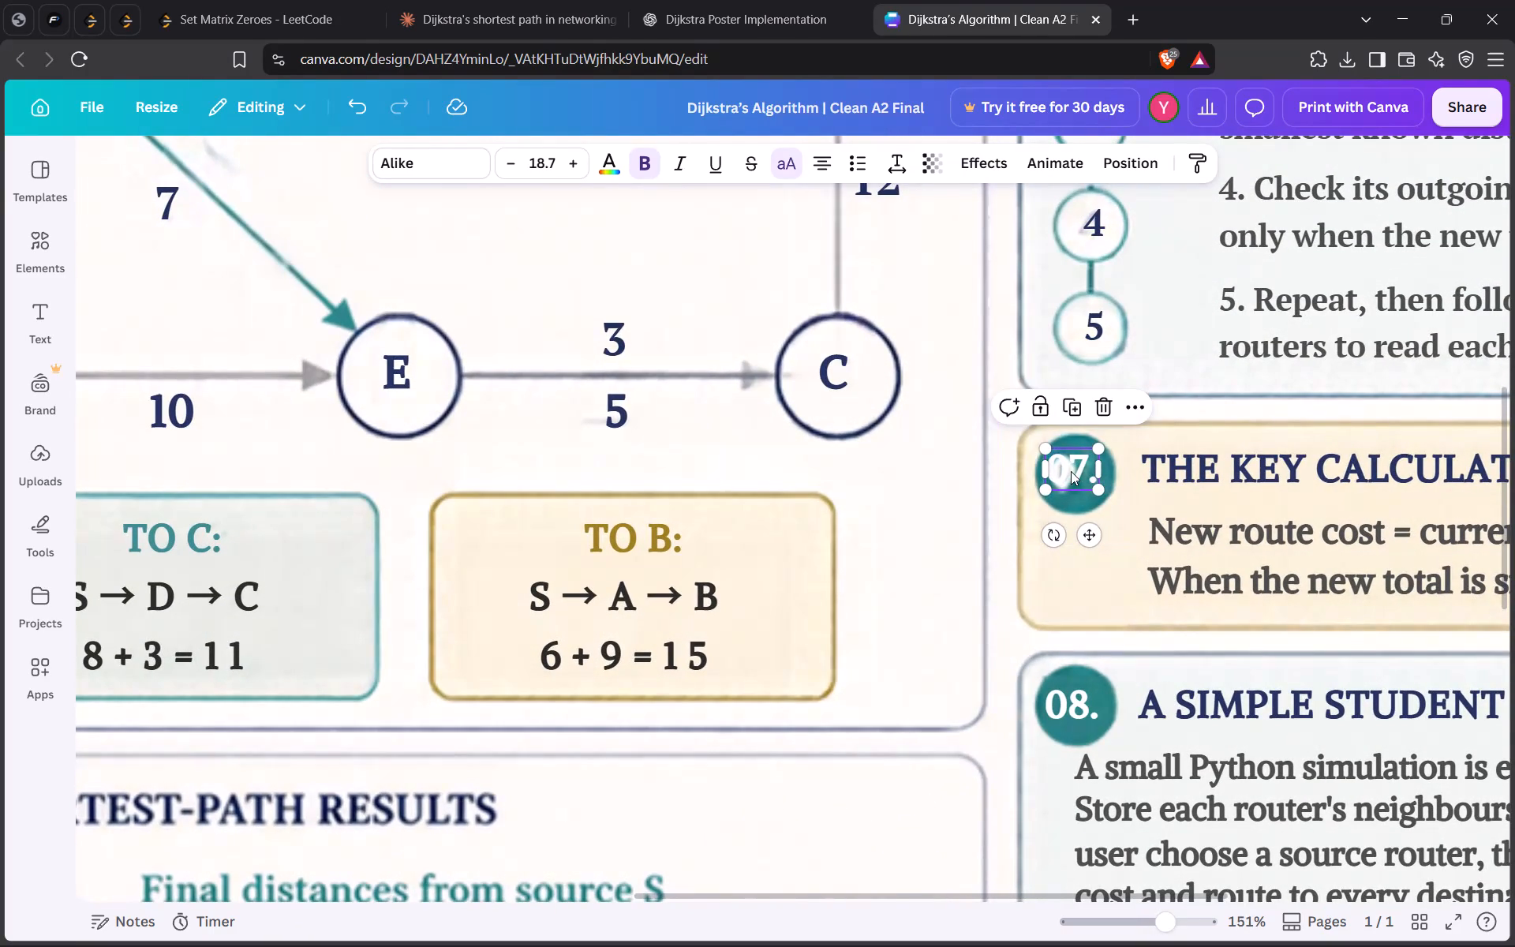
{"action": "left_click_drag", "start_coordinate": [1071, 471], "coordinate": [1040, 591]}
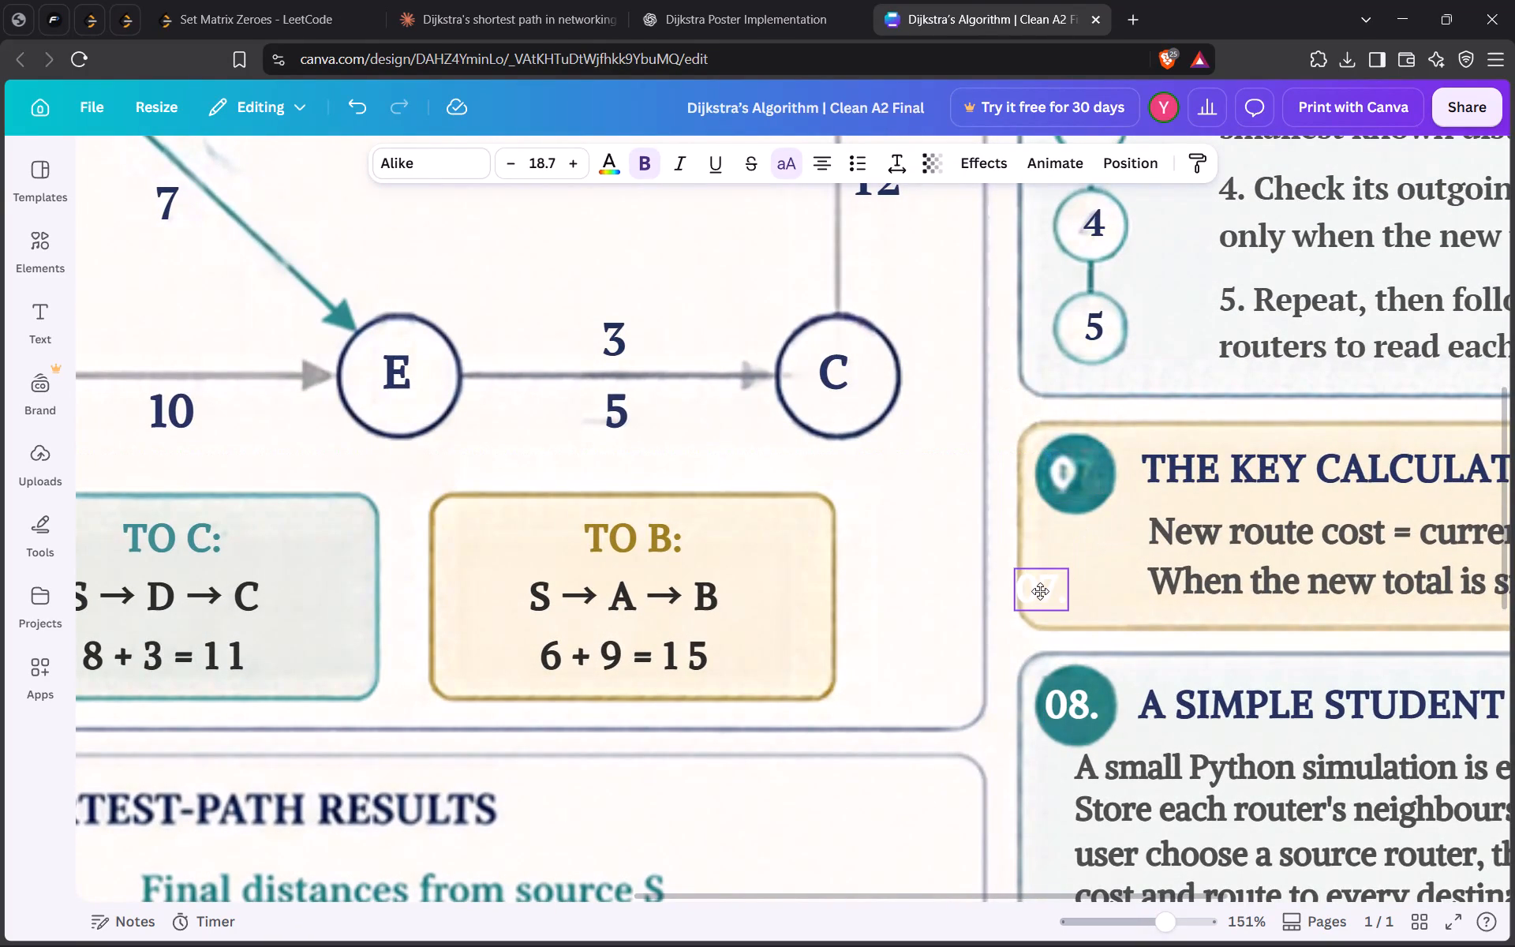
{"action": "left_click_drag", "start_coordinate": [1040, 591], "coordinate": [1079, 478]}
{"action": "left_click", "coordinate": [1101, 594]}
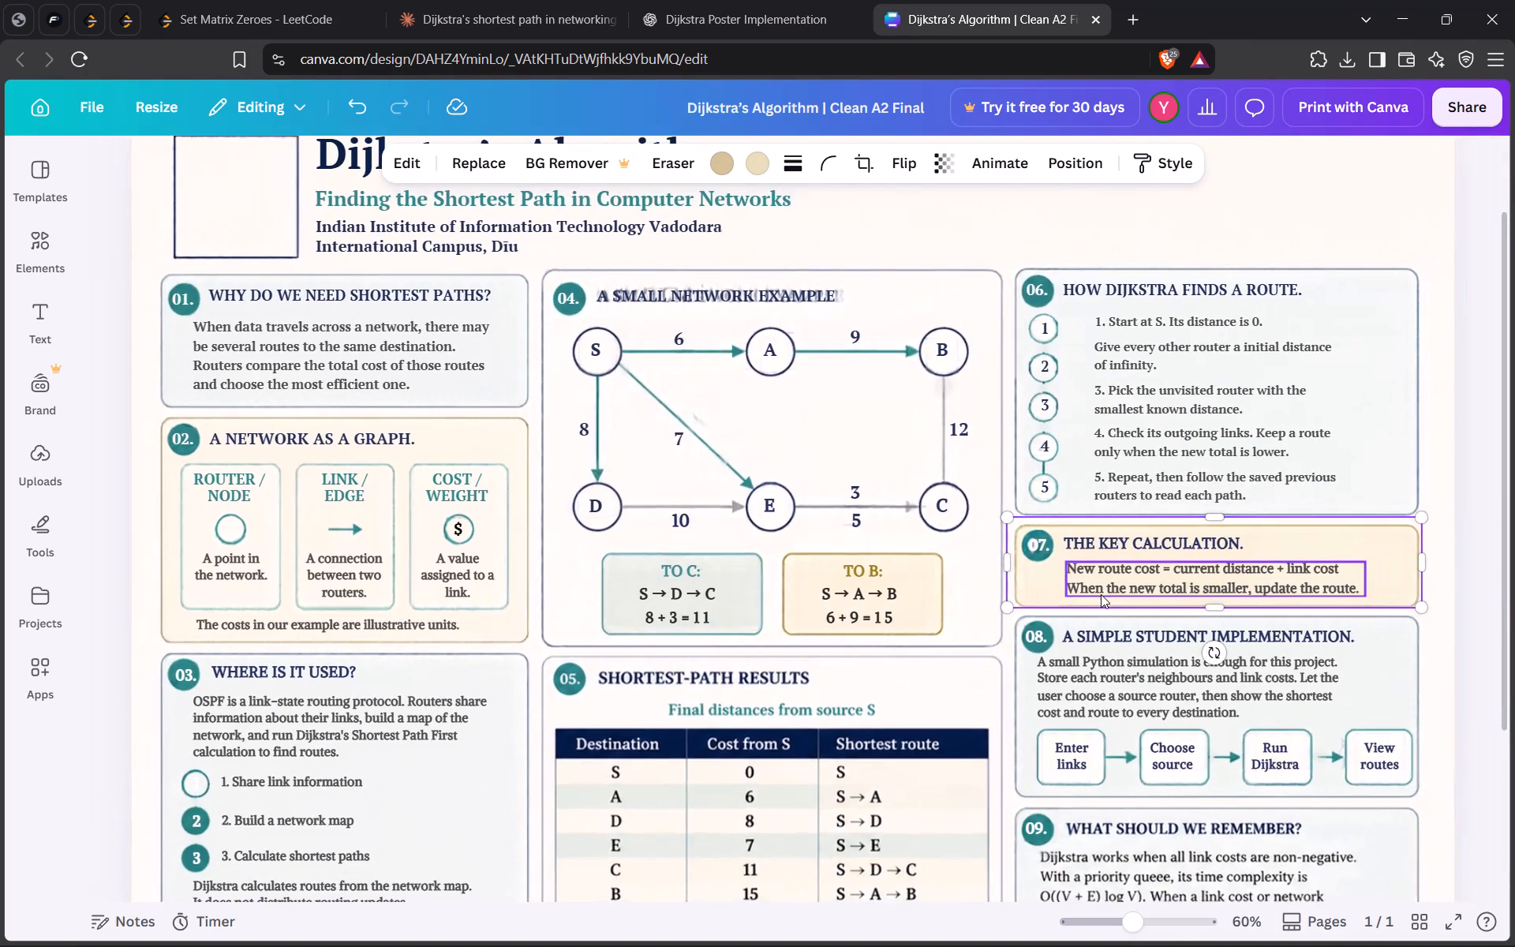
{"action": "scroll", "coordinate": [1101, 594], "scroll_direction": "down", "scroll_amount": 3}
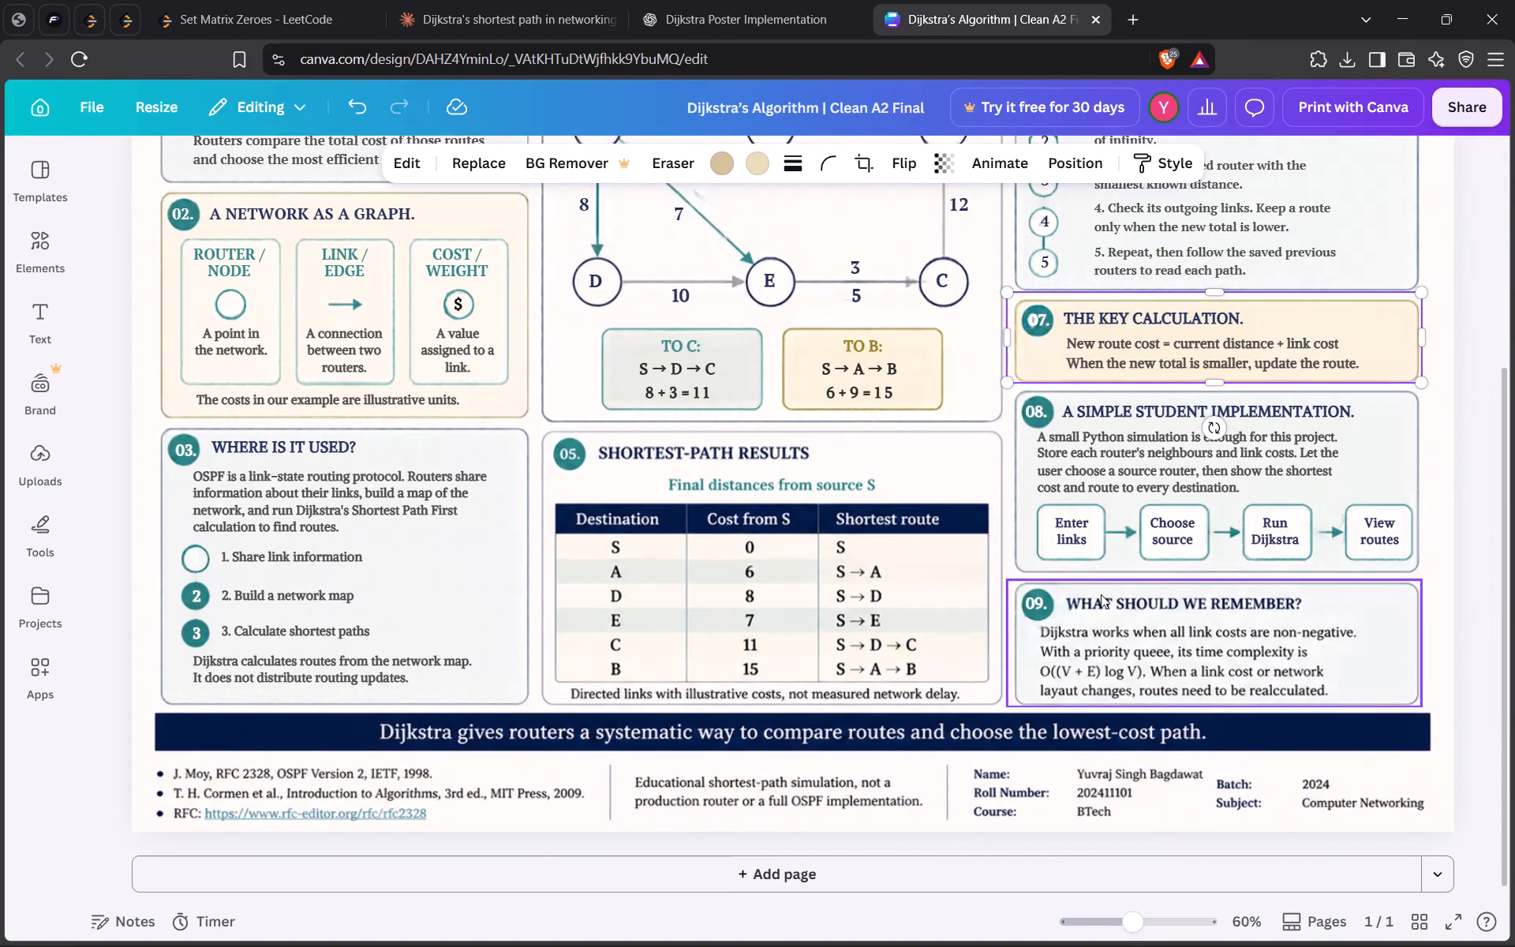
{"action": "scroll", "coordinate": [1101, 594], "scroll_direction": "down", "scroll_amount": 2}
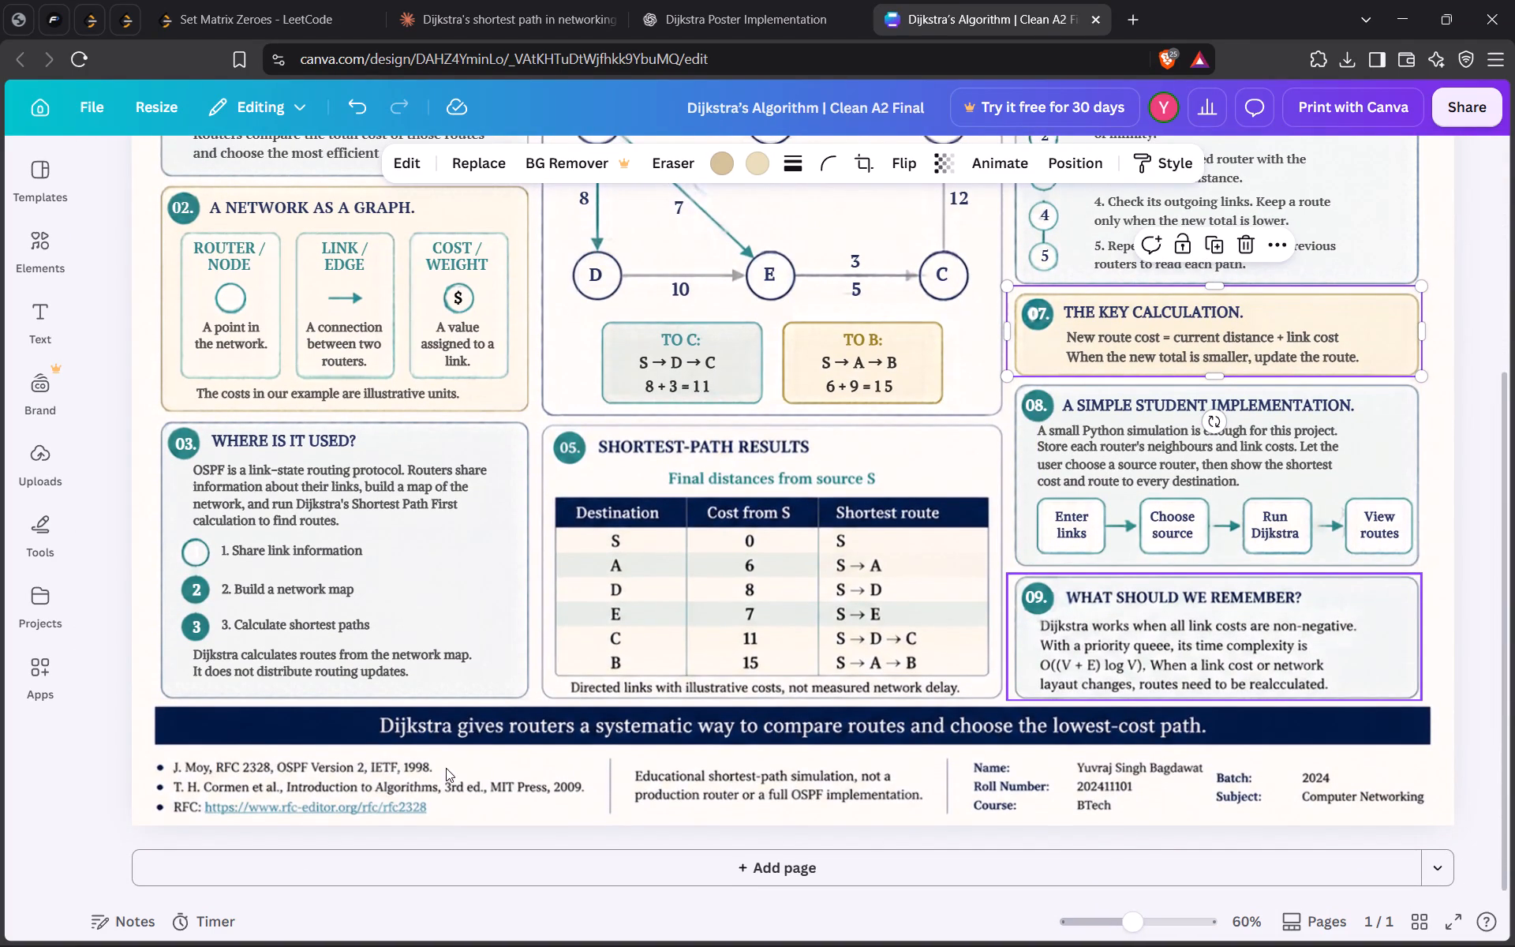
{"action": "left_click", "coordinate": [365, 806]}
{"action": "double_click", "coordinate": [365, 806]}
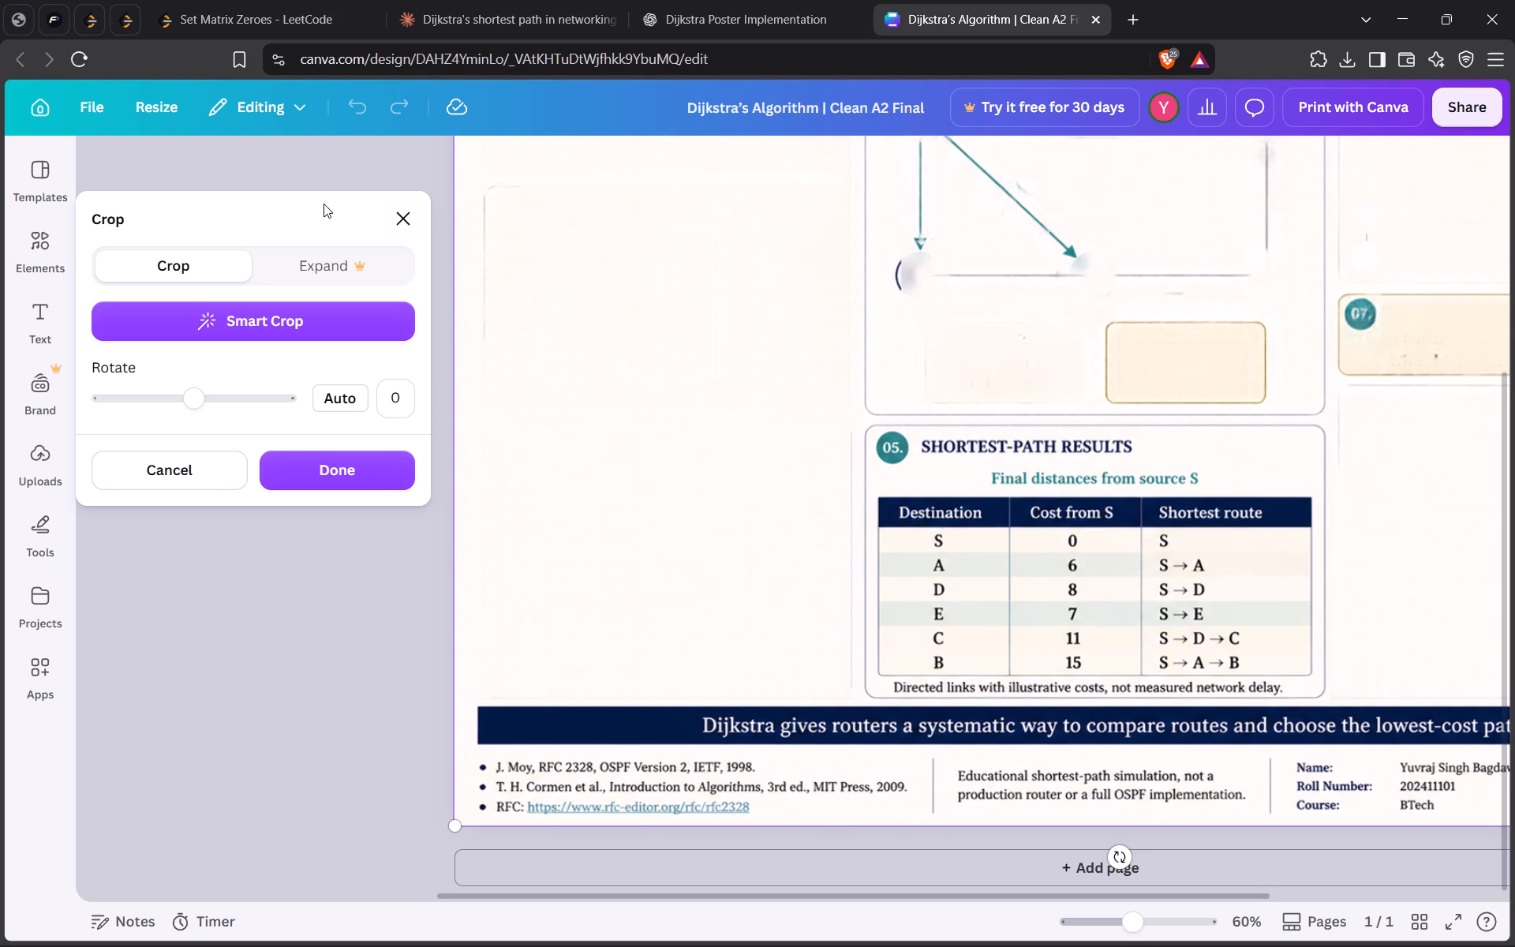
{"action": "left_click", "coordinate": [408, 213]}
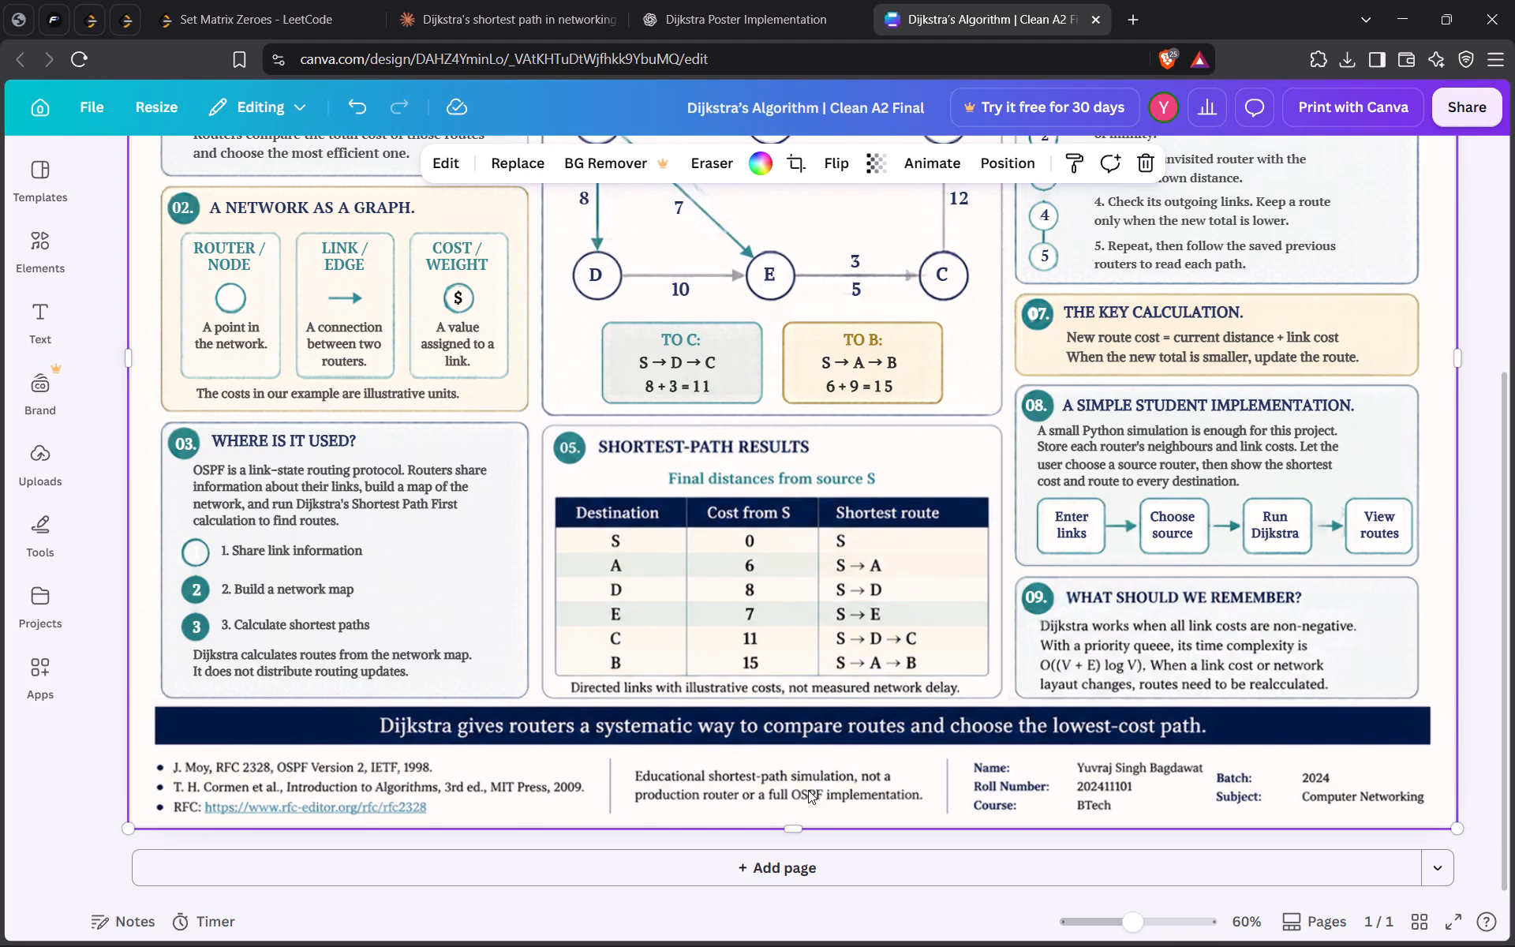
Delete the empty square frame beside the Dijkstra's Algorithm title in the poster header.
{"action": "scroll", "coordinate": [851, 661], "scroll_direction": "up", "scroll_amount": 4}
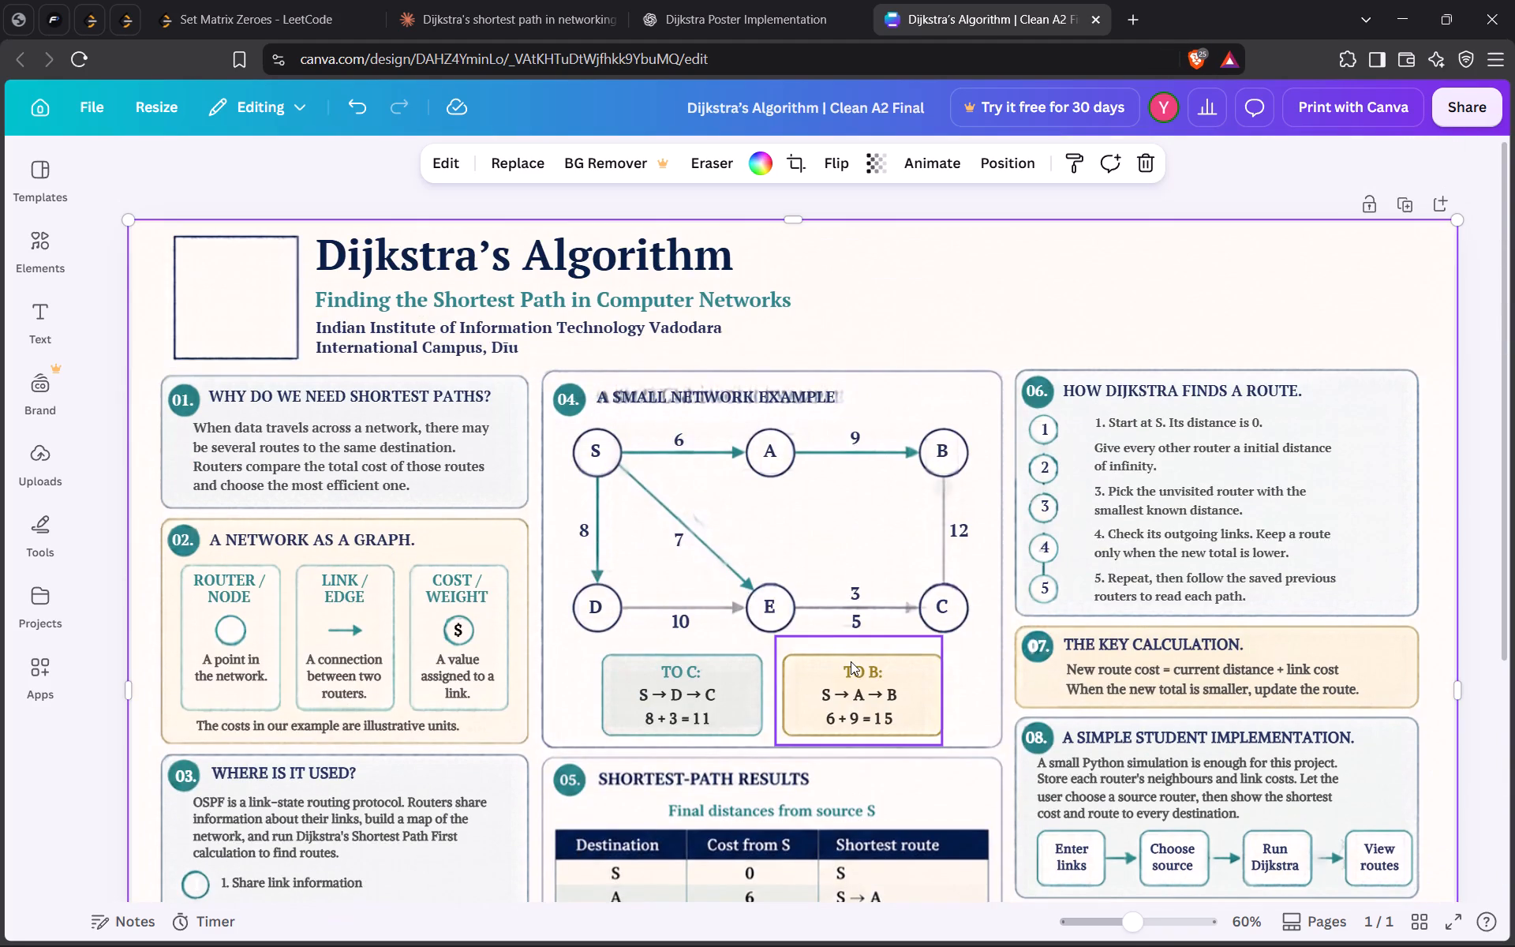
{"action": "scroll", "coordinate": [851, 661], "scroll_direction": "up", "scroll_amount": 2}
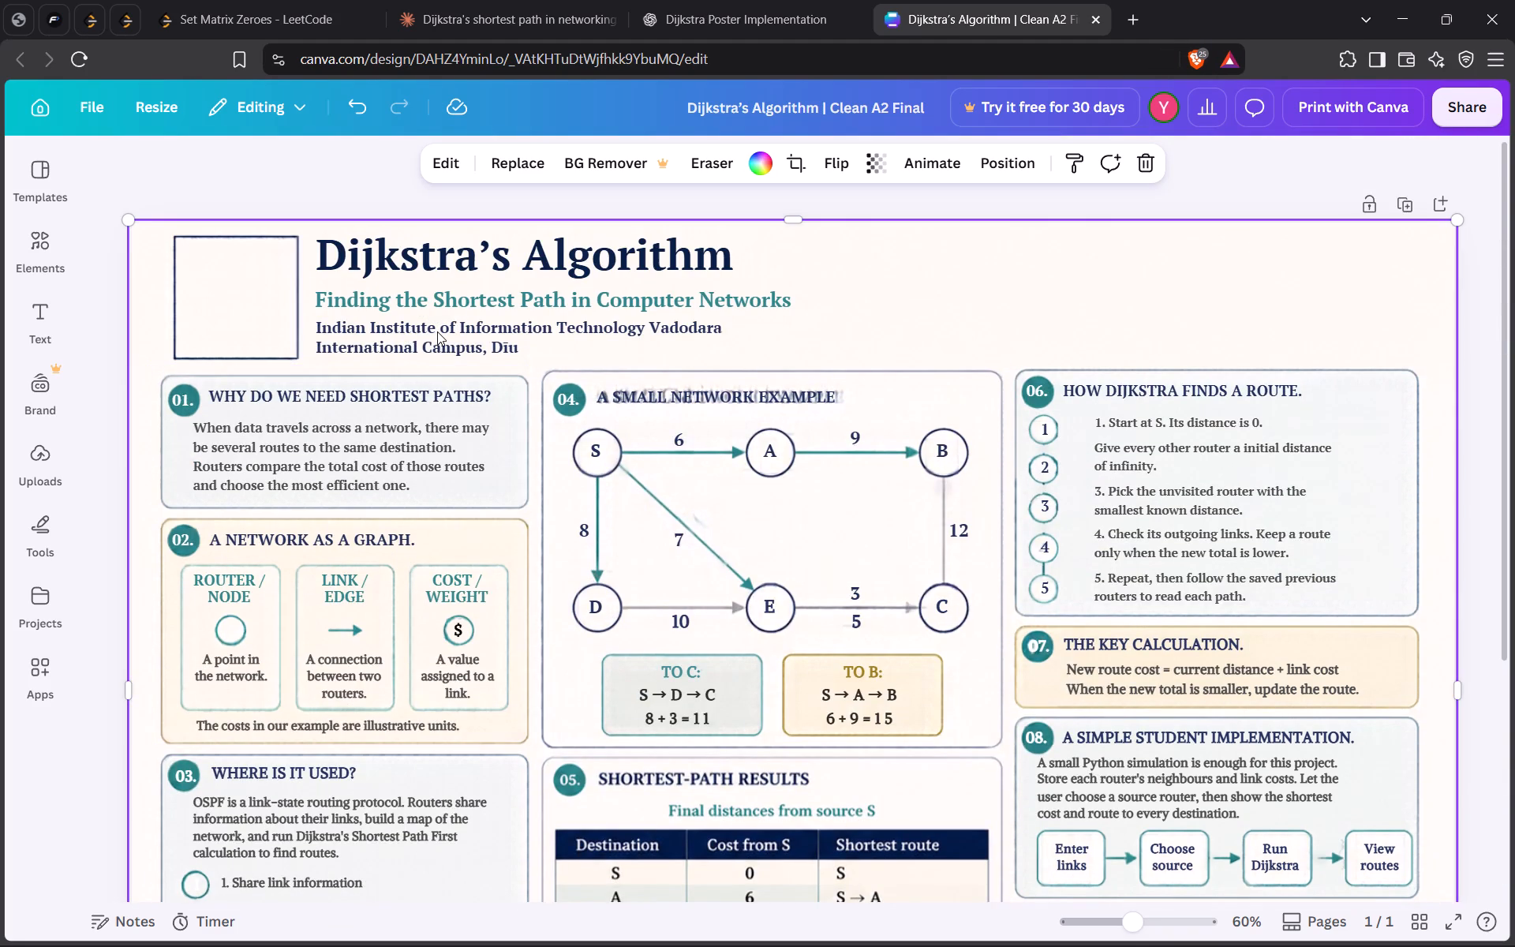
{"action": "left_click", "coordinate": [190, 305]}
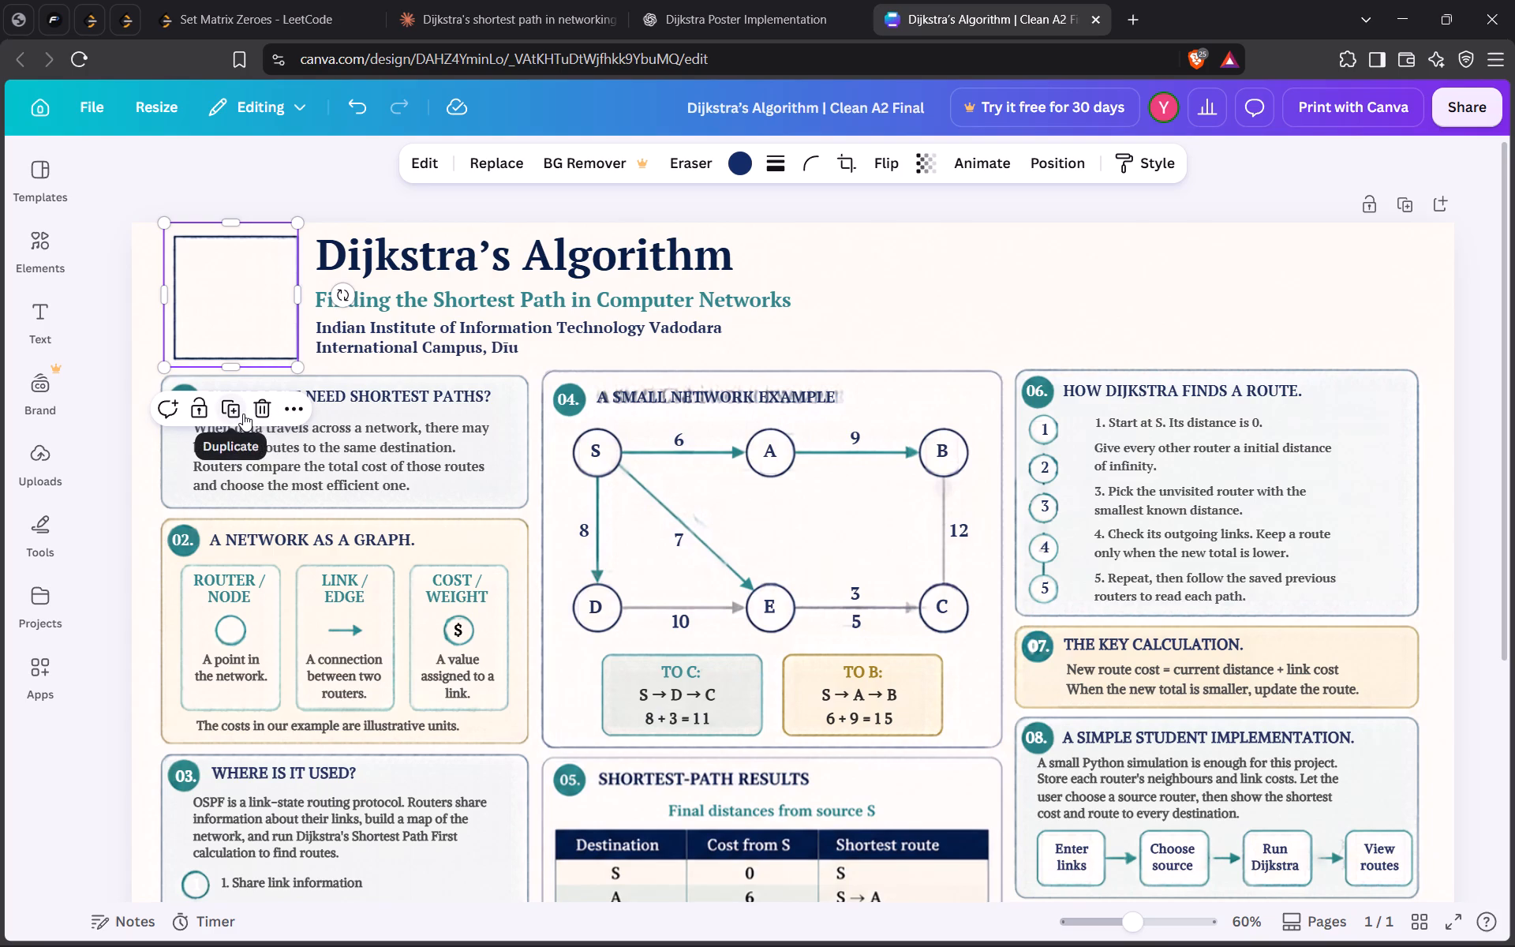
{"action": "left_click", "coordinate": [290, 409]}
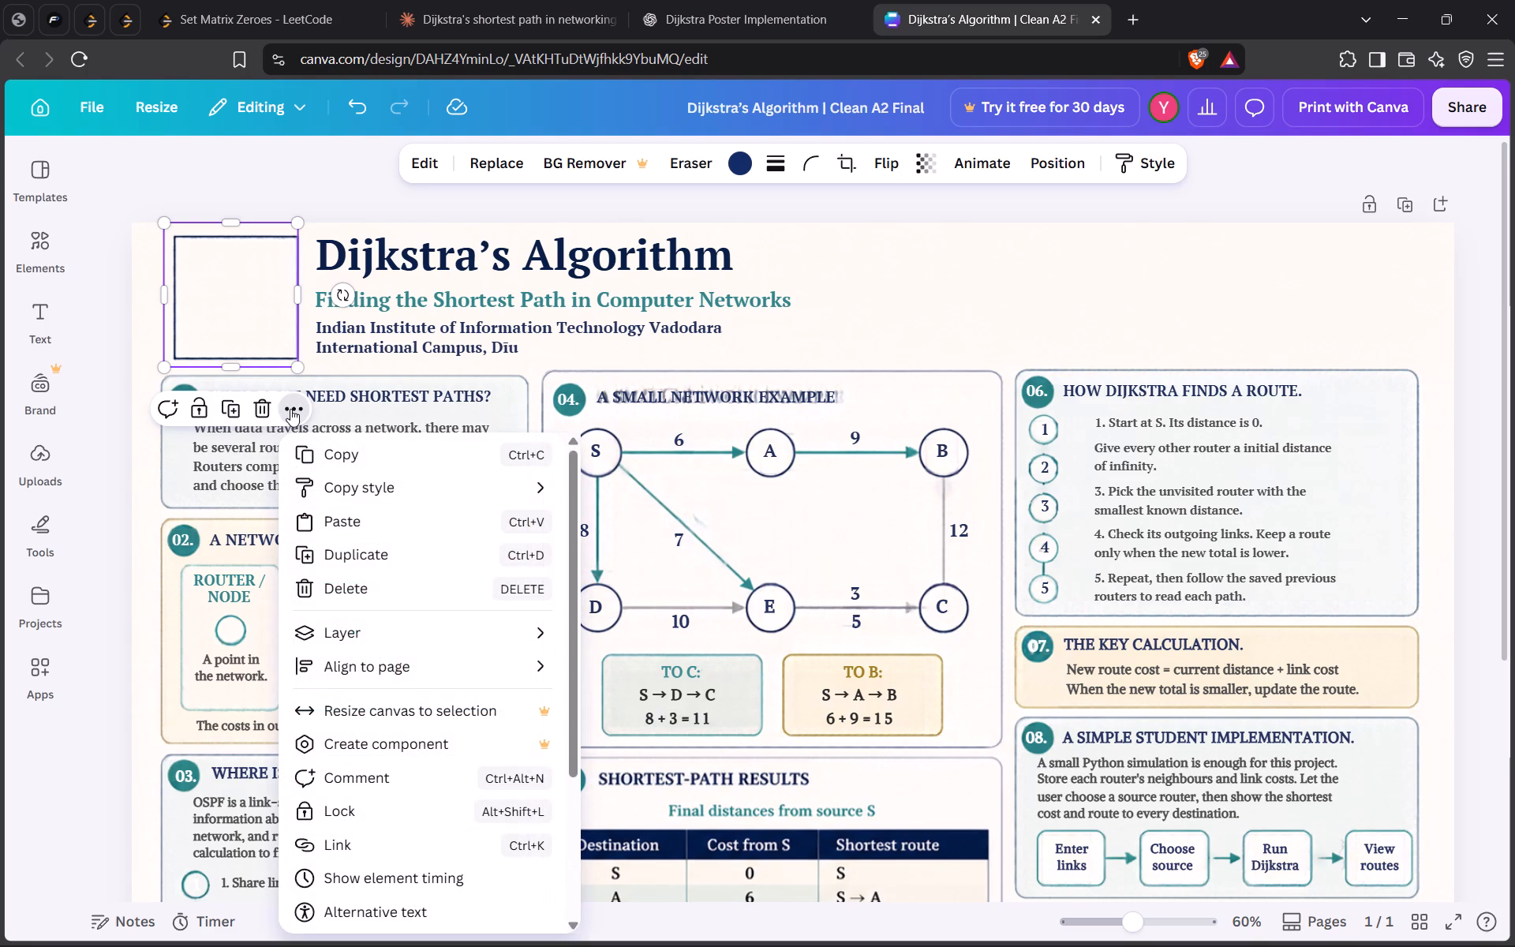
{"action": "left_click", "coordinate": [290, 409]}
{"action": "left_click", "coordinate": [260, 409]}
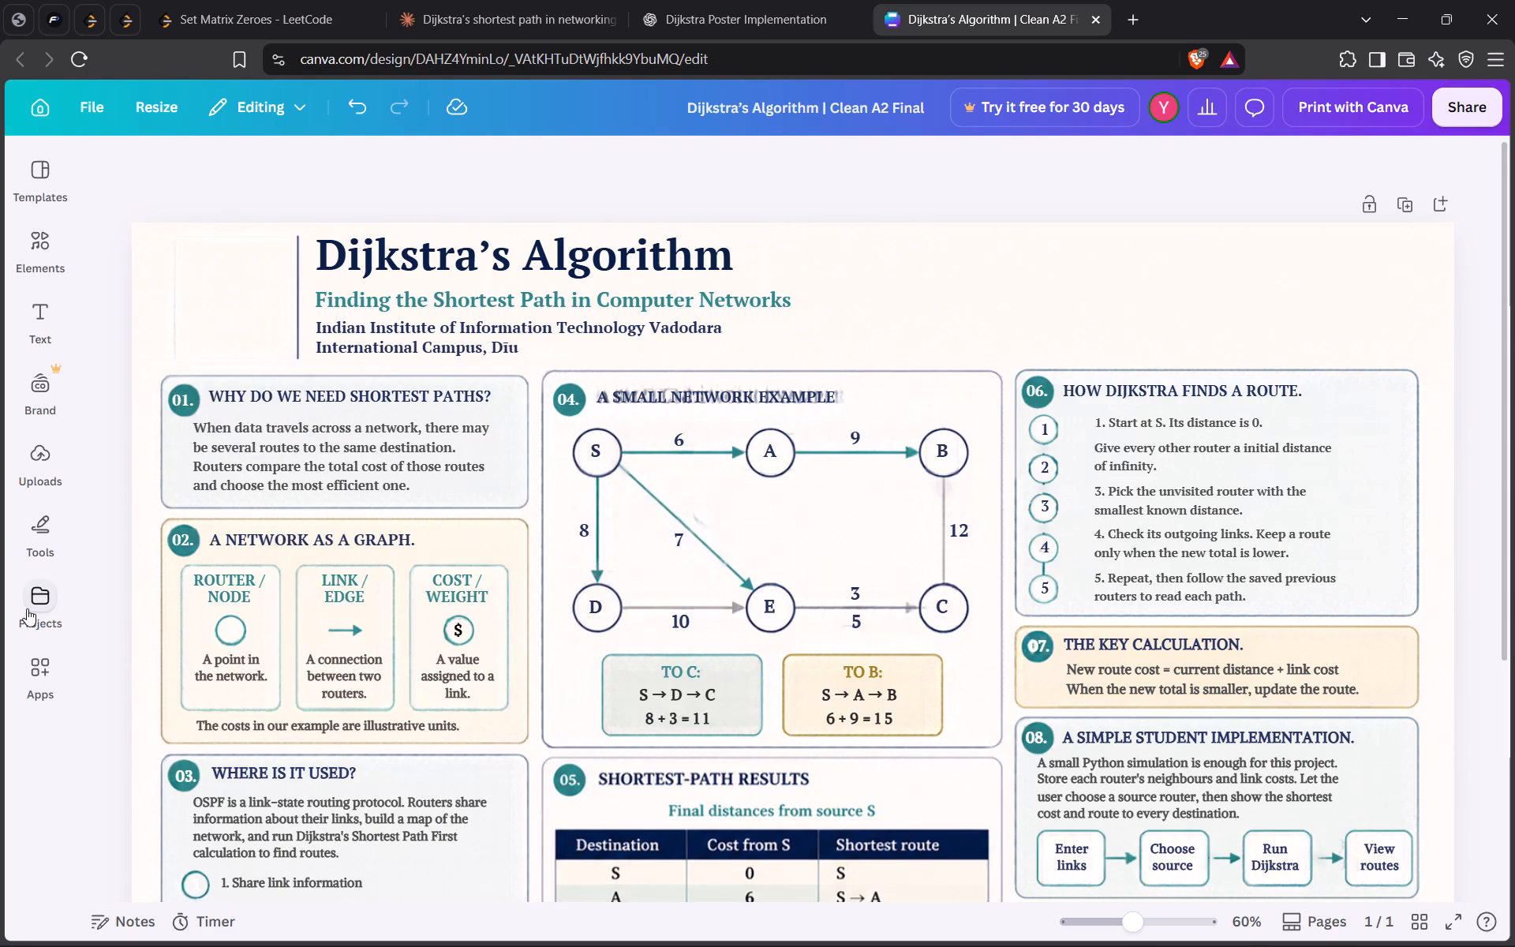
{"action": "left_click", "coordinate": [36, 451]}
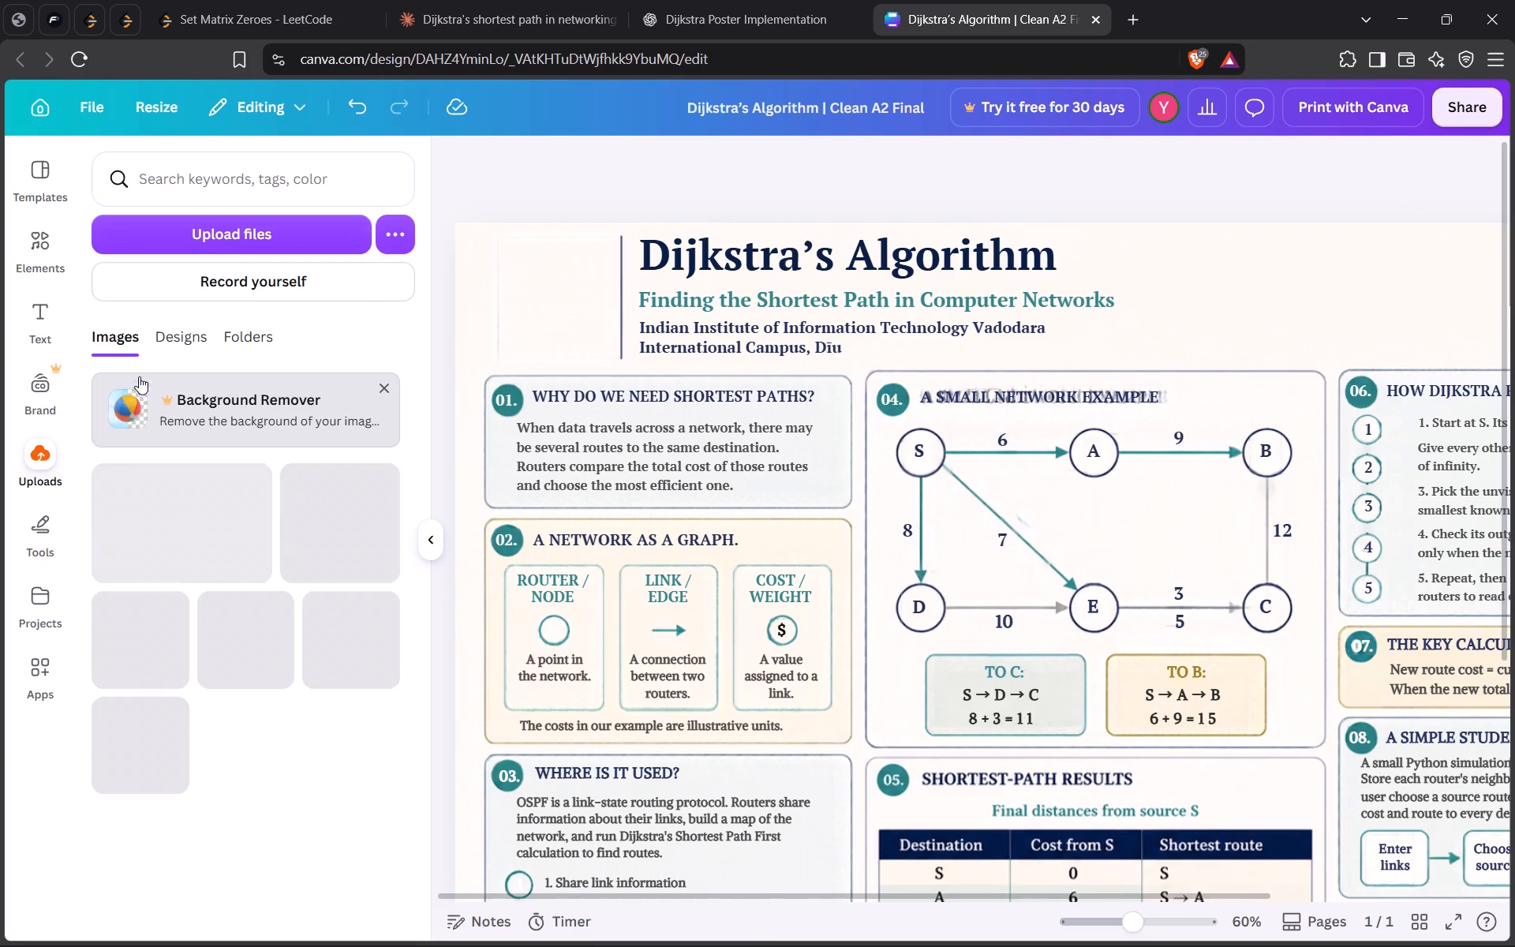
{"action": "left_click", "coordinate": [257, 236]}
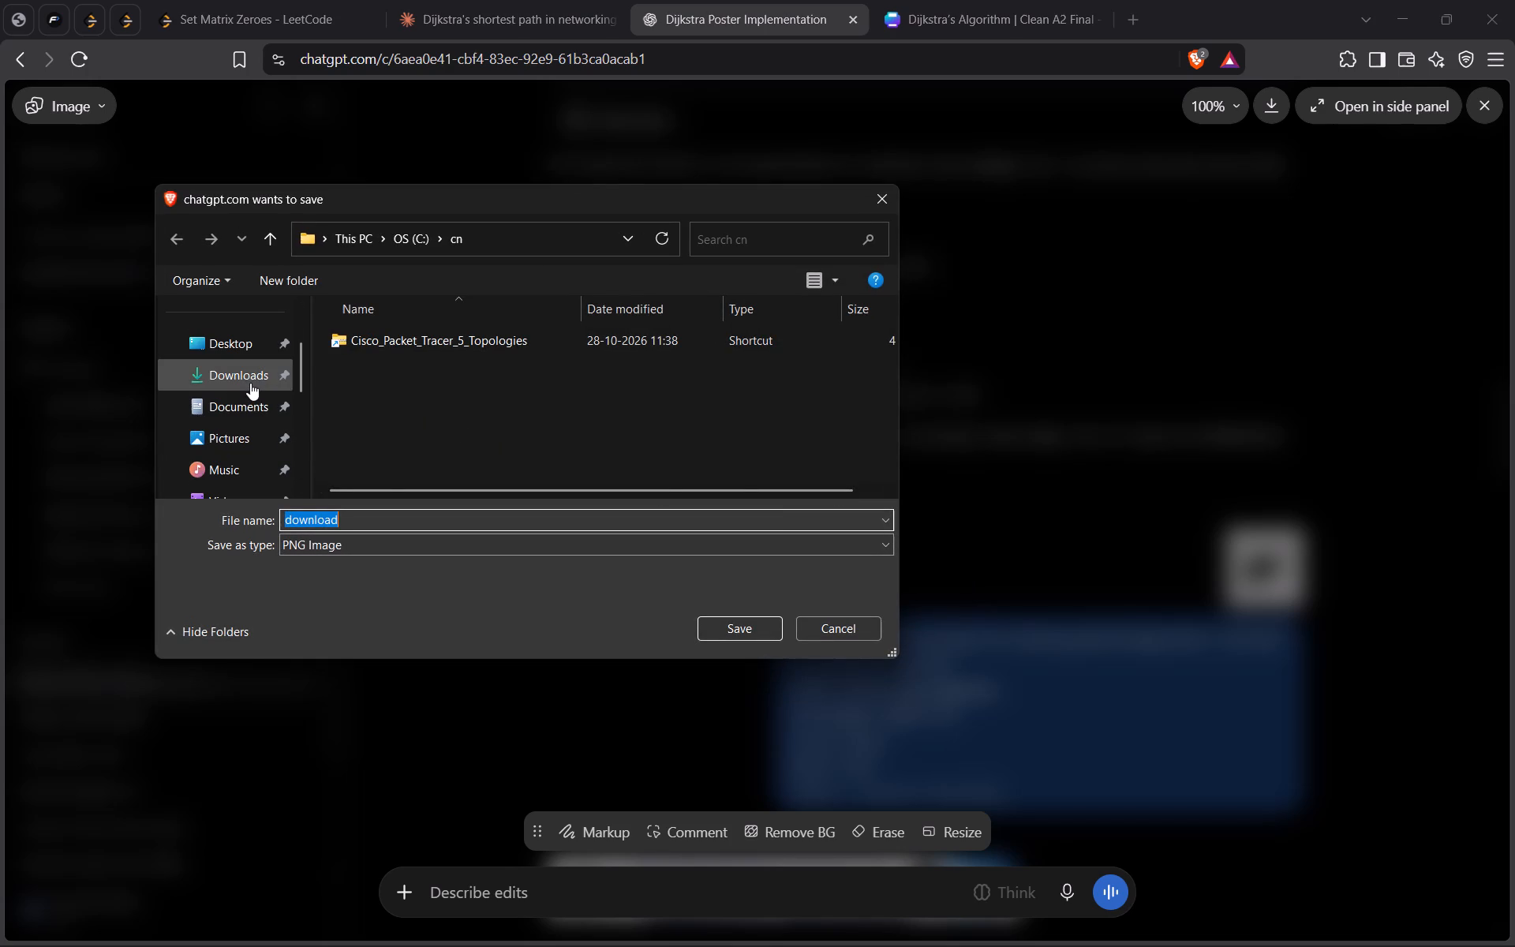
{"action": "left_click", "coordinate": [250, 383]}
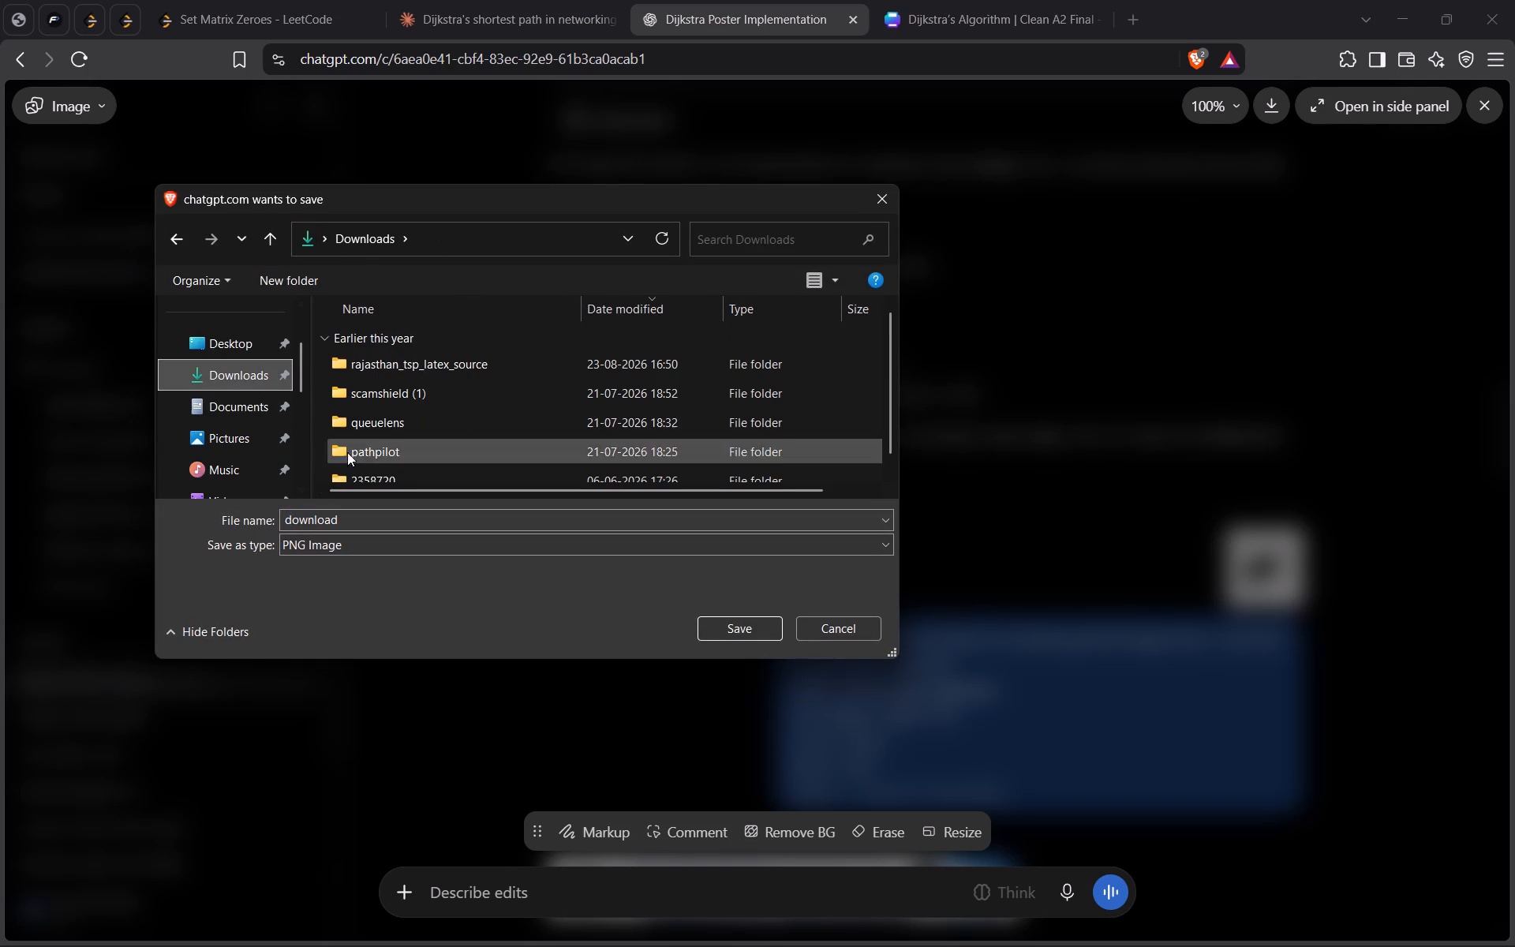
{"action": "left_click", "coordinate": [419, 522]}
{"action": "type", "text": "logo"}
{"action": "key", "text": "Return"}
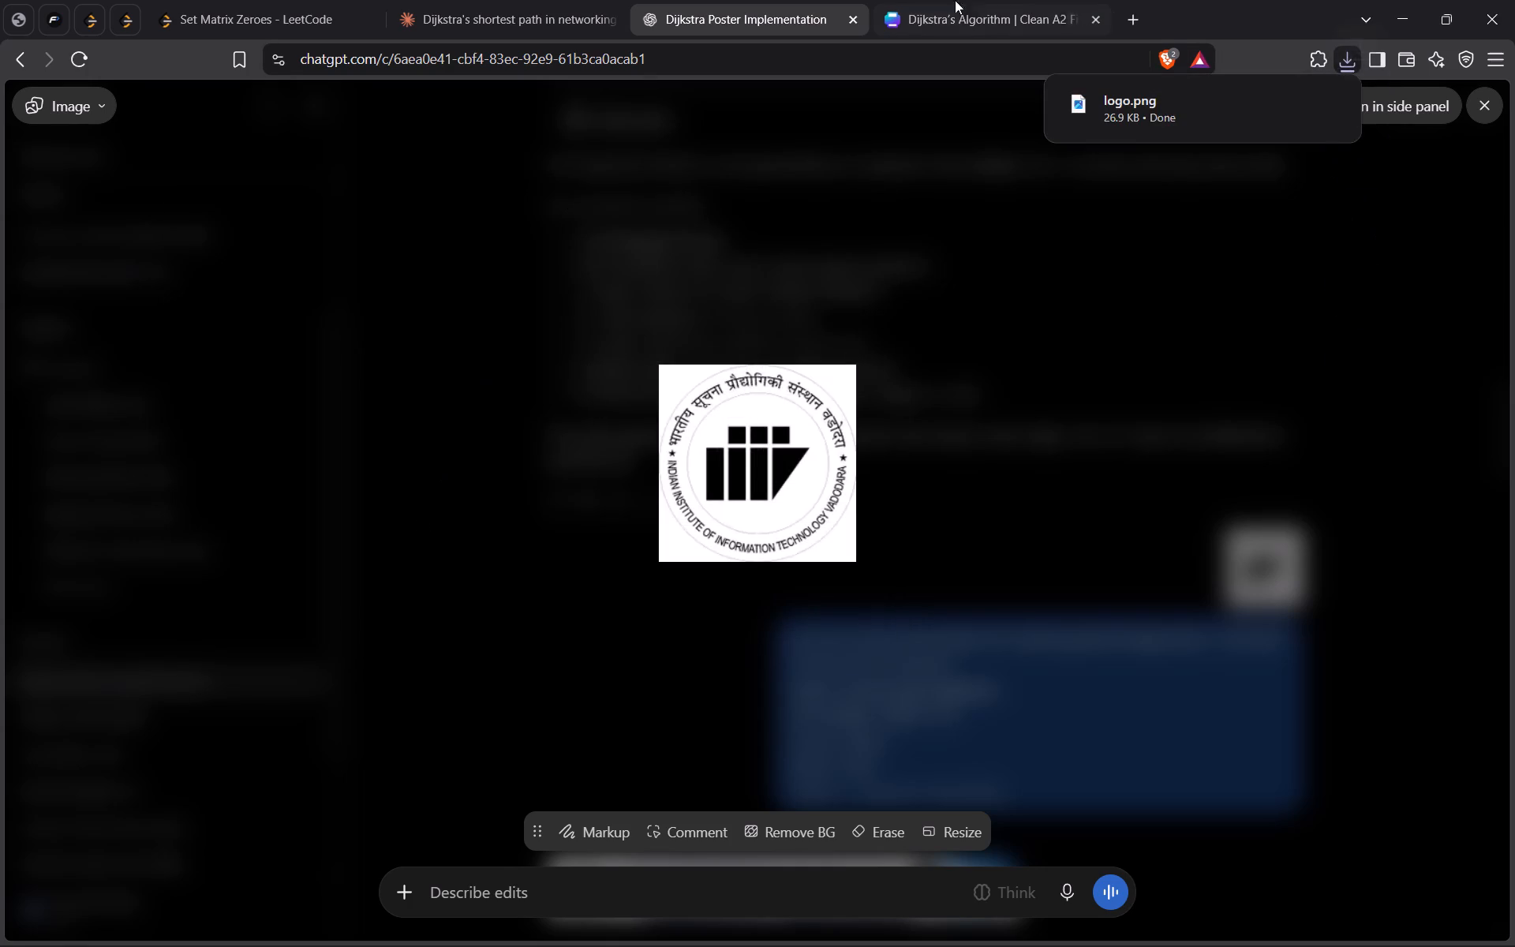
Return to the Canva poster and upload the logo PNG file from the Downloads folder.
{"action": "left_click", "coordinate": [1012, 0]}
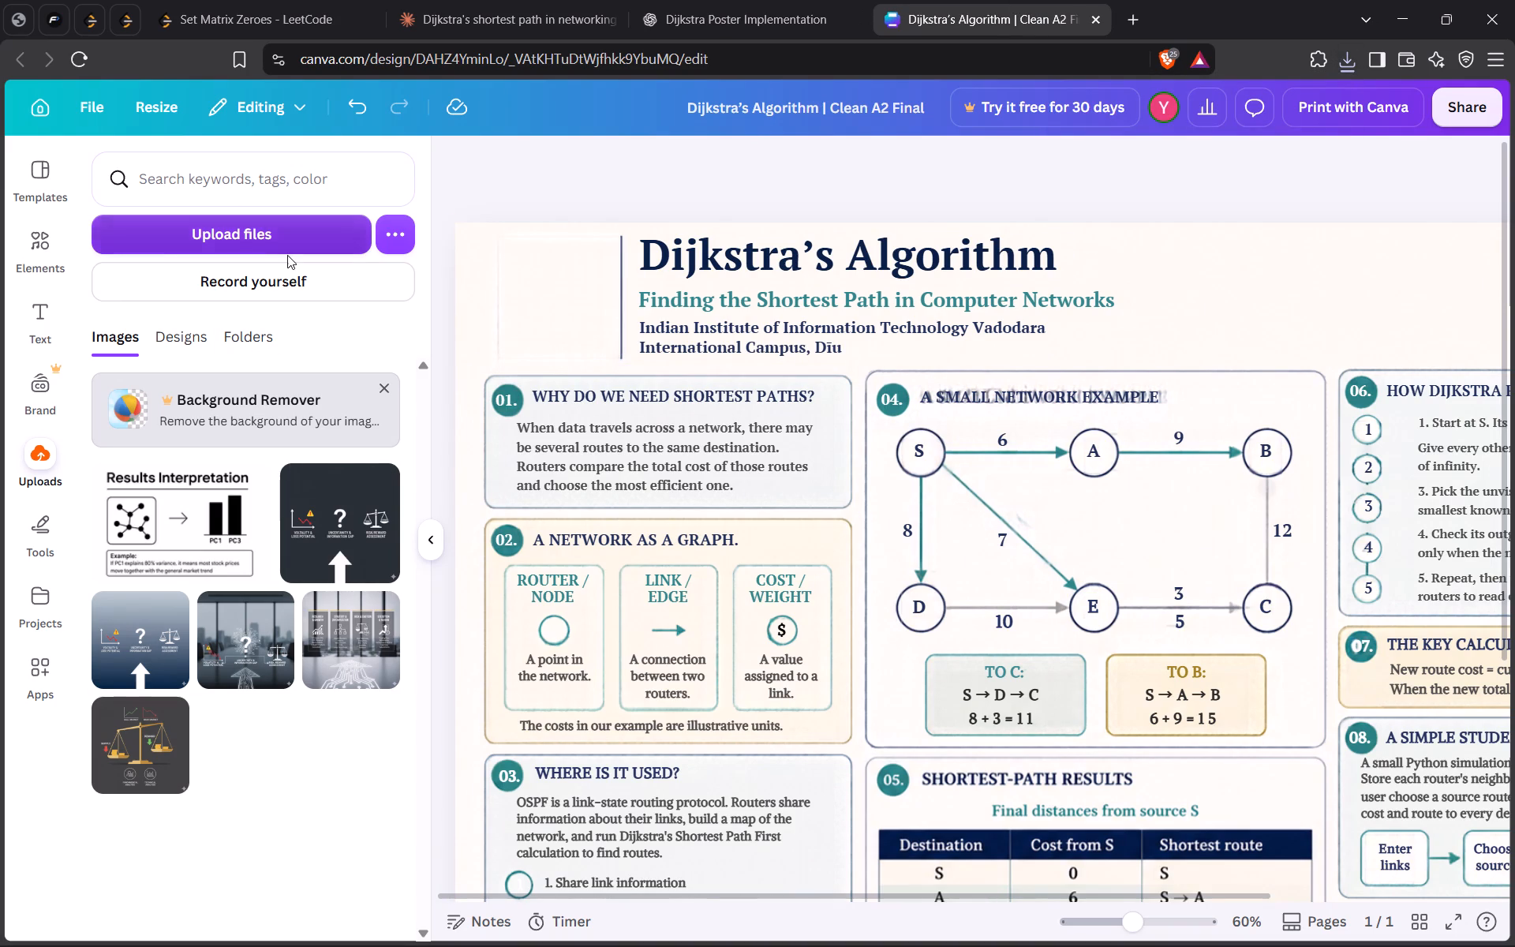
{"action": "left_click_drag", "start_coordinate": [289, 260], "coordinate": [312, 210]}
{"action": "left_click", "coordinate": [312, 210]}
{"action": "left_click", "coordinate": [315, 225]}
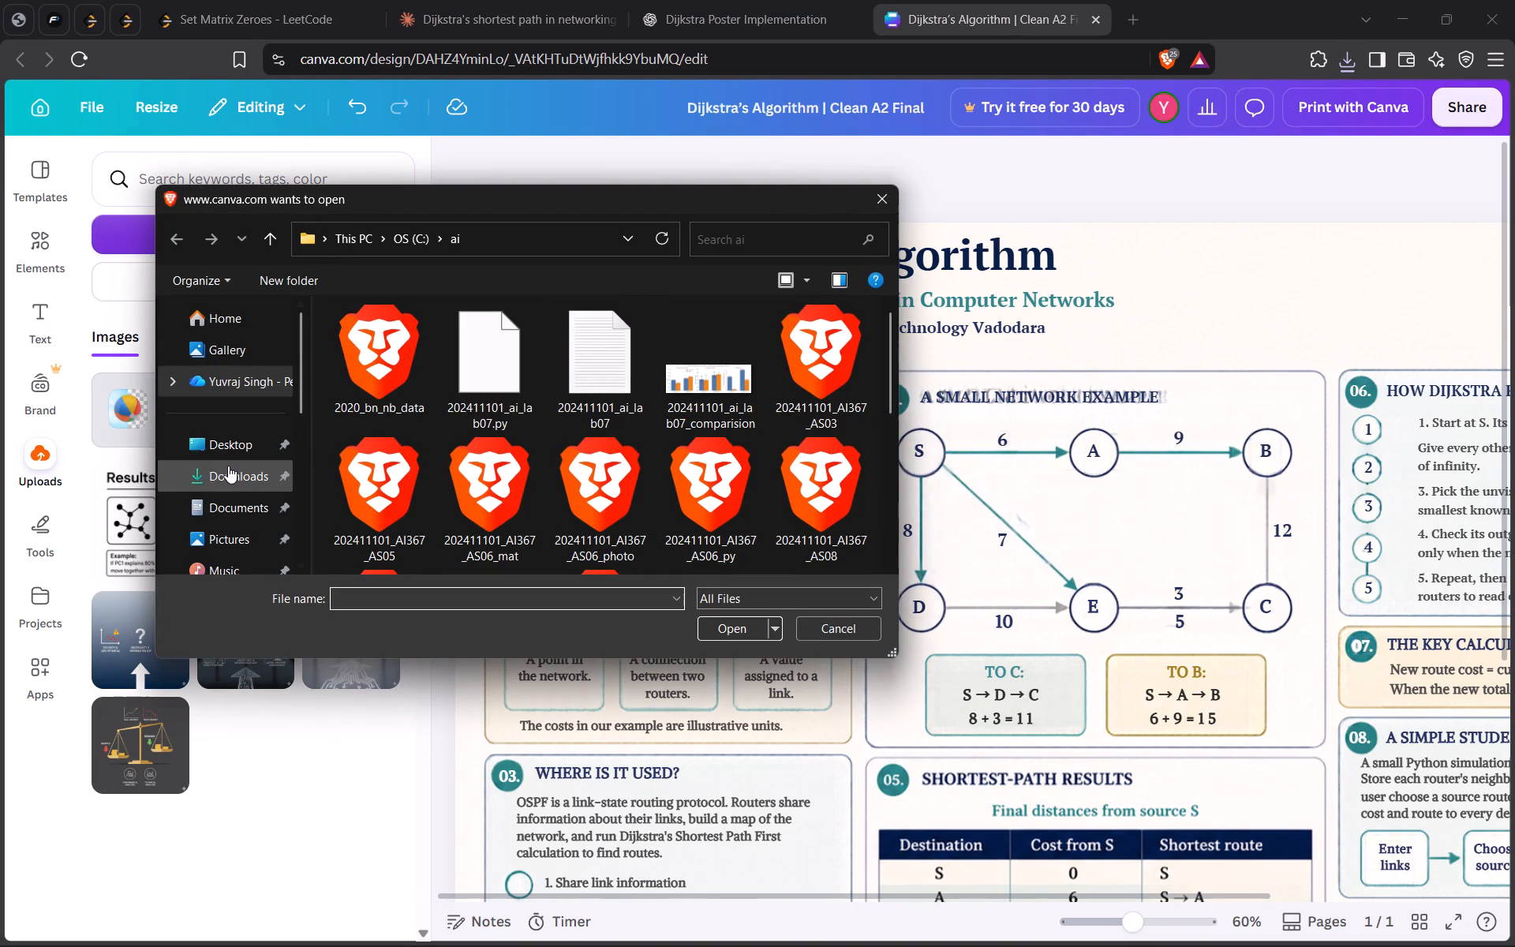
{"action": "left_click", "coordinate": [228, 466]}
{"action": "left_click", "coordinate": [447, 368]}
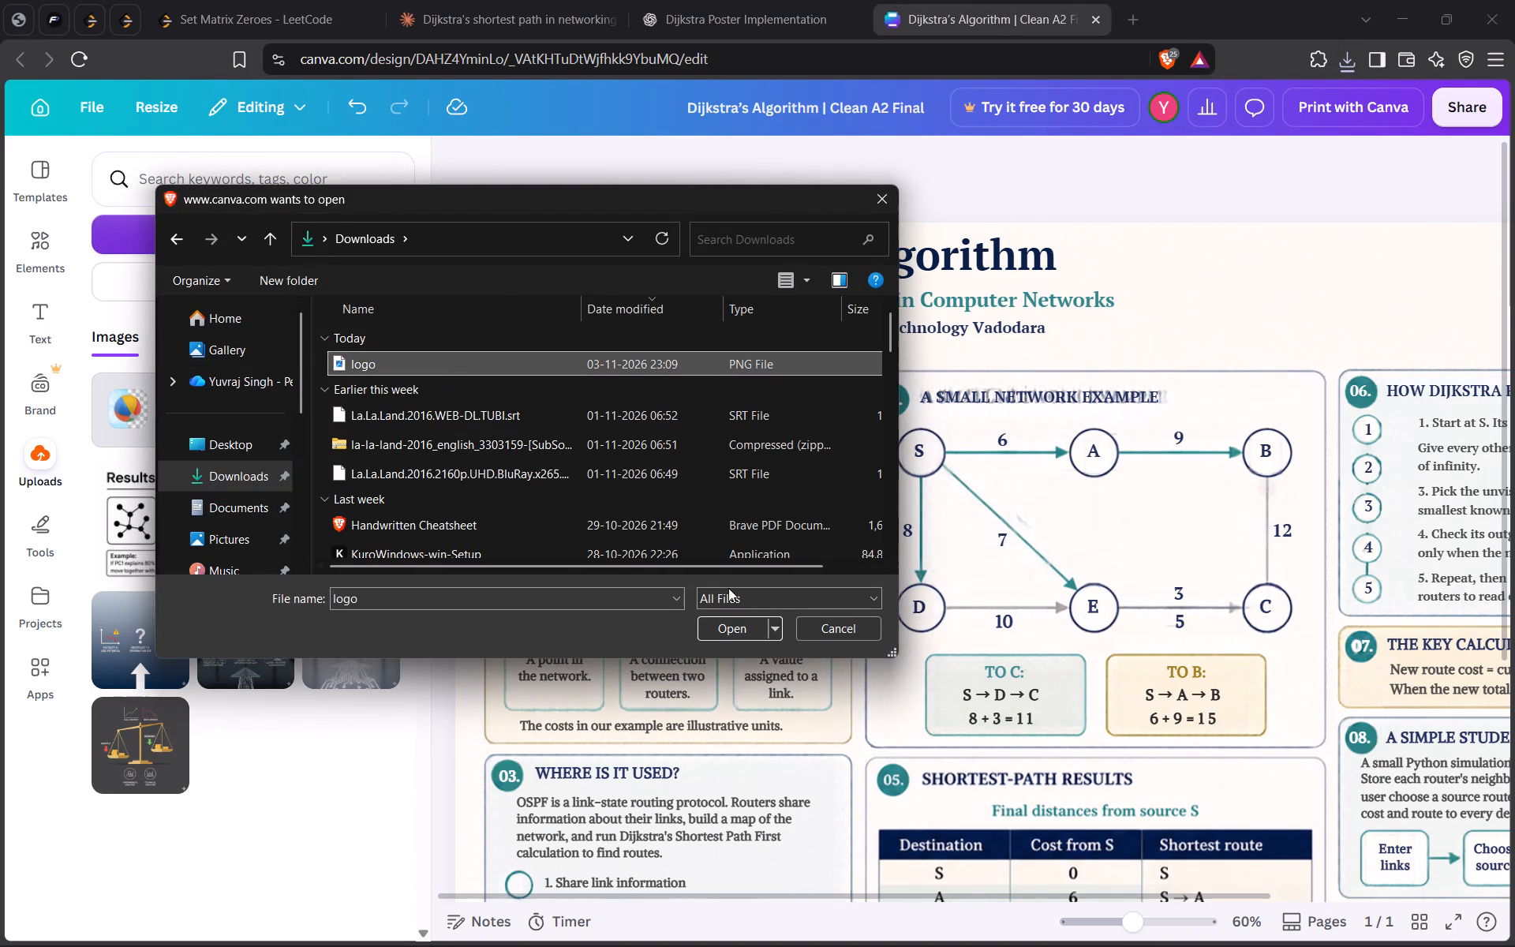
{"action": "left_click", "coordinate": [744, 633]}
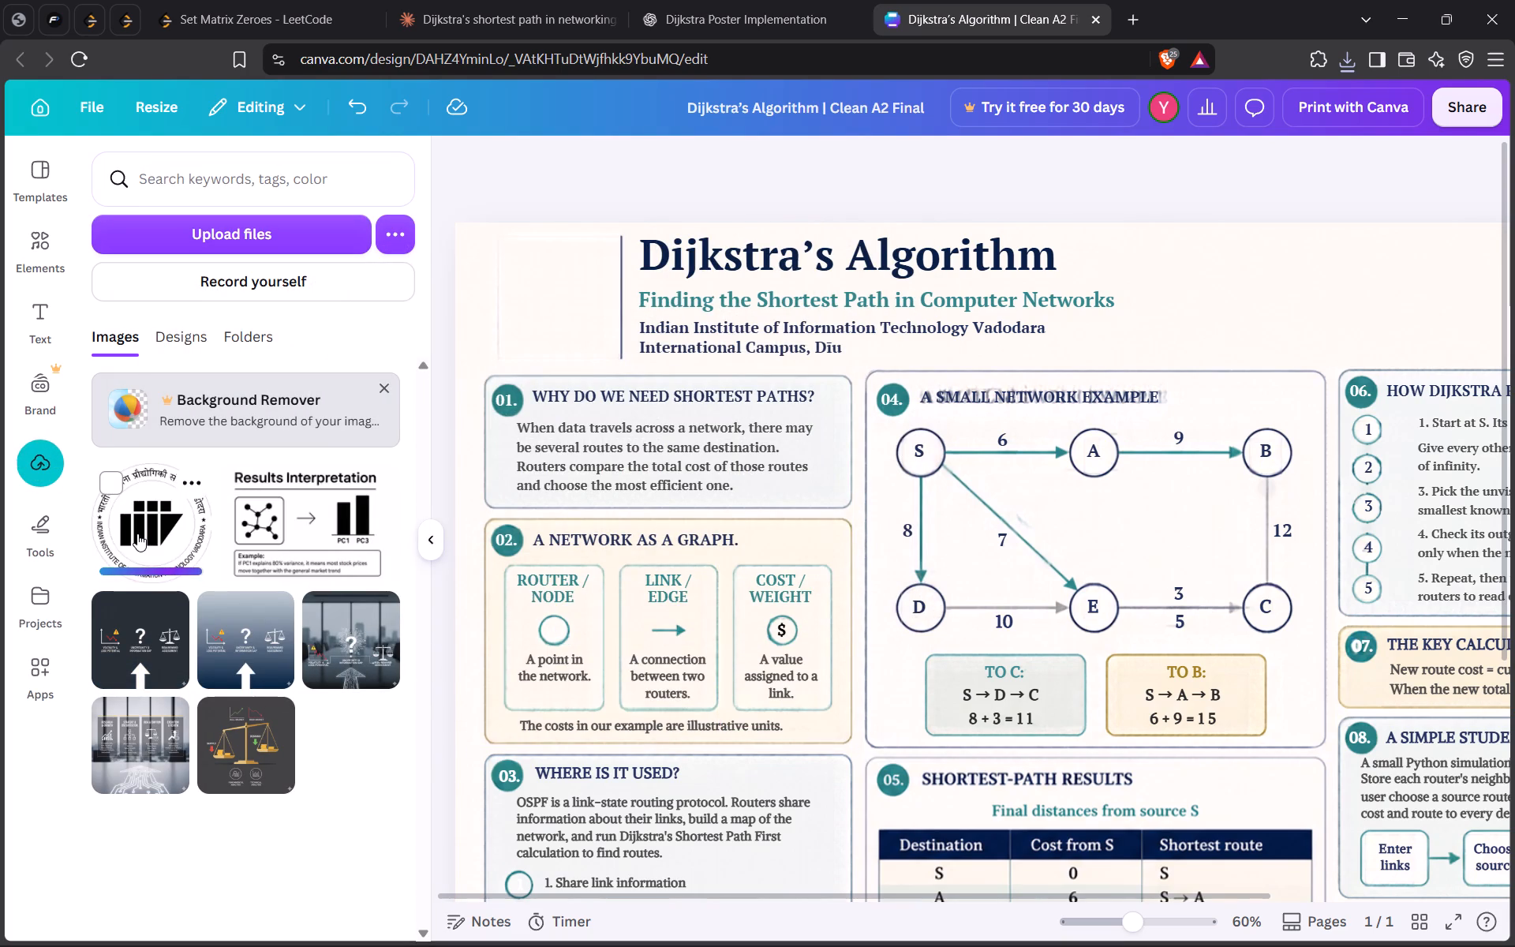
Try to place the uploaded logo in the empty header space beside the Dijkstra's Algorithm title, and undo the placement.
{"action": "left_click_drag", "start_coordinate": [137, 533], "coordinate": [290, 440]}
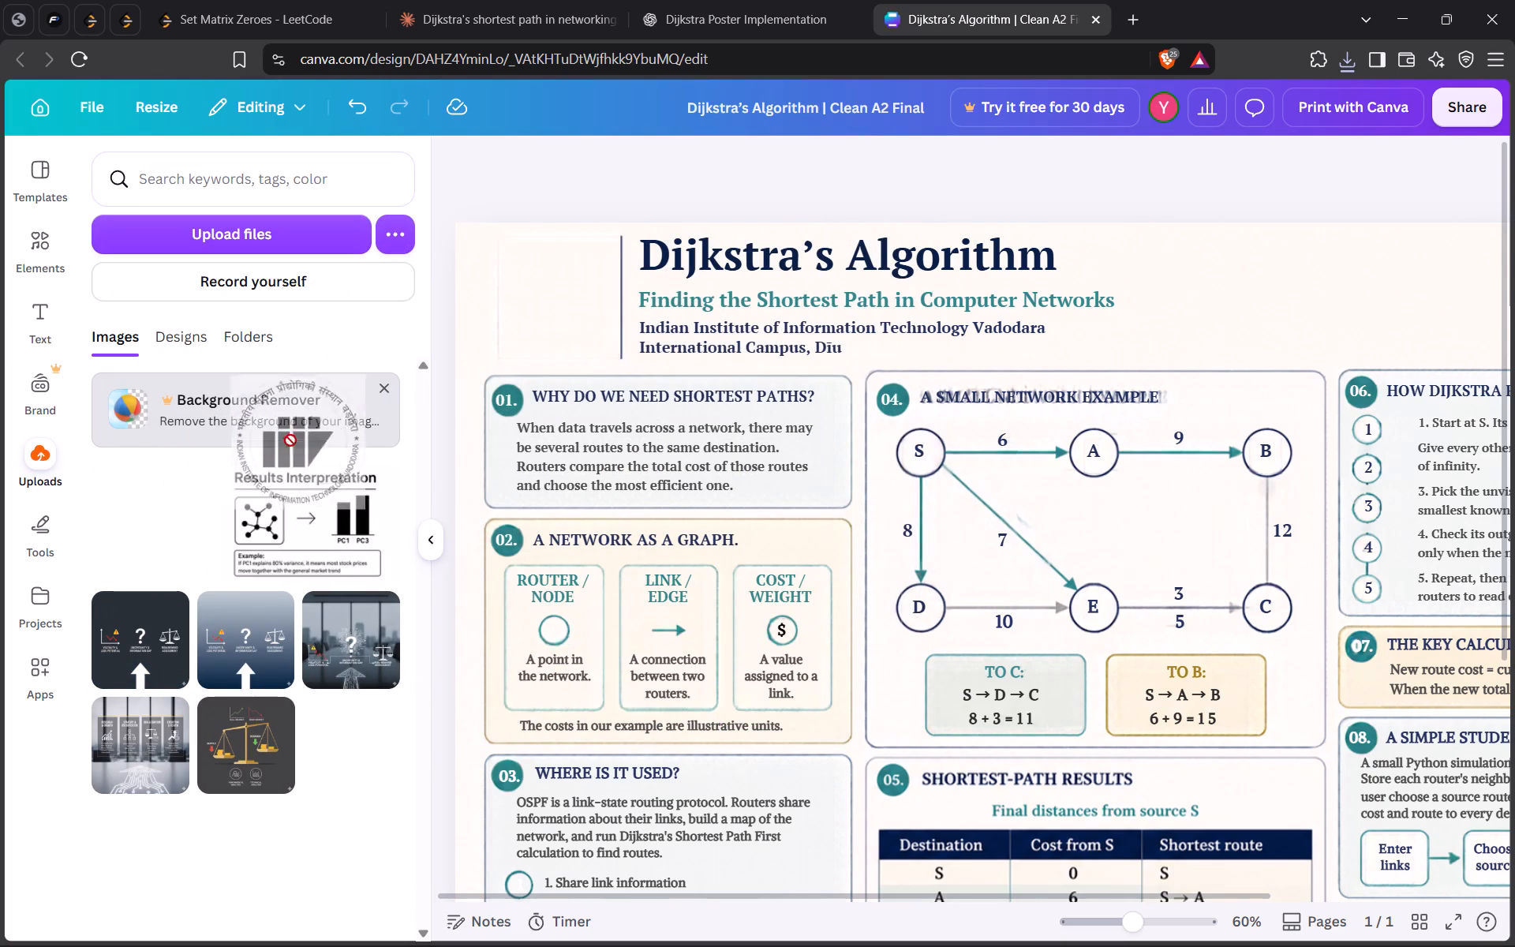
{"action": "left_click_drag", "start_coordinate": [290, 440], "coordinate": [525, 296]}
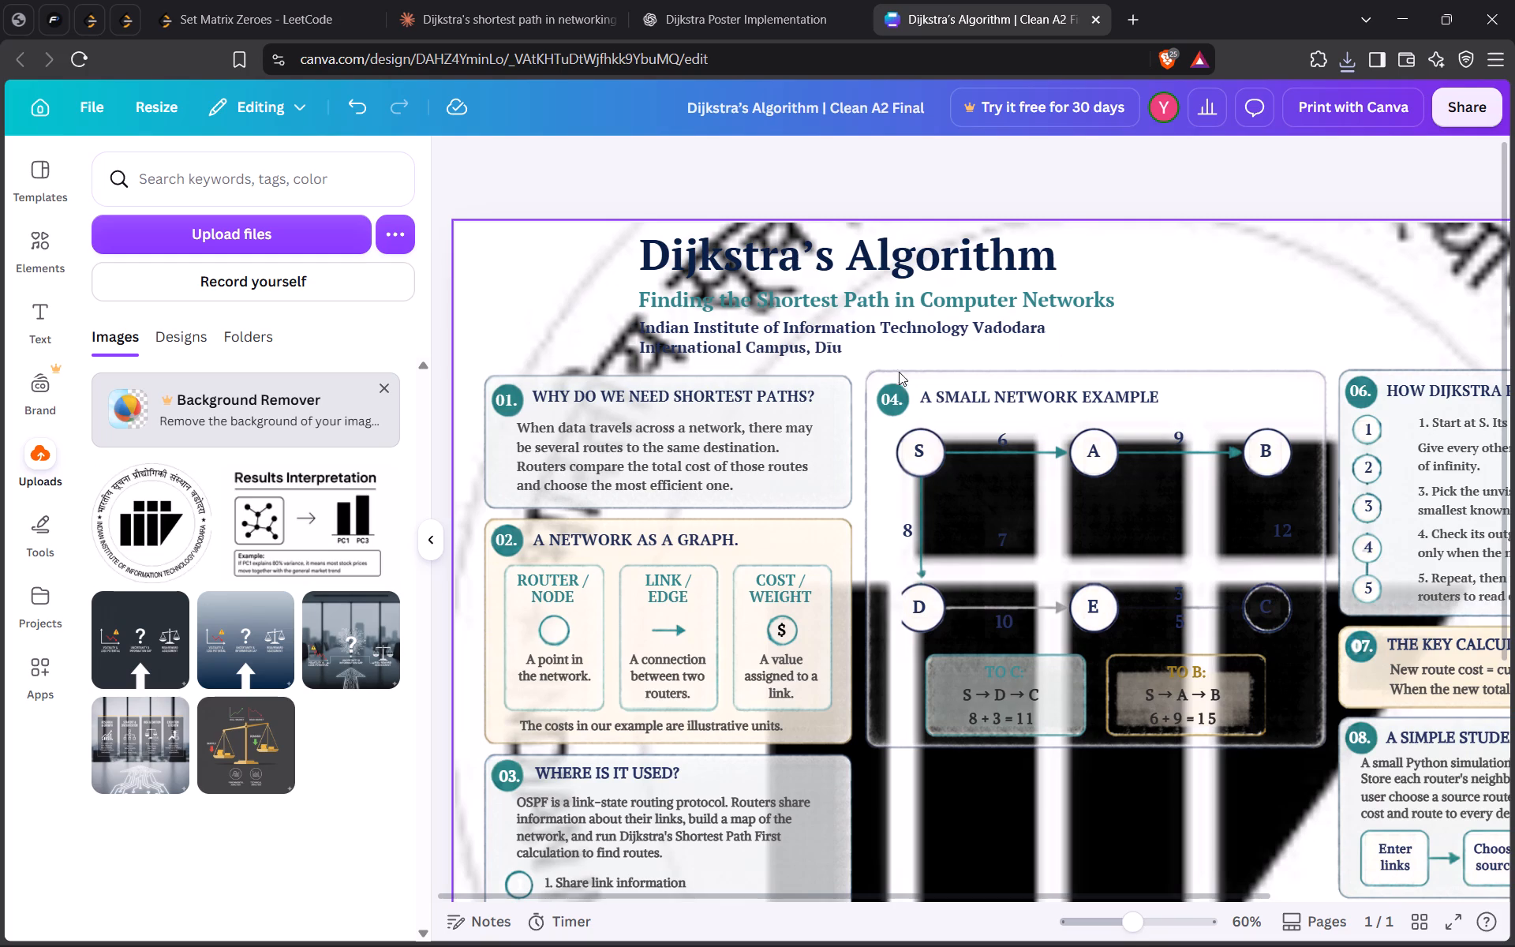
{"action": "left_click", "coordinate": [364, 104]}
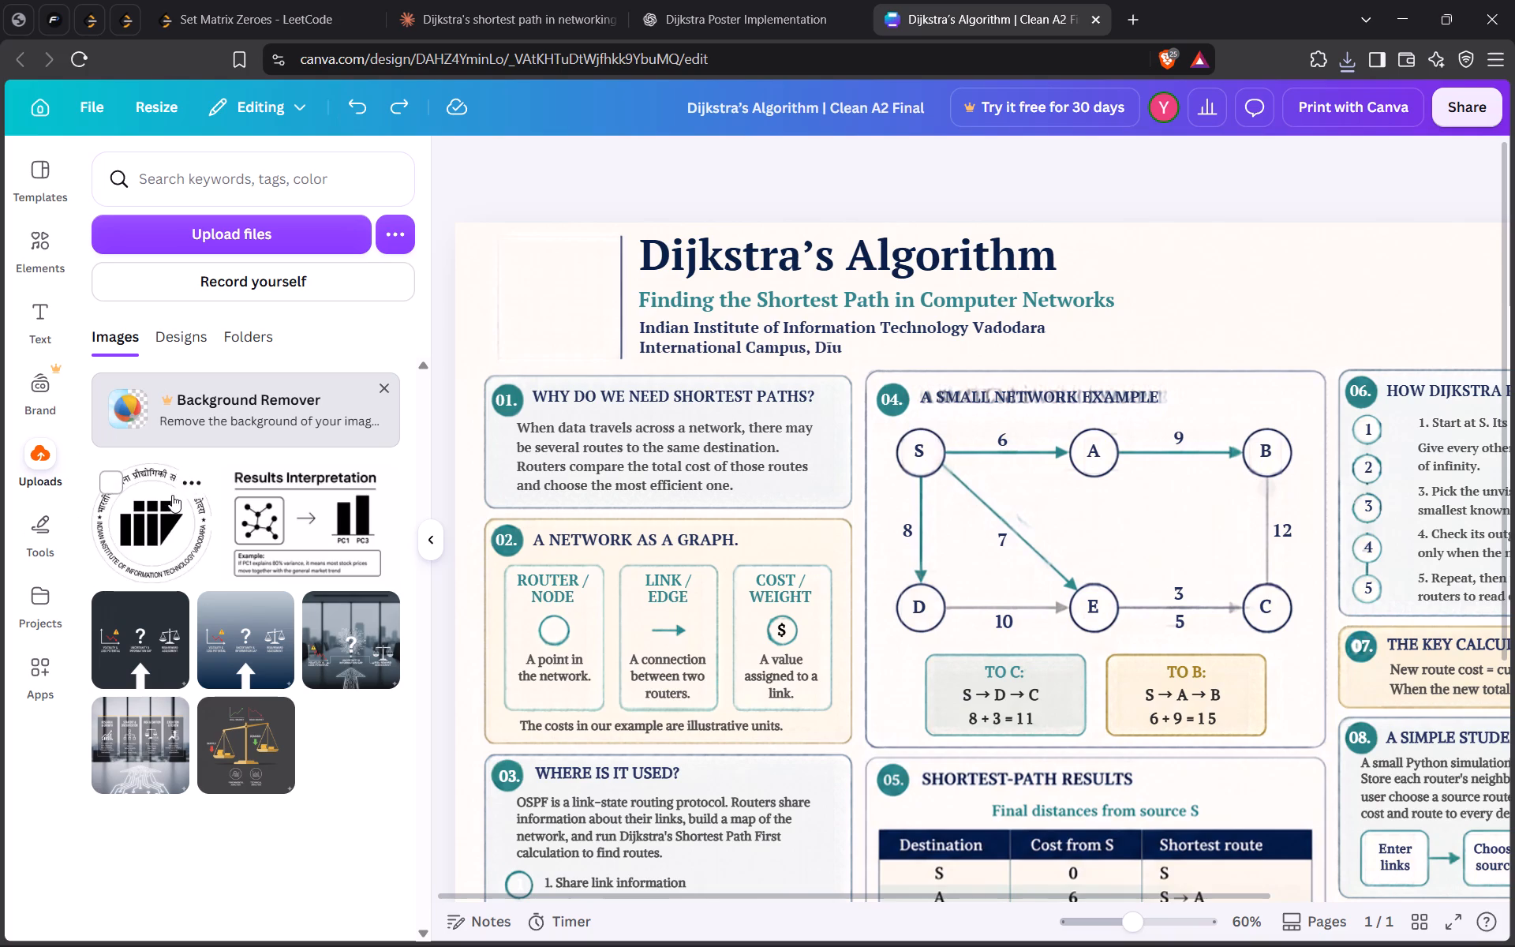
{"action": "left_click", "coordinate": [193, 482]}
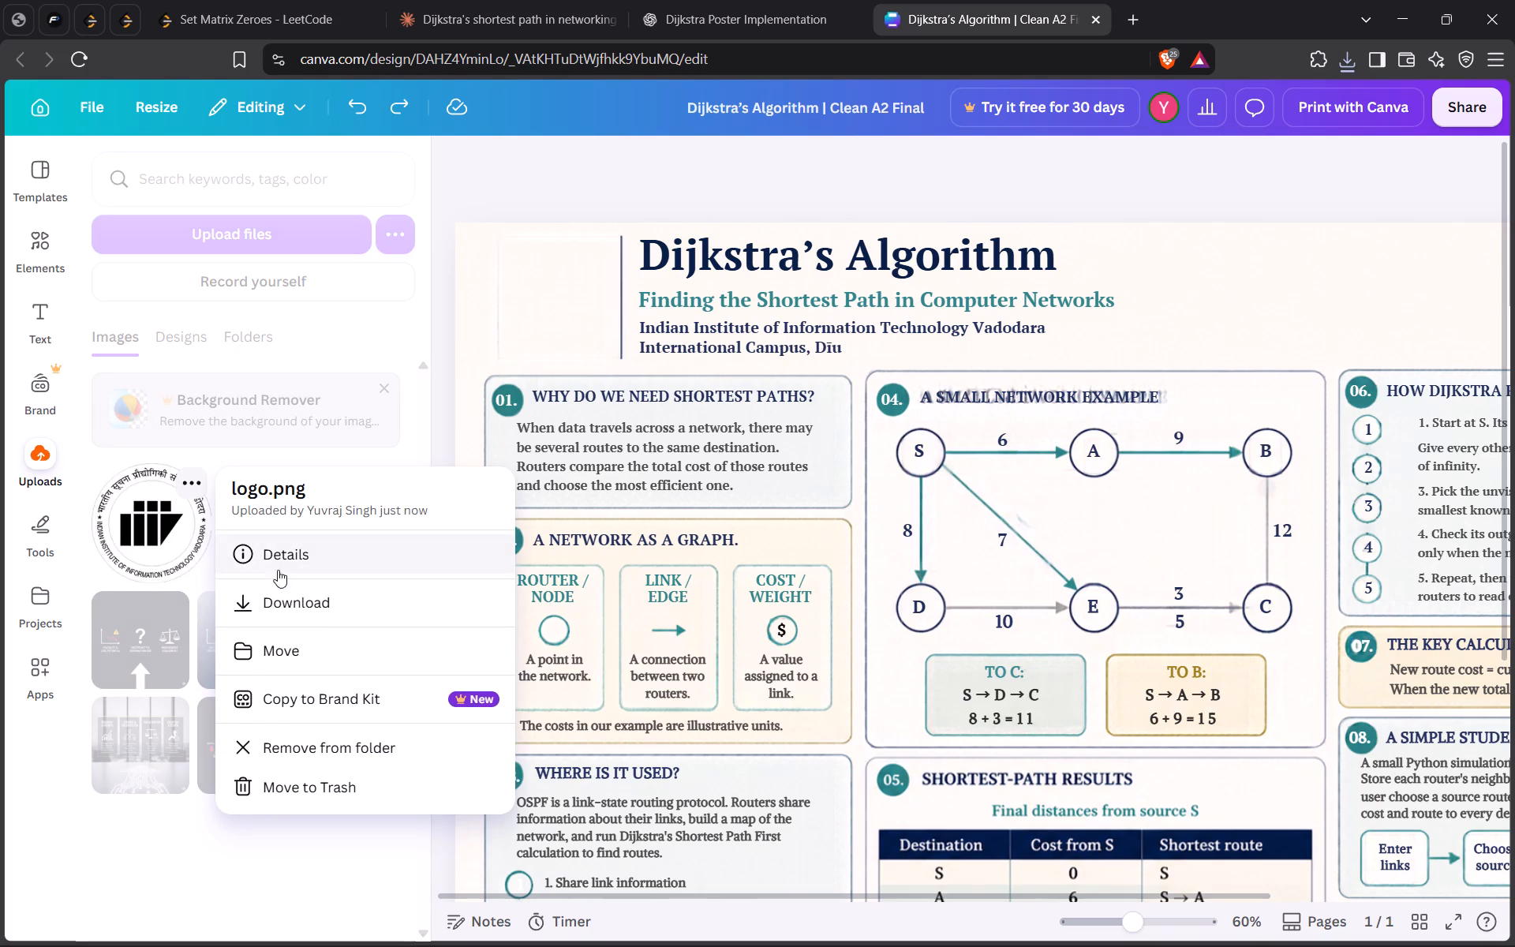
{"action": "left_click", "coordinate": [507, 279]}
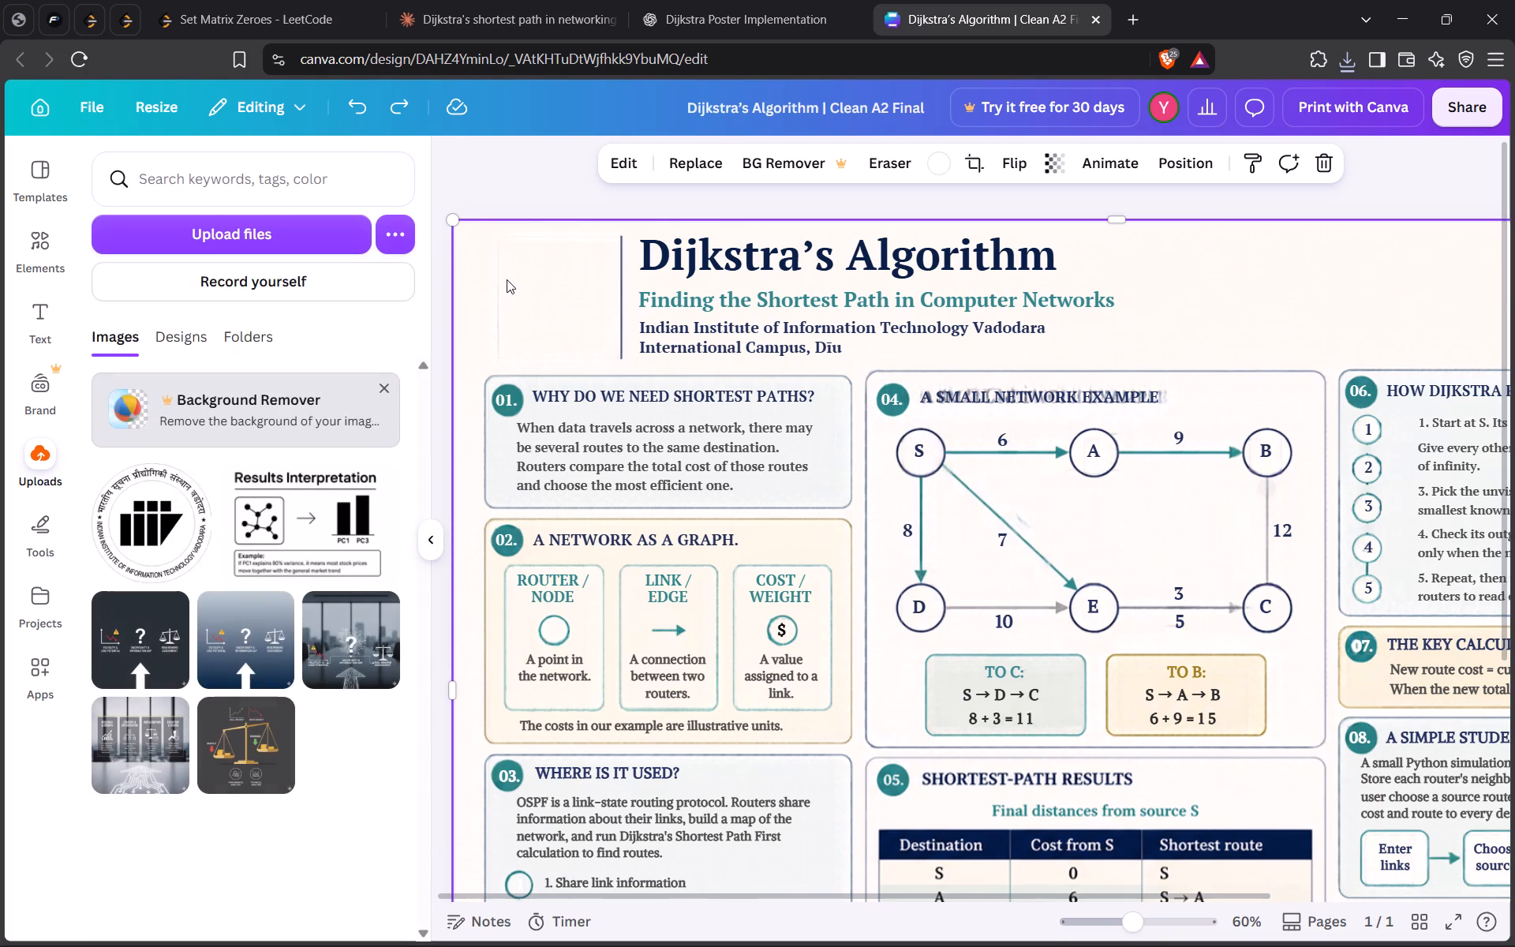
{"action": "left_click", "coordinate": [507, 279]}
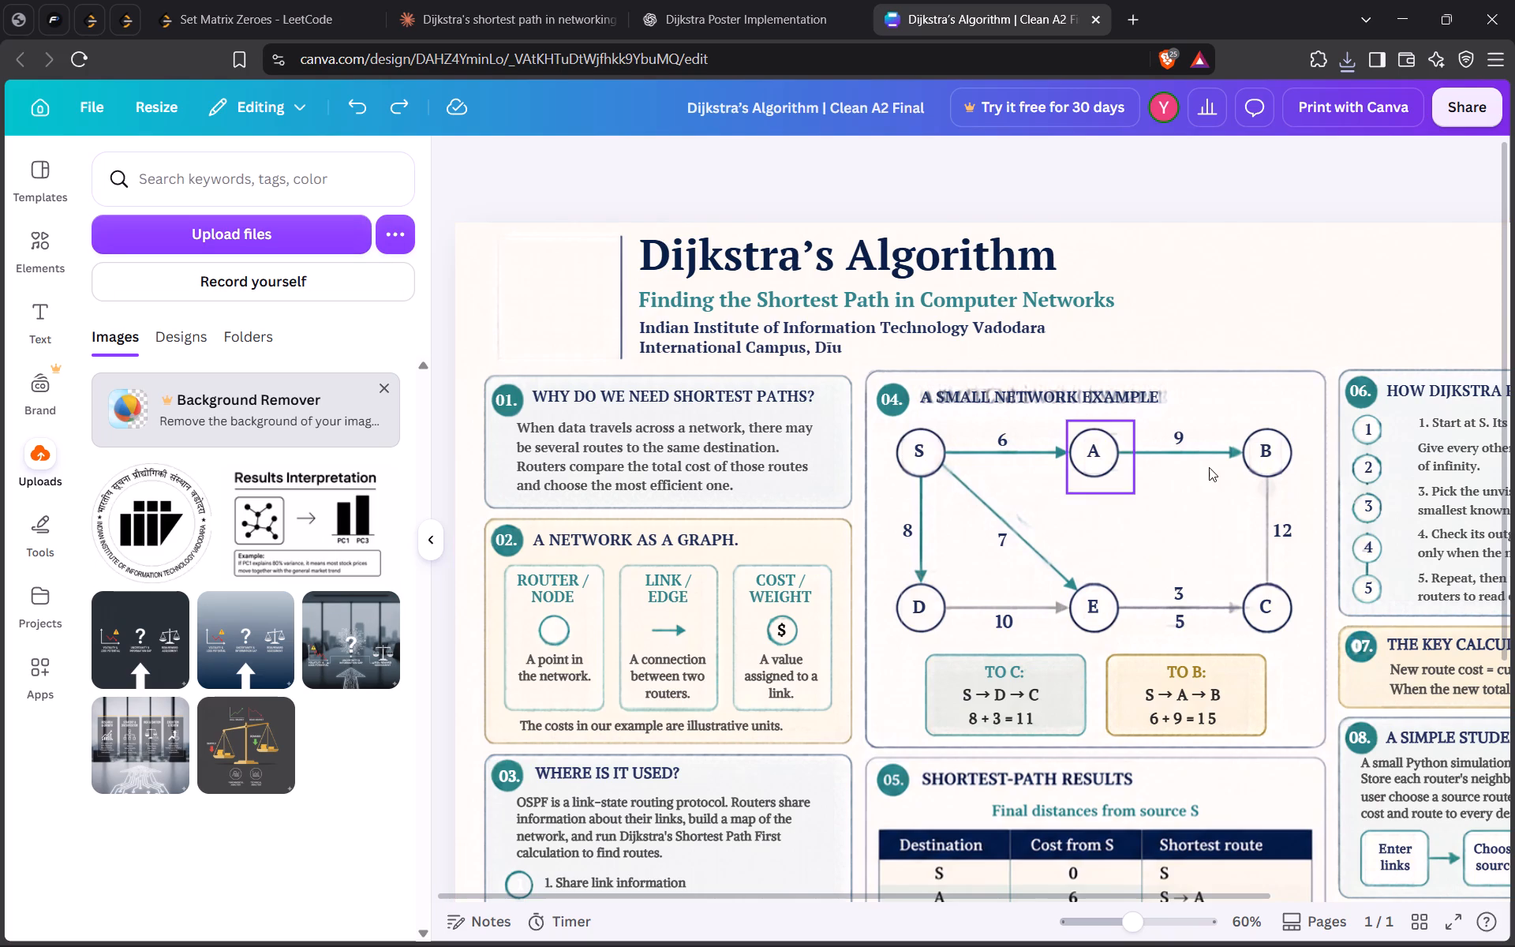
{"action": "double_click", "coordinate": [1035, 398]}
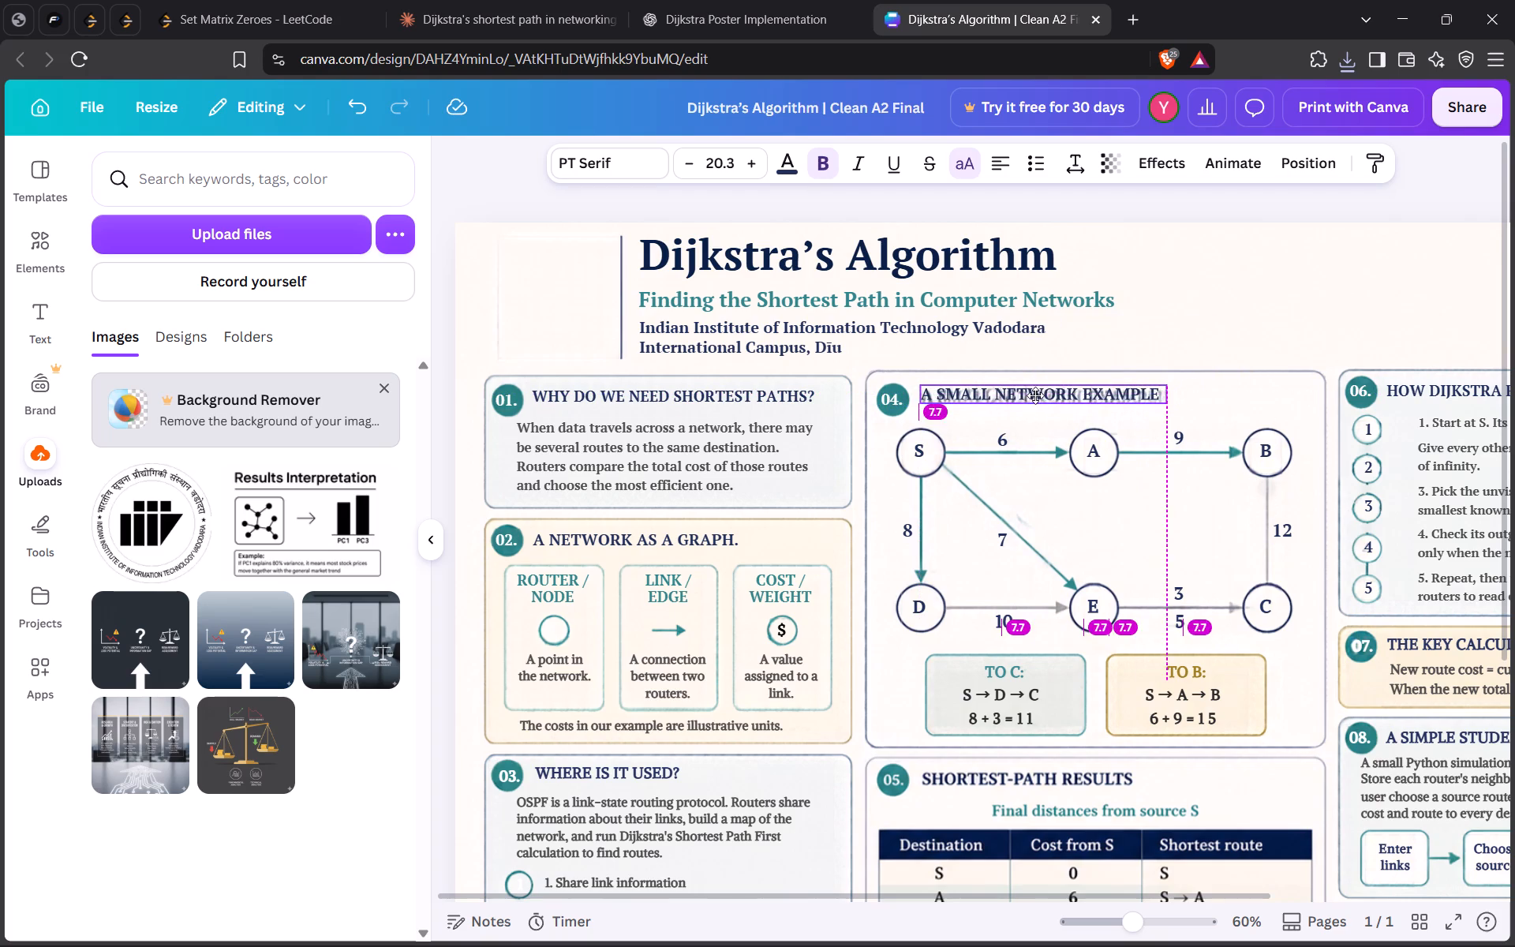
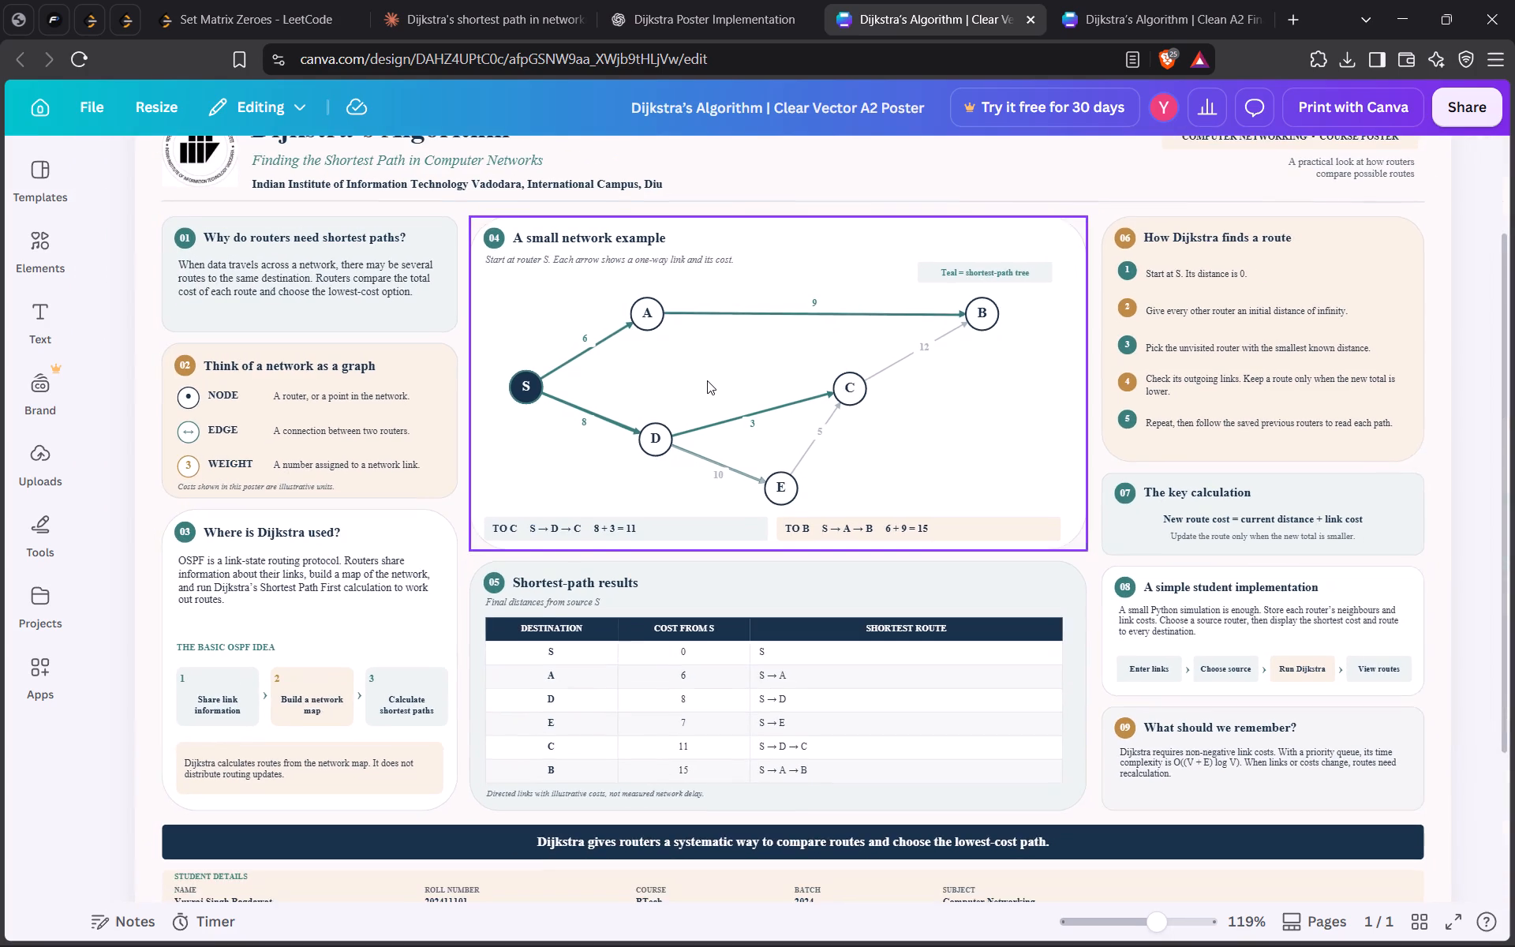
Examine the Clear Vector A2 poster from header to references, checking sharpness, layout, the logo and the student details.
{"action": "scroll", "coordinate": [707, 380], "scroll_direction": "up", "scroll_amount": 2}
{"action": "scroll", "coordinate": [707, 380], "scroll_direction": "down", "scroll_amount": 2}
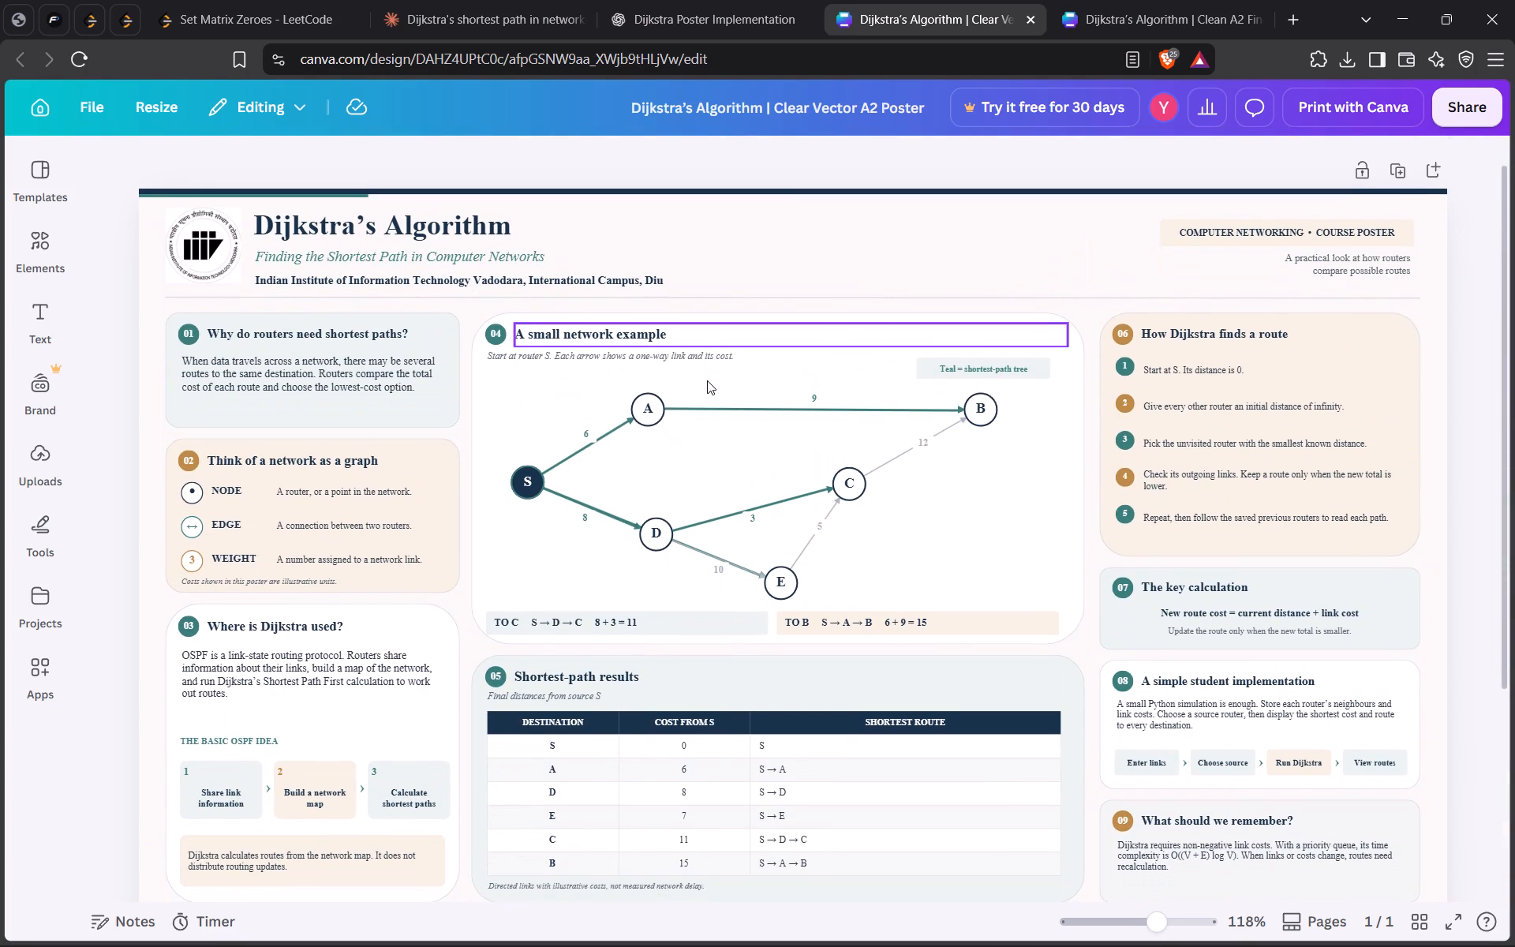
{"action": "scroll", "coordinate": [707, 380], "scroll_direction": "down", "scroll_amount": 2}
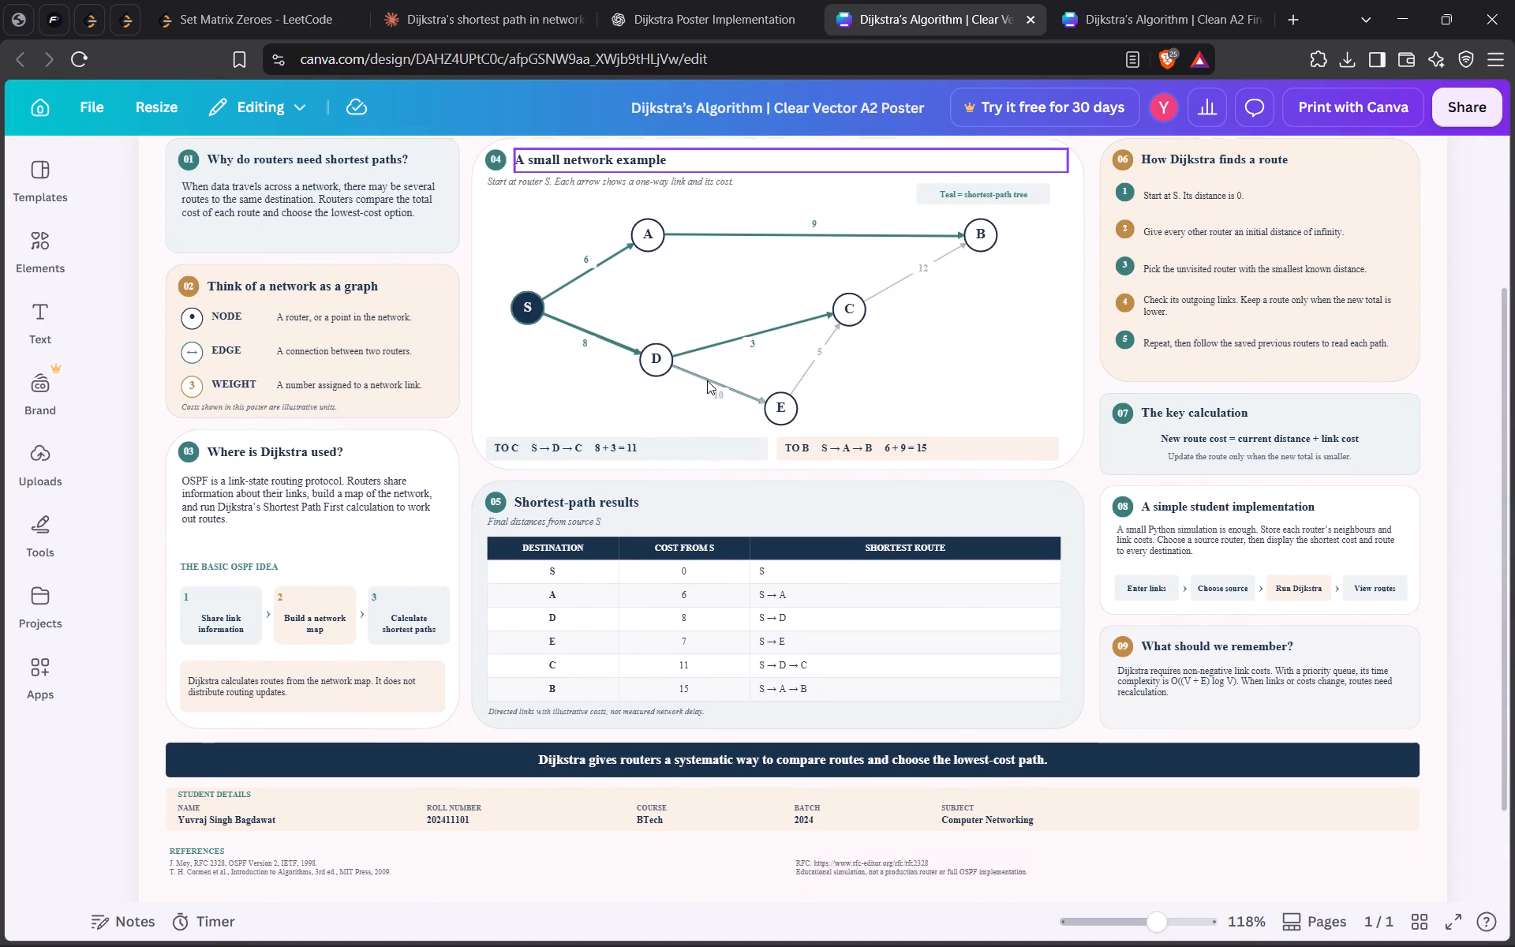
{"action": "scroll", "coordinate": [707, 380], "scroll_direction": "down", "scroll_amount": 1}
{"action": "scroll", "coordinate": [707, 380], "scroll_direction": "right", "scroll_amount": 1}
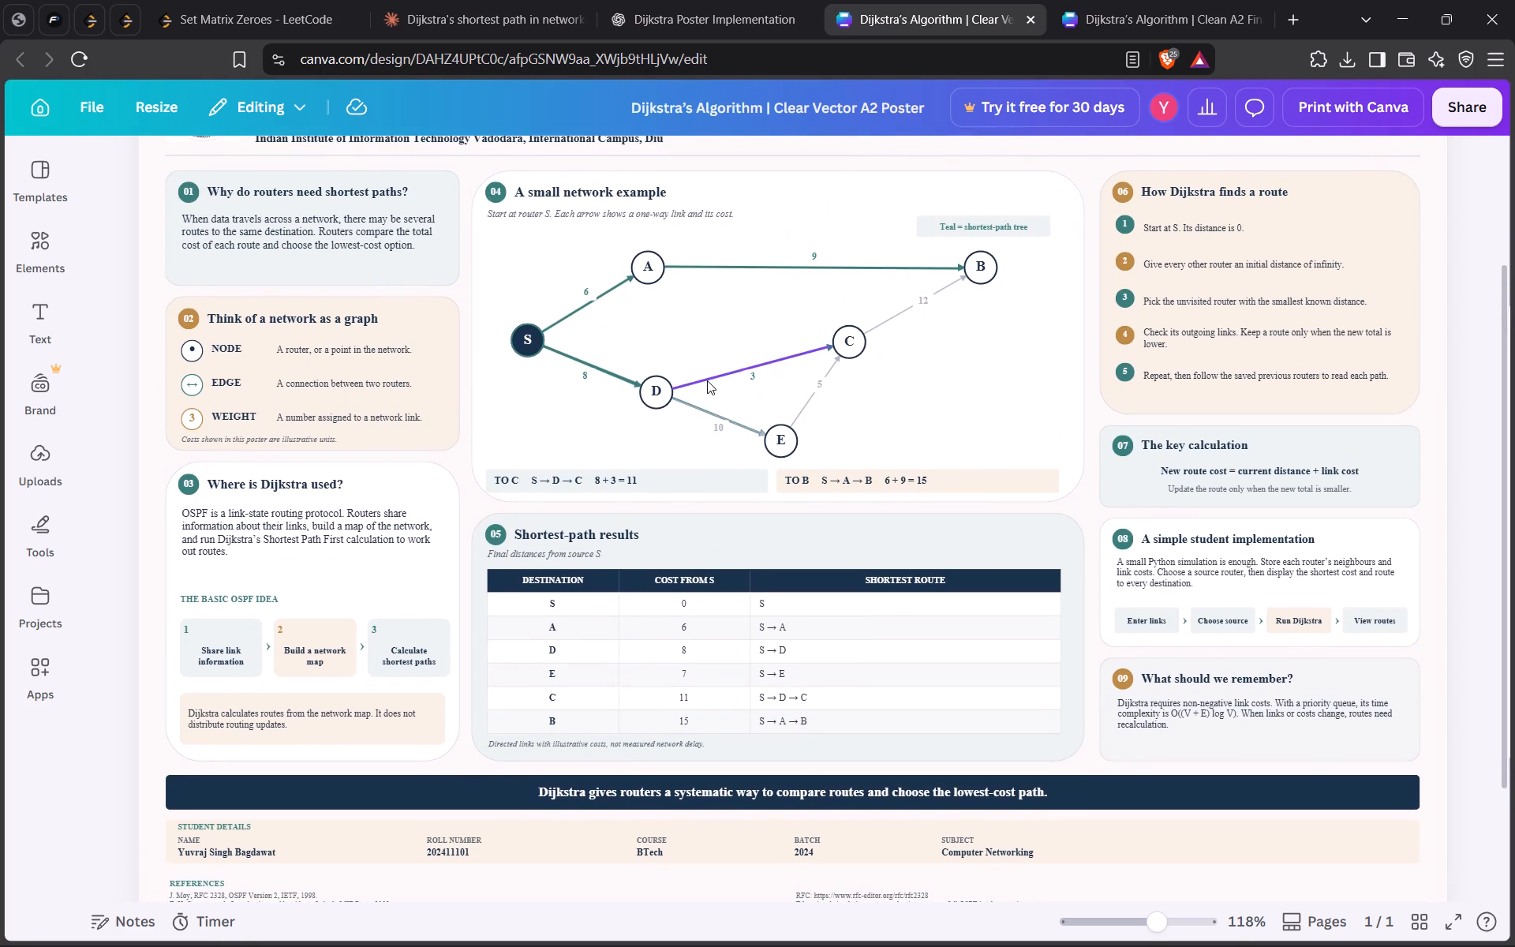
{"action": "scroll", "coordinate": [707, 380], "scroll_direction": "up", "scroll_amount": 1}
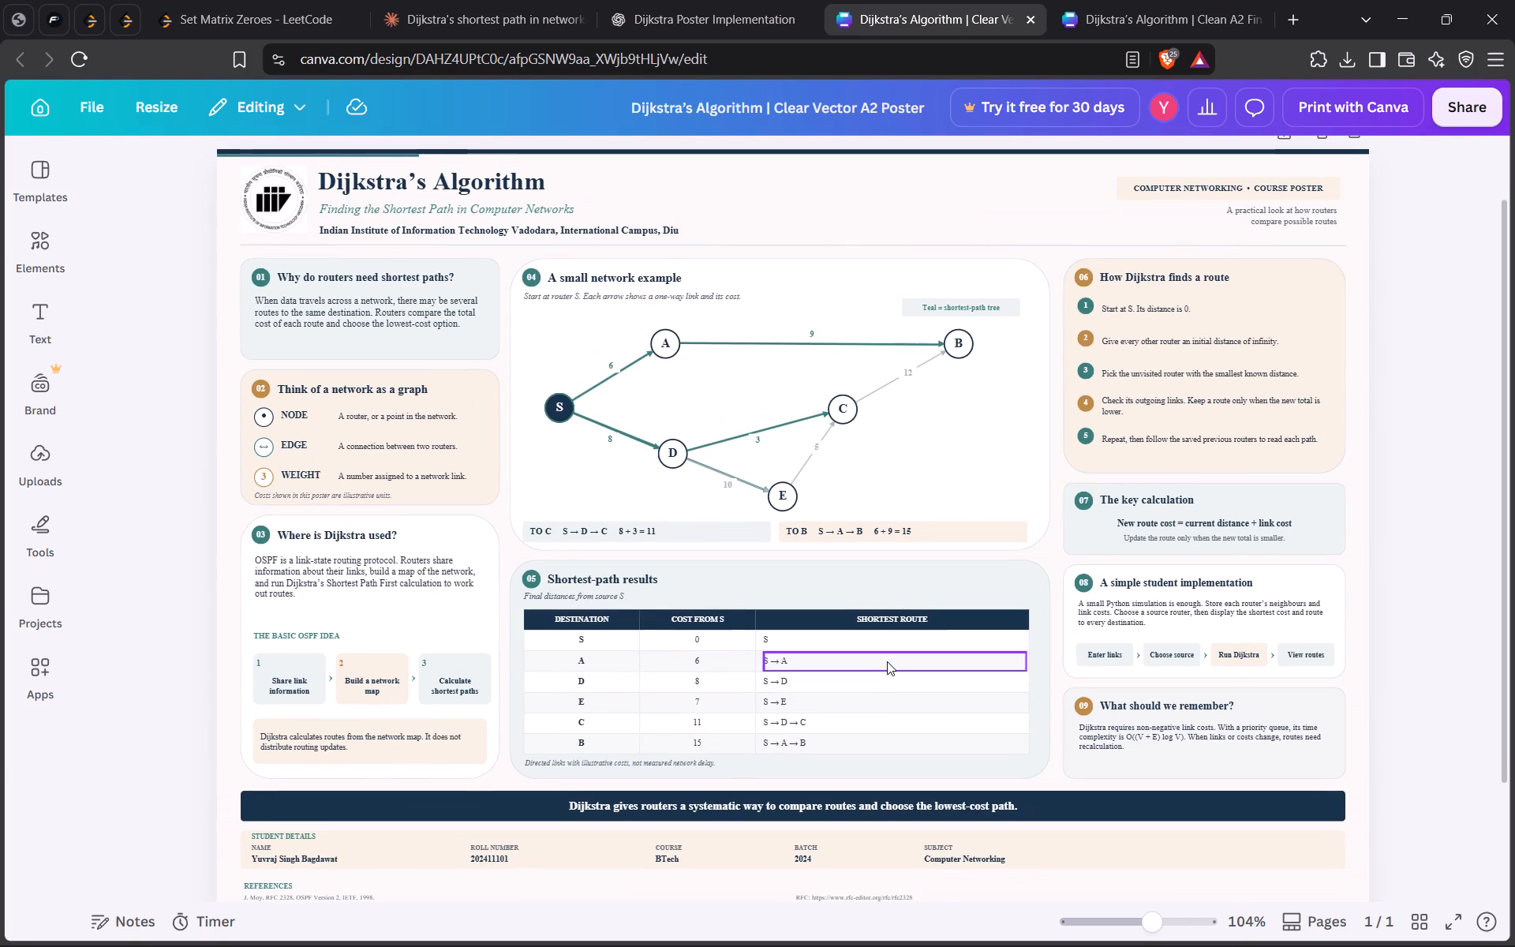
{"action": "scroll", "coordinate": [928, 508], "scroll_direction": "right", "scroll_amount": 1}
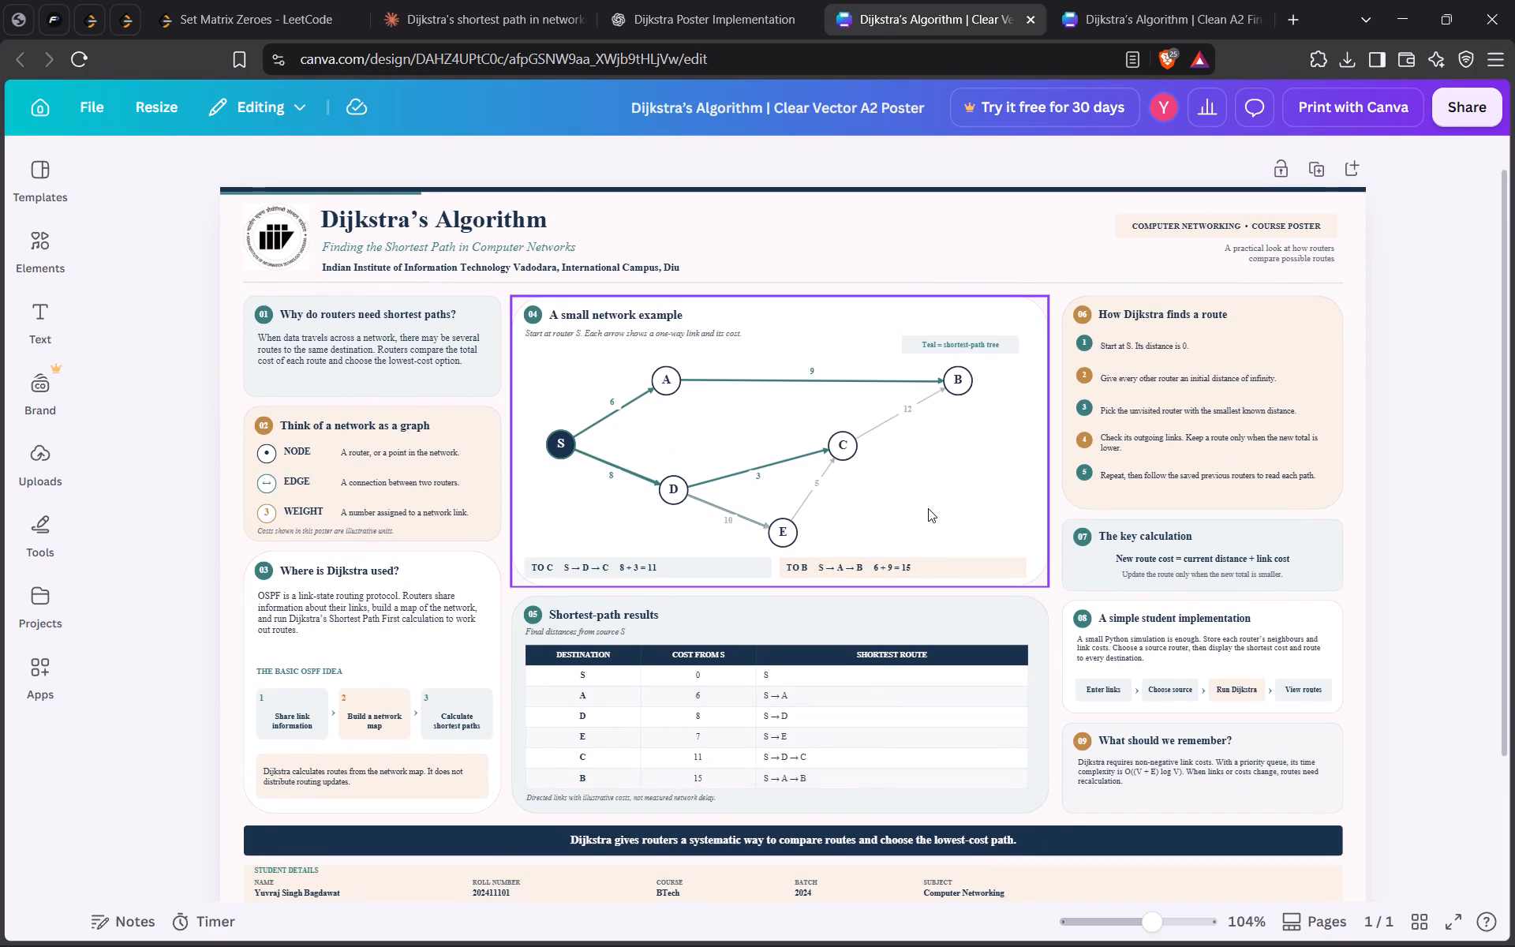
{"action": "scroll", "coordinate": [928, 508], "scroll_direction": "right", "scroll_amount": 1}
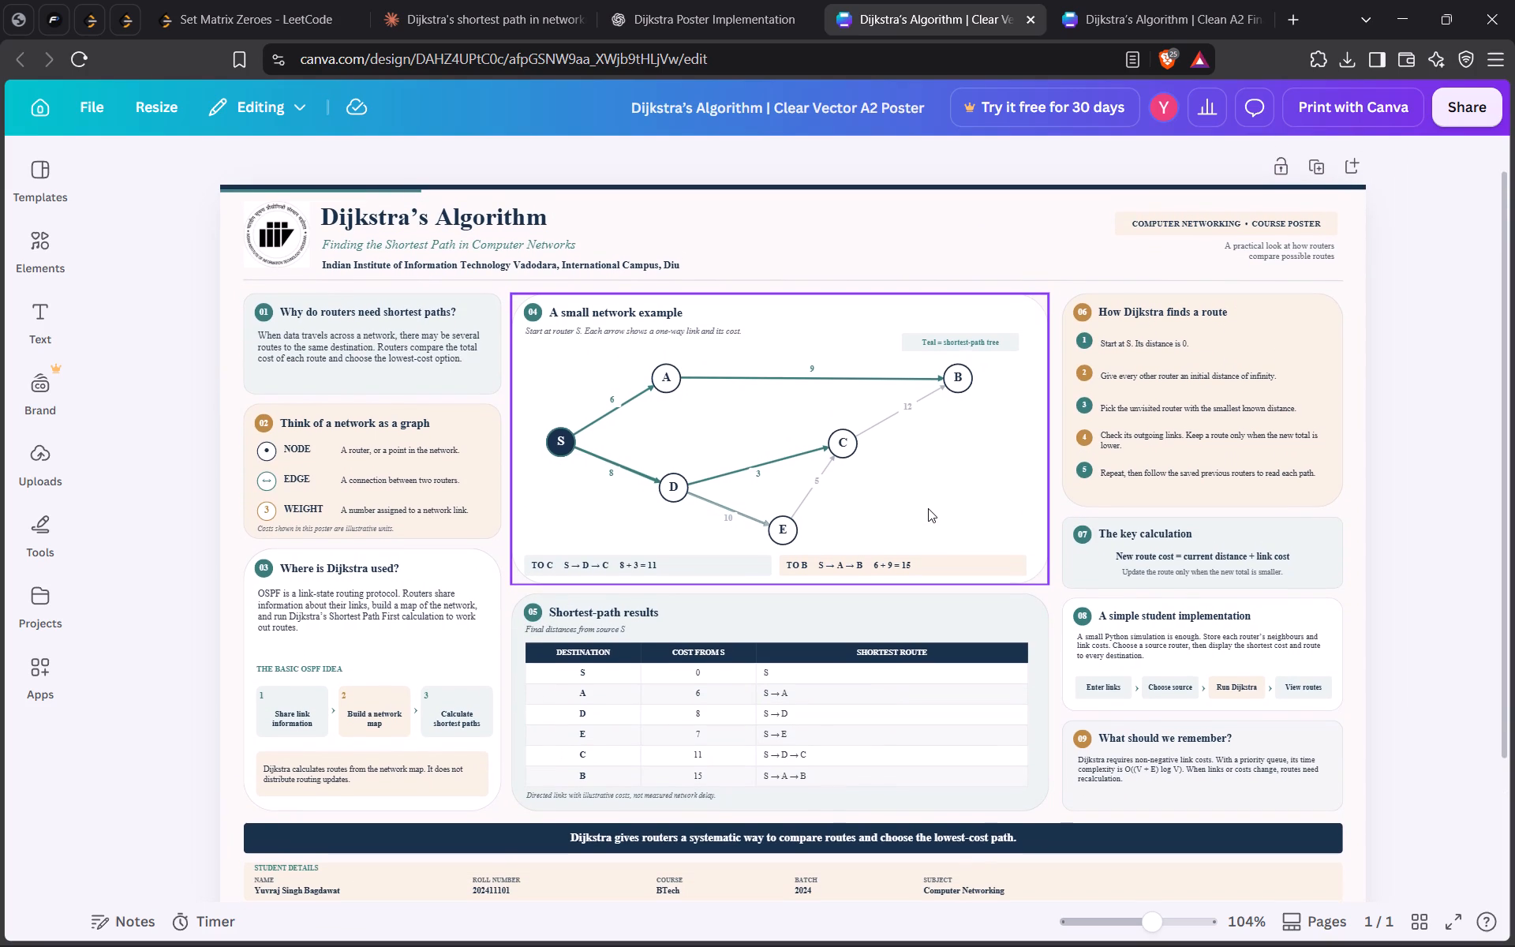
{"action": "scroll", "coordinate": [928, 508], "scroll_direction": "right", "scroll_amount": 1}
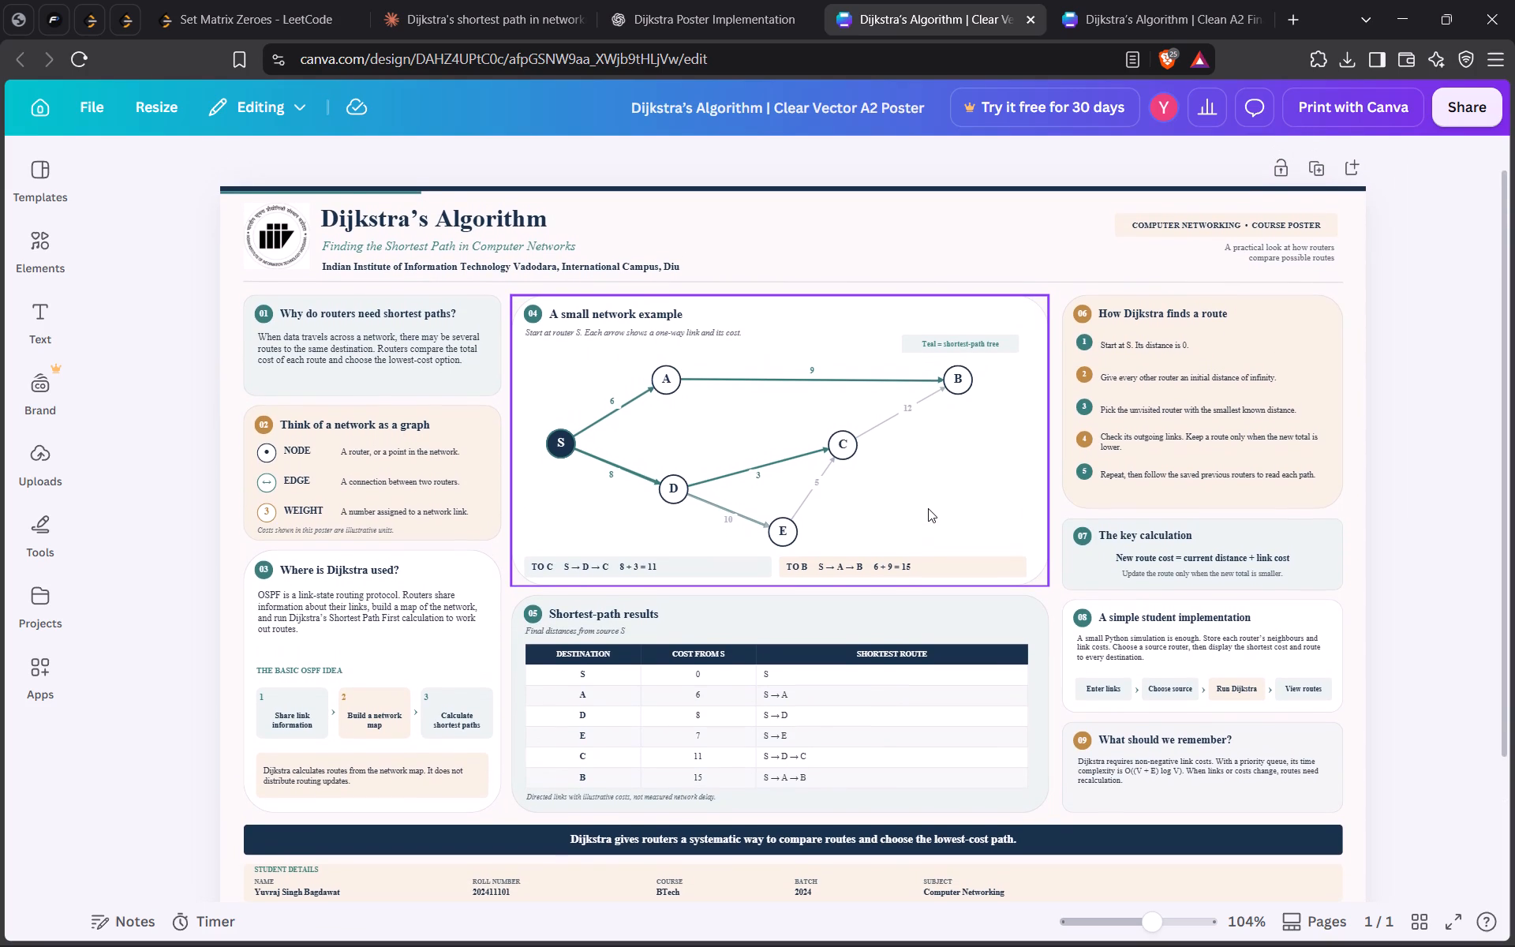
{"action": "scroll", "coordinate": [928, 508], "scroll_direction": "right", "scroll_amount": 1}
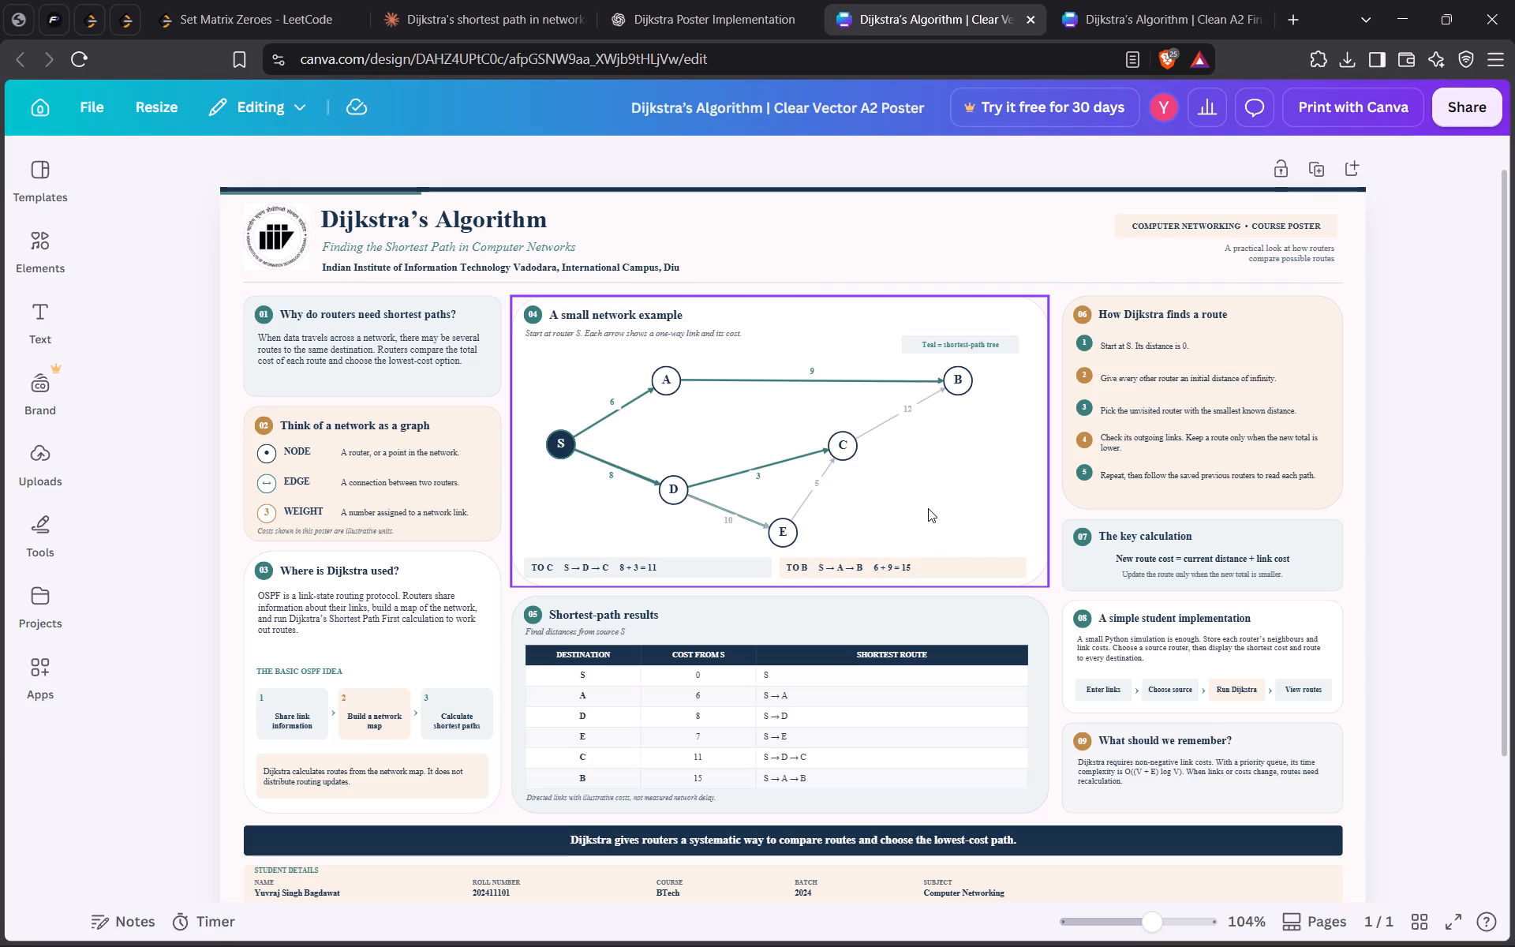
{"action": "scroll", "coordinate": [914, 695], "scroll_direction": "down", "scroll_amount": 2}
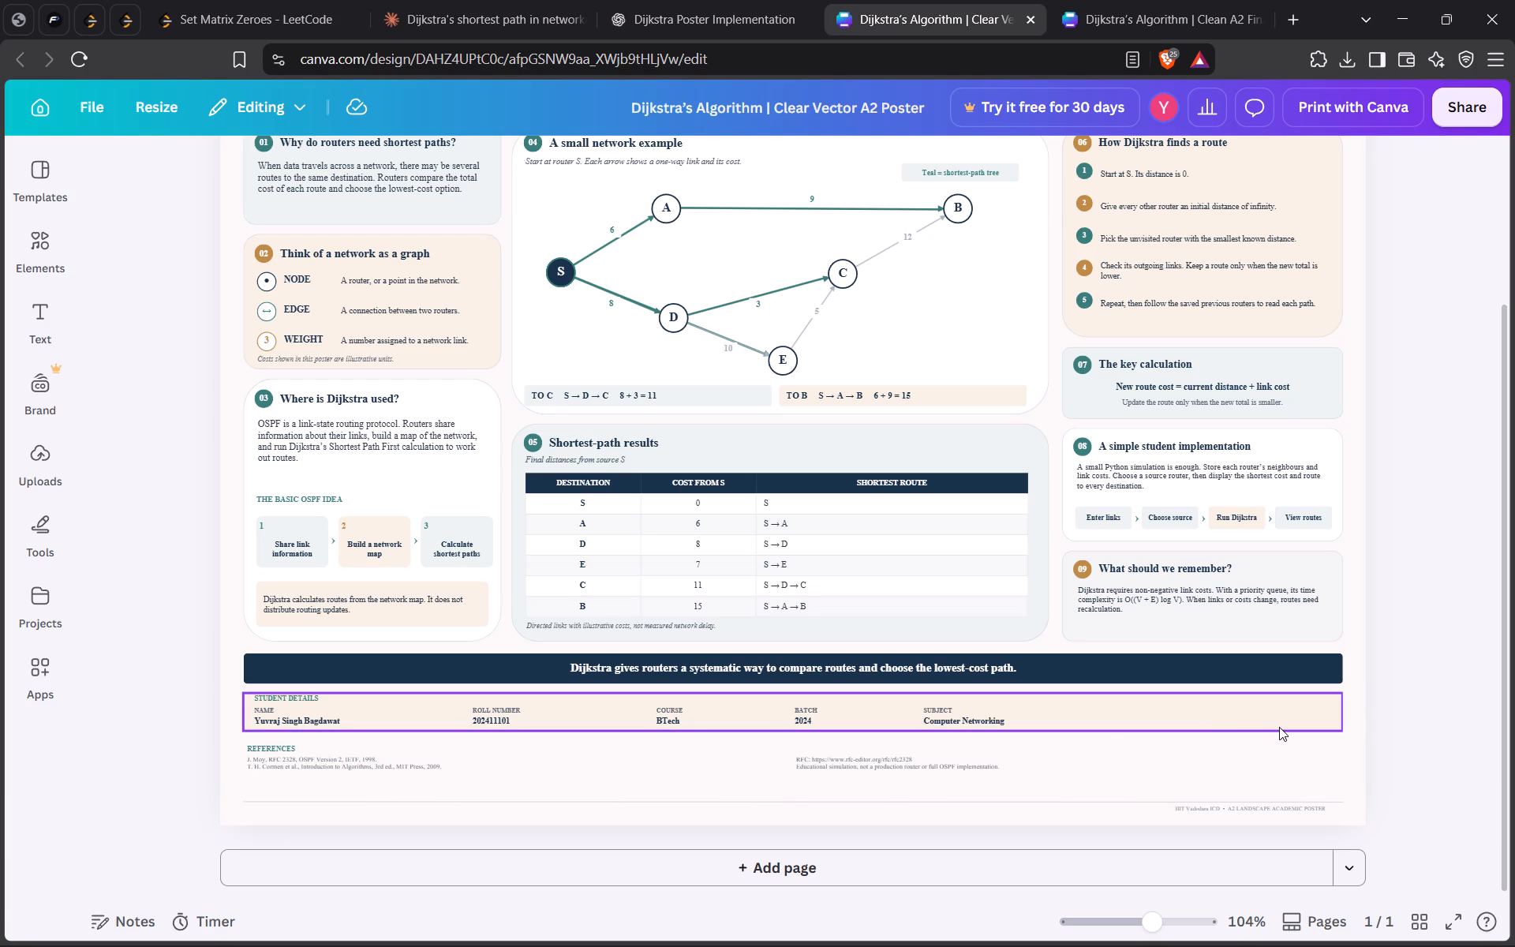
{"action": "scroll", "coordinate": [1279, 727], "scroll_direction": "up", "scroll_amount": 2}
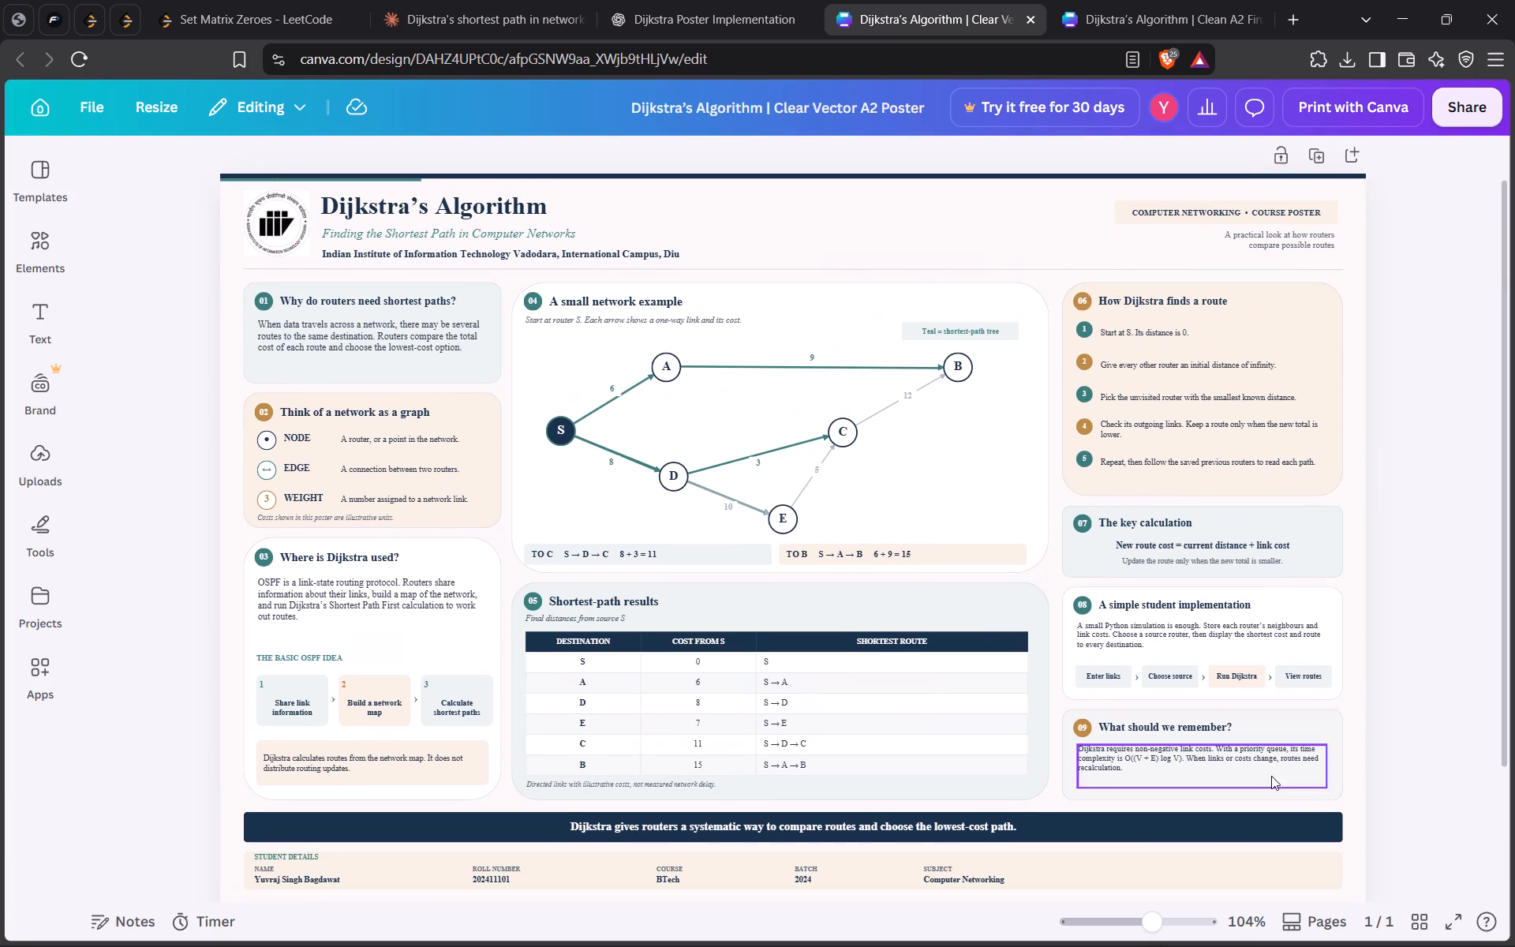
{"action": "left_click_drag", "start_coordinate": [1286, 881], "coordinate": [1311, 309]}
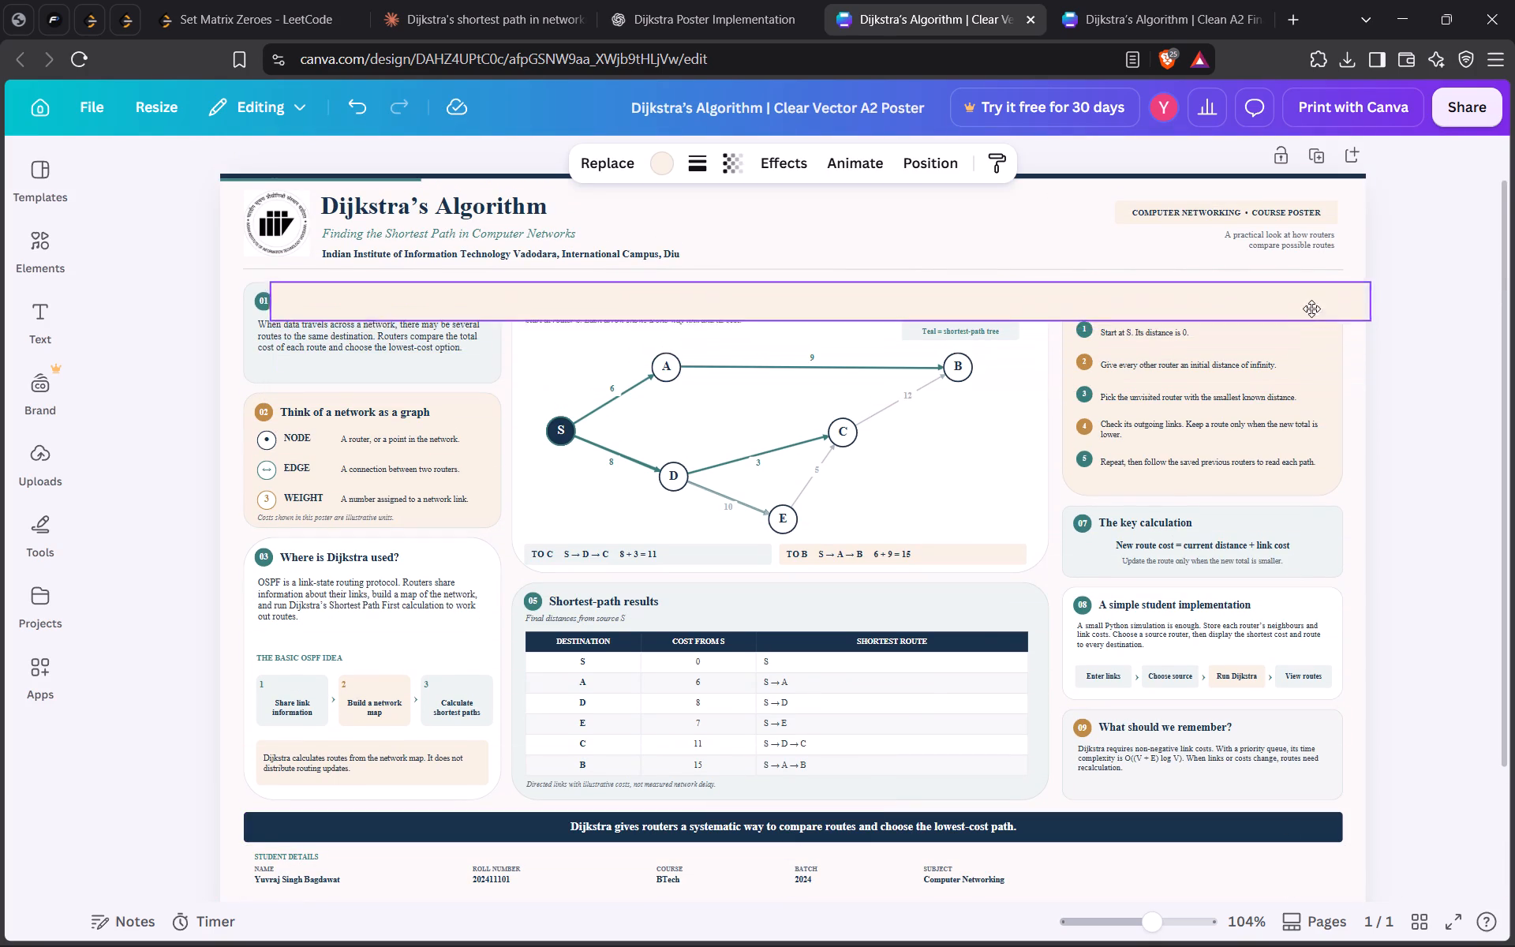
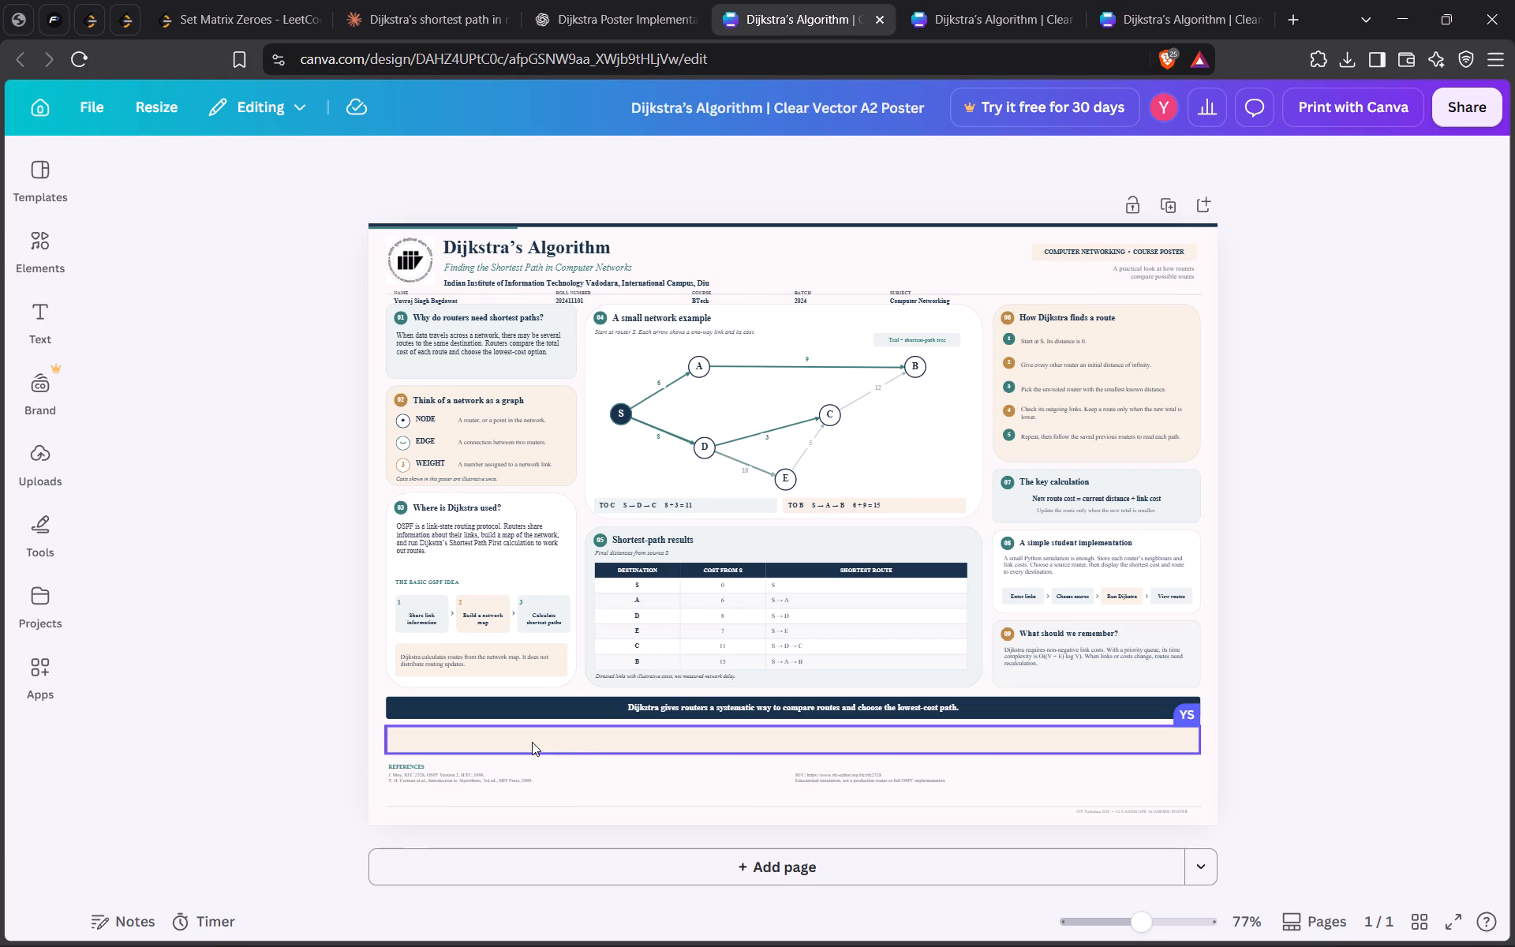
Move the empty cream strip from above the references up behind the student details row beneath the institute heading.
{"action": "left_click_drag", "start_coordinate": [532, 742], "coordinate": [533, 267]}
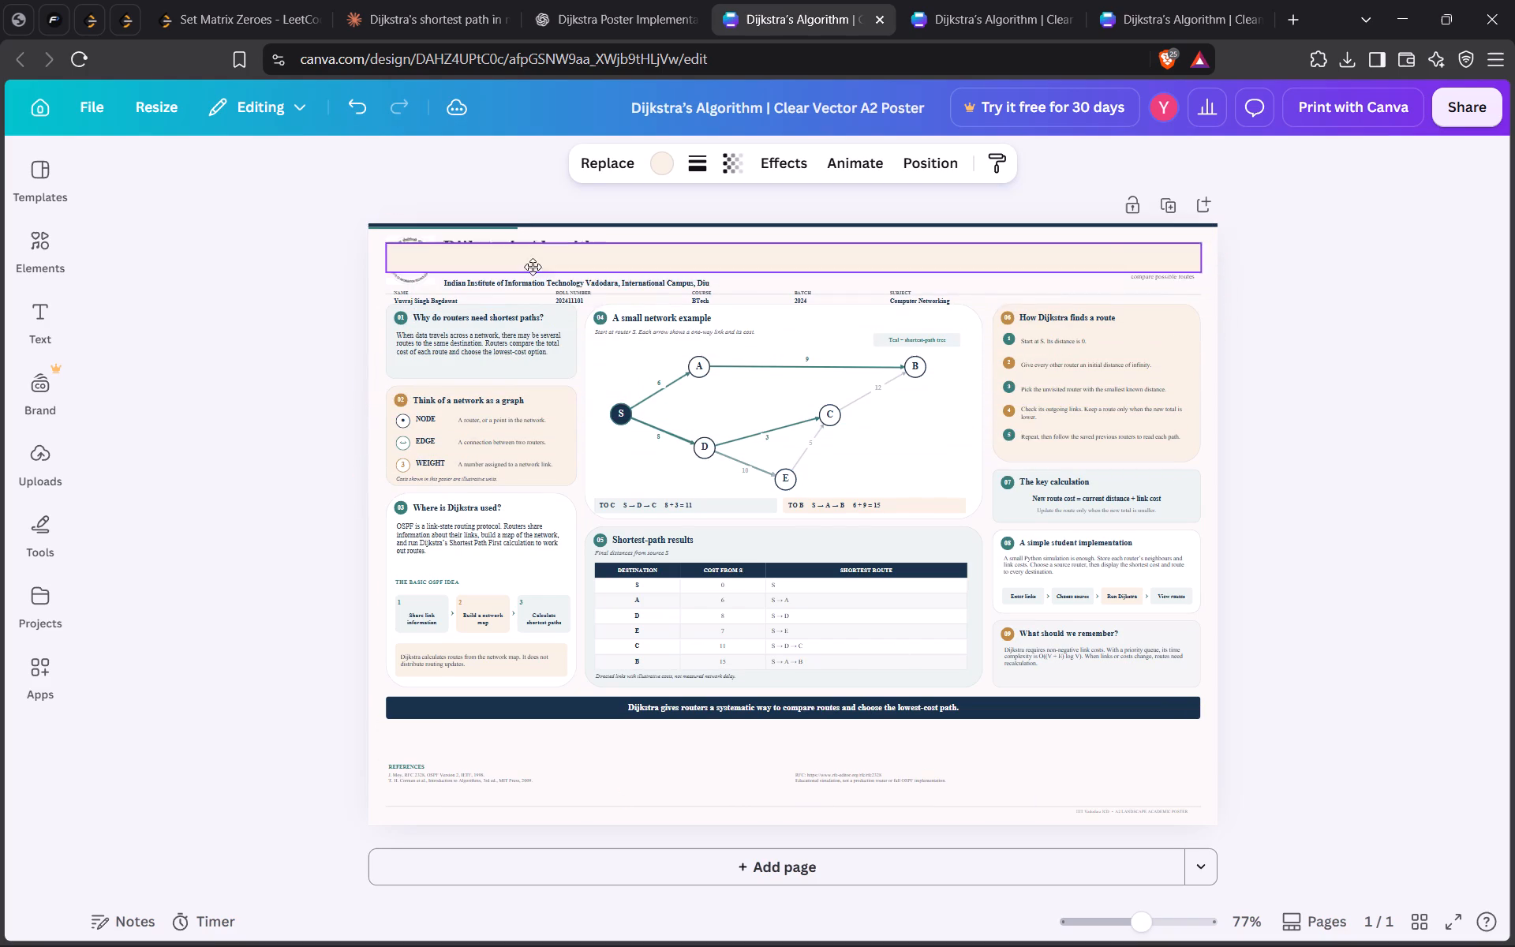
{"action": "left_click_drag", "start_coordinate": [533, 267], "coordinate": [531, 305]}
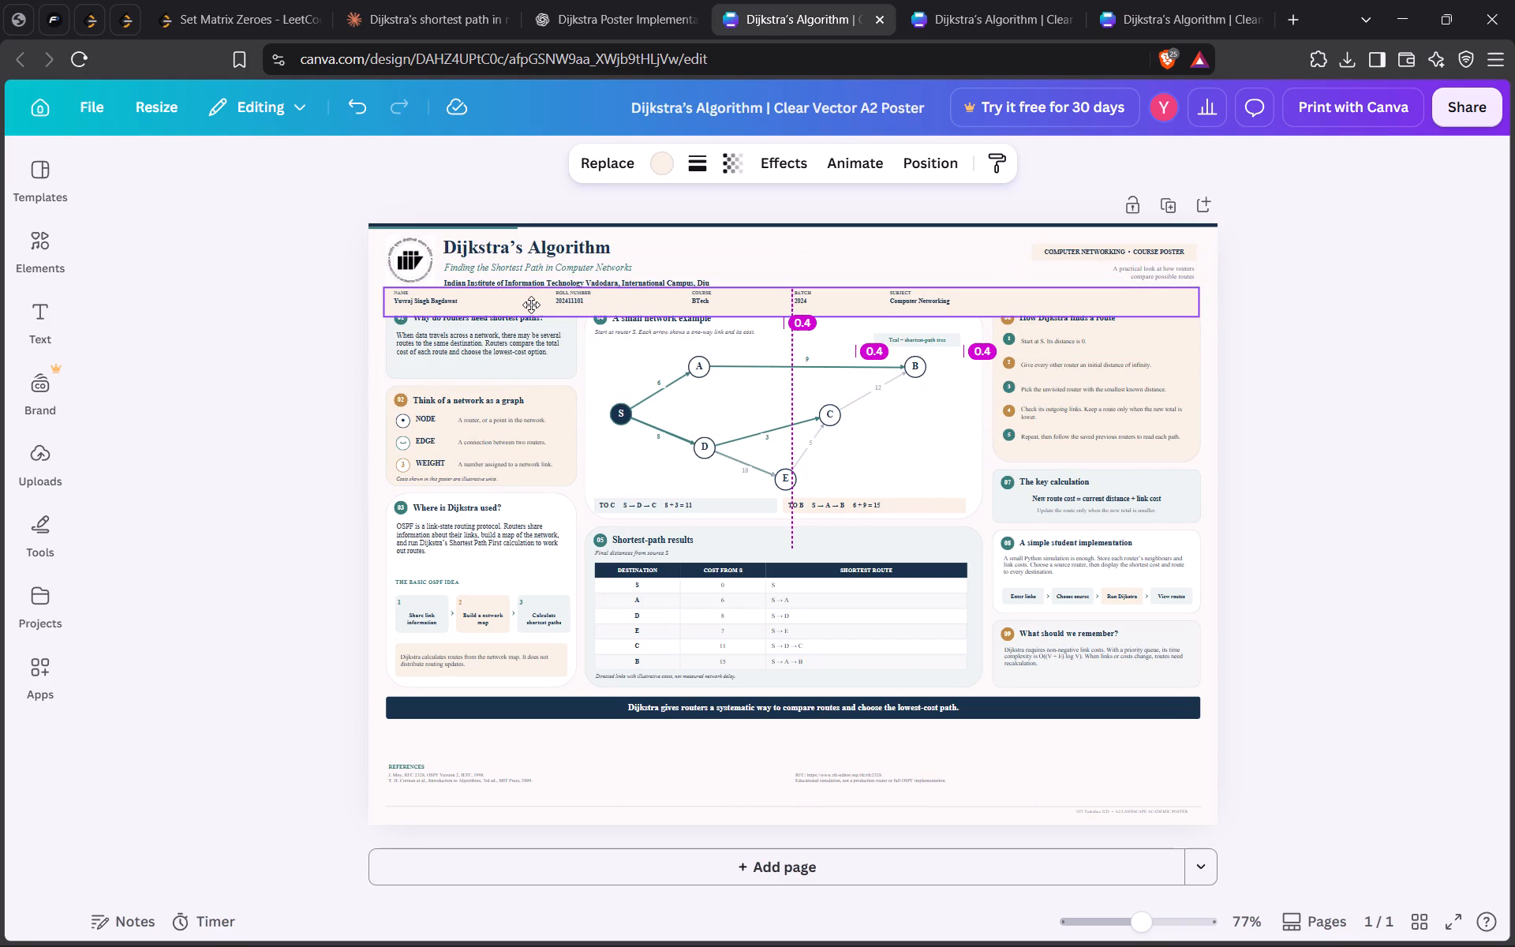
{"action": "left_click_drag", "start_coordinate": [531, 305], "coordinate": [531, 300]}
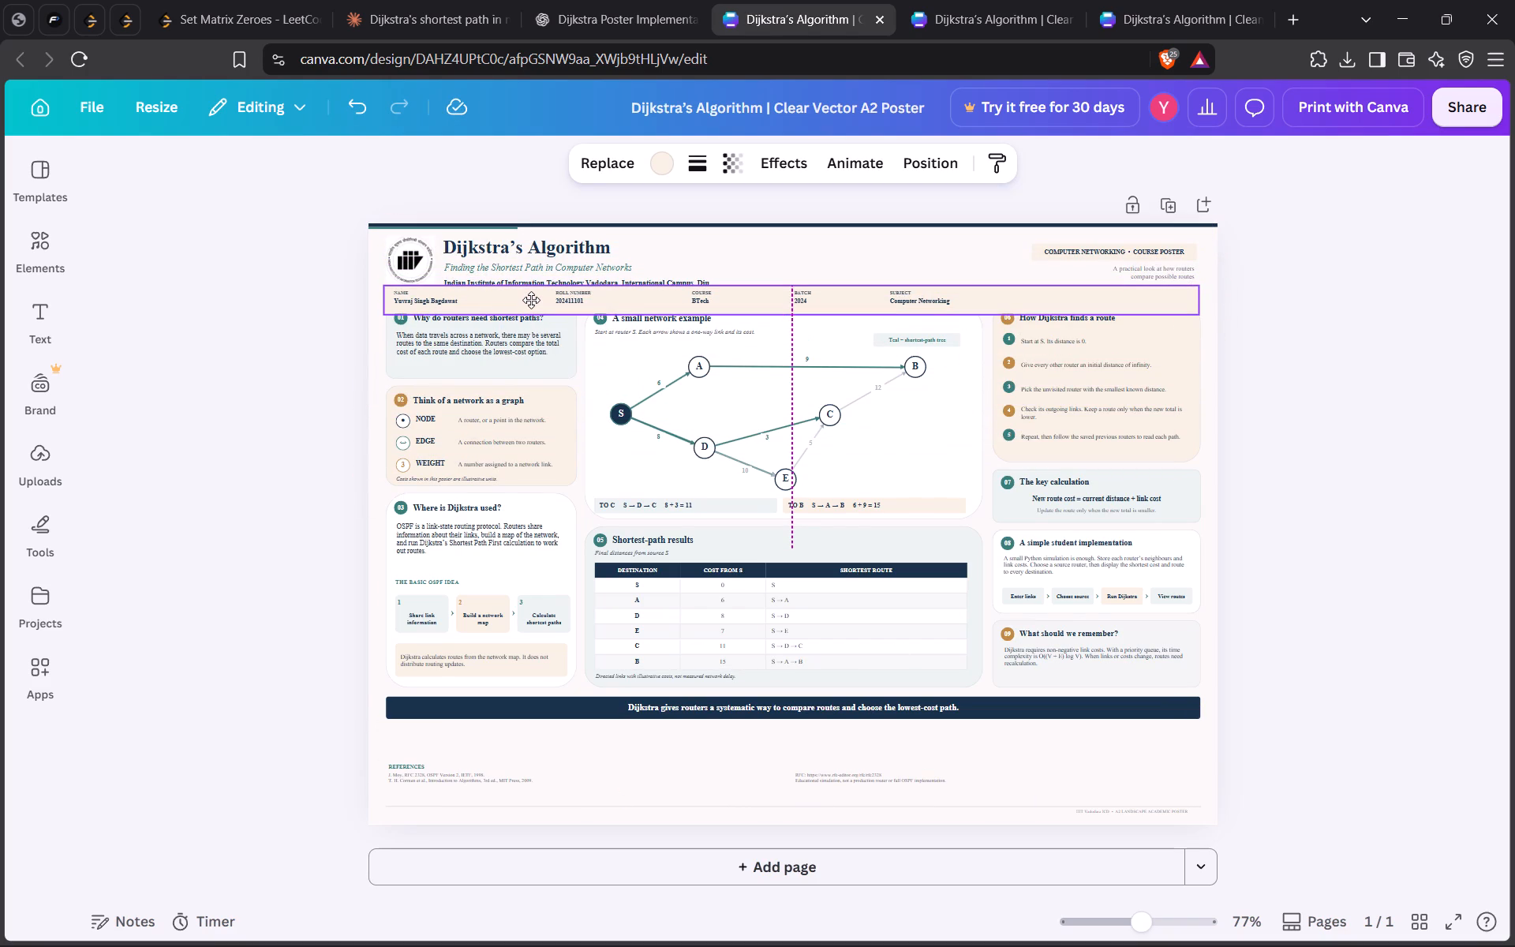
{"action": "left_click_drag", "start_coordinate": [531, 300], "coordinate": [532, 305]}
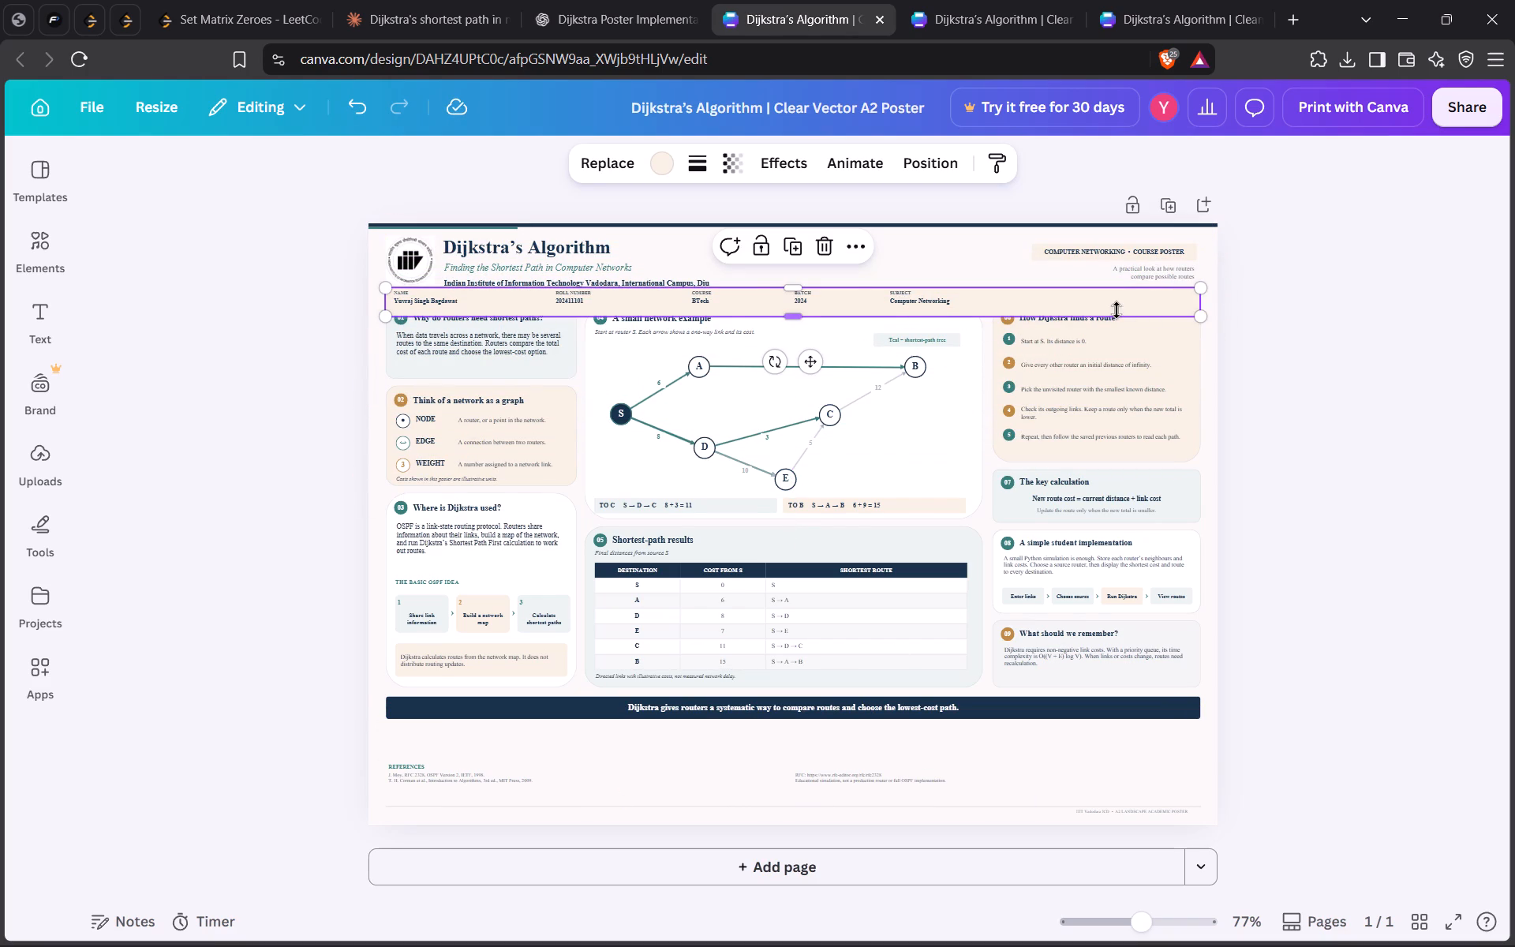
Shrink the cream strip to about 20.5 wide and 0.7 high so it ends just past the Subject field.
{"action": "left_click_drag", "start_coordinate": [1201, 317], "coordinate": [1201, 311]}
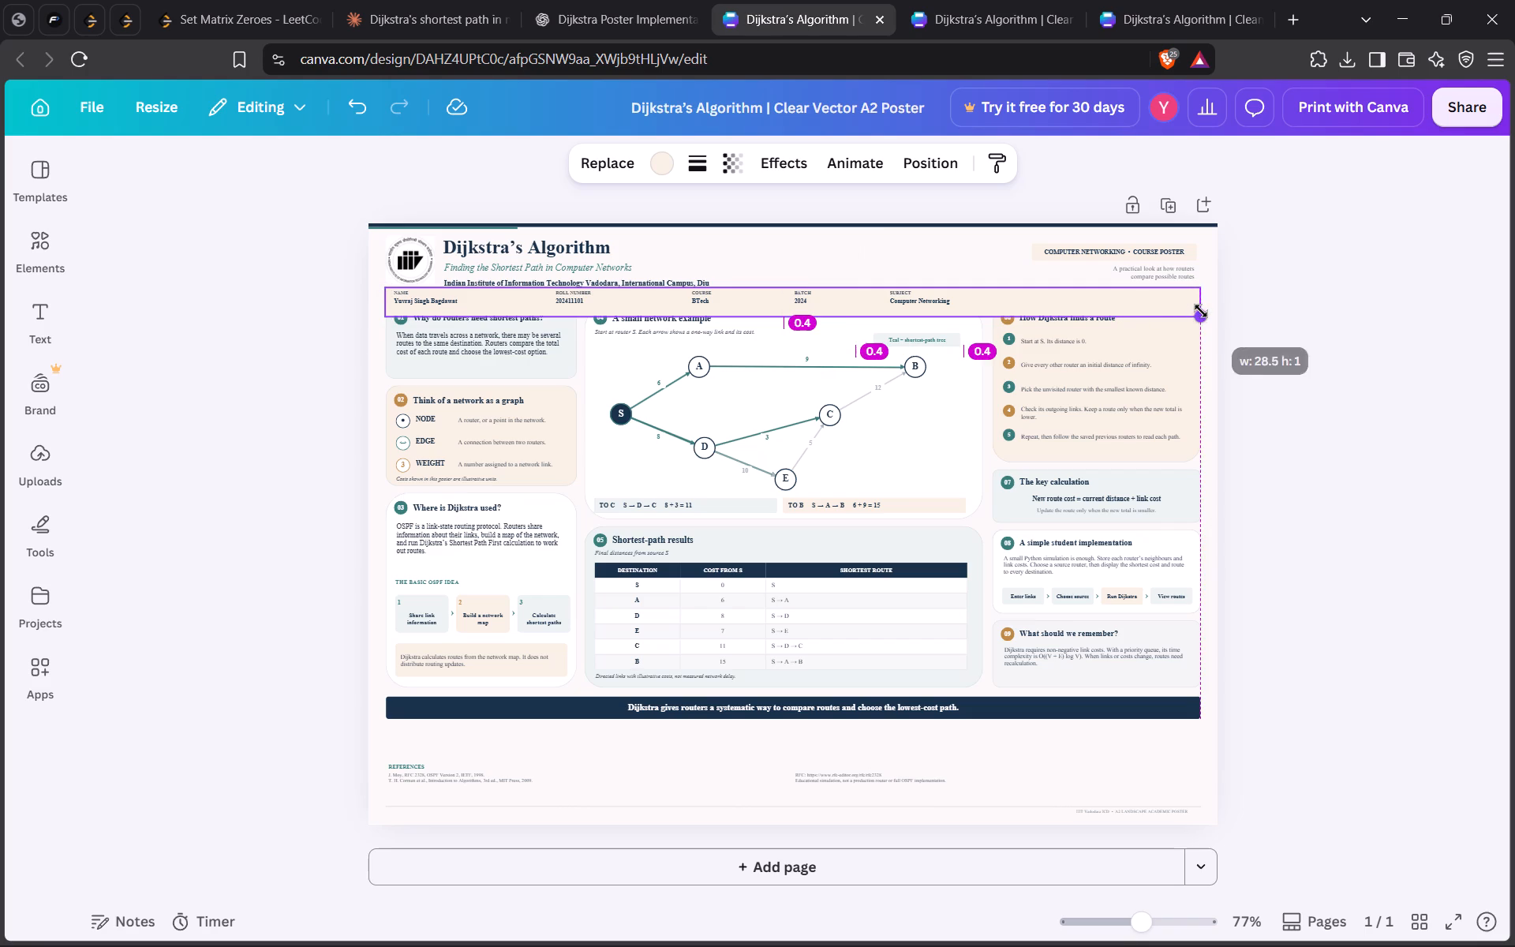
{"action": "left_click_drag", "start_coordinate": [1201, 311], "coordinate": [1096, 293]}
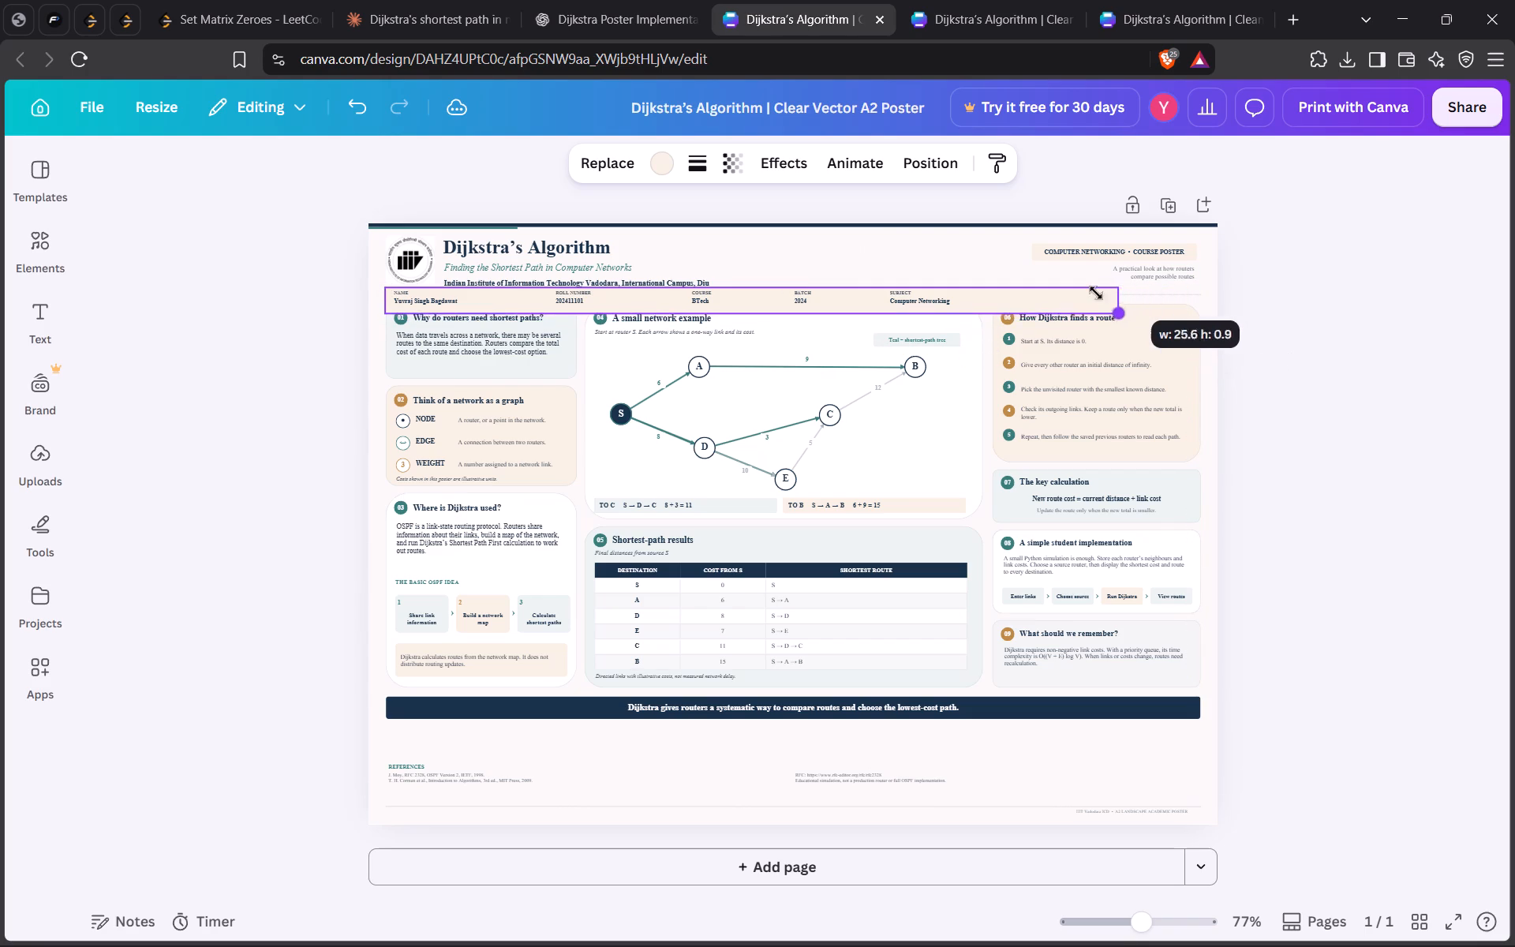
{"action": "left_click_drag", "start_coordinate": [1096, 293], "coordinate": [1018, 279]}
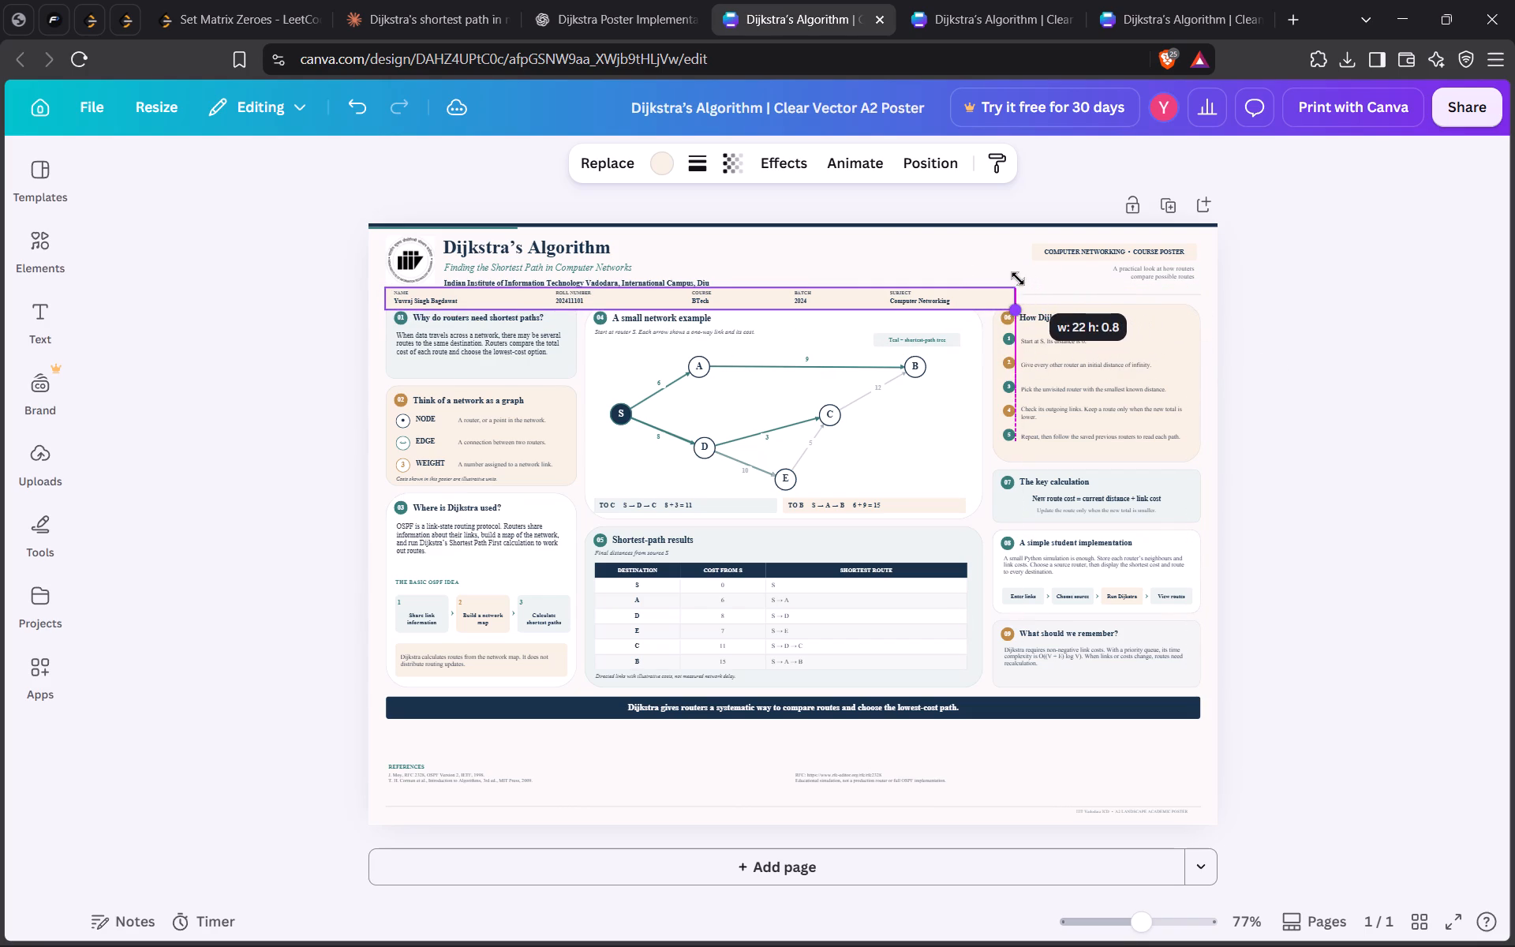
{"action": "left_click_drag", "start_coordinate": [1018, 279], "coordinate": [994, 278]}
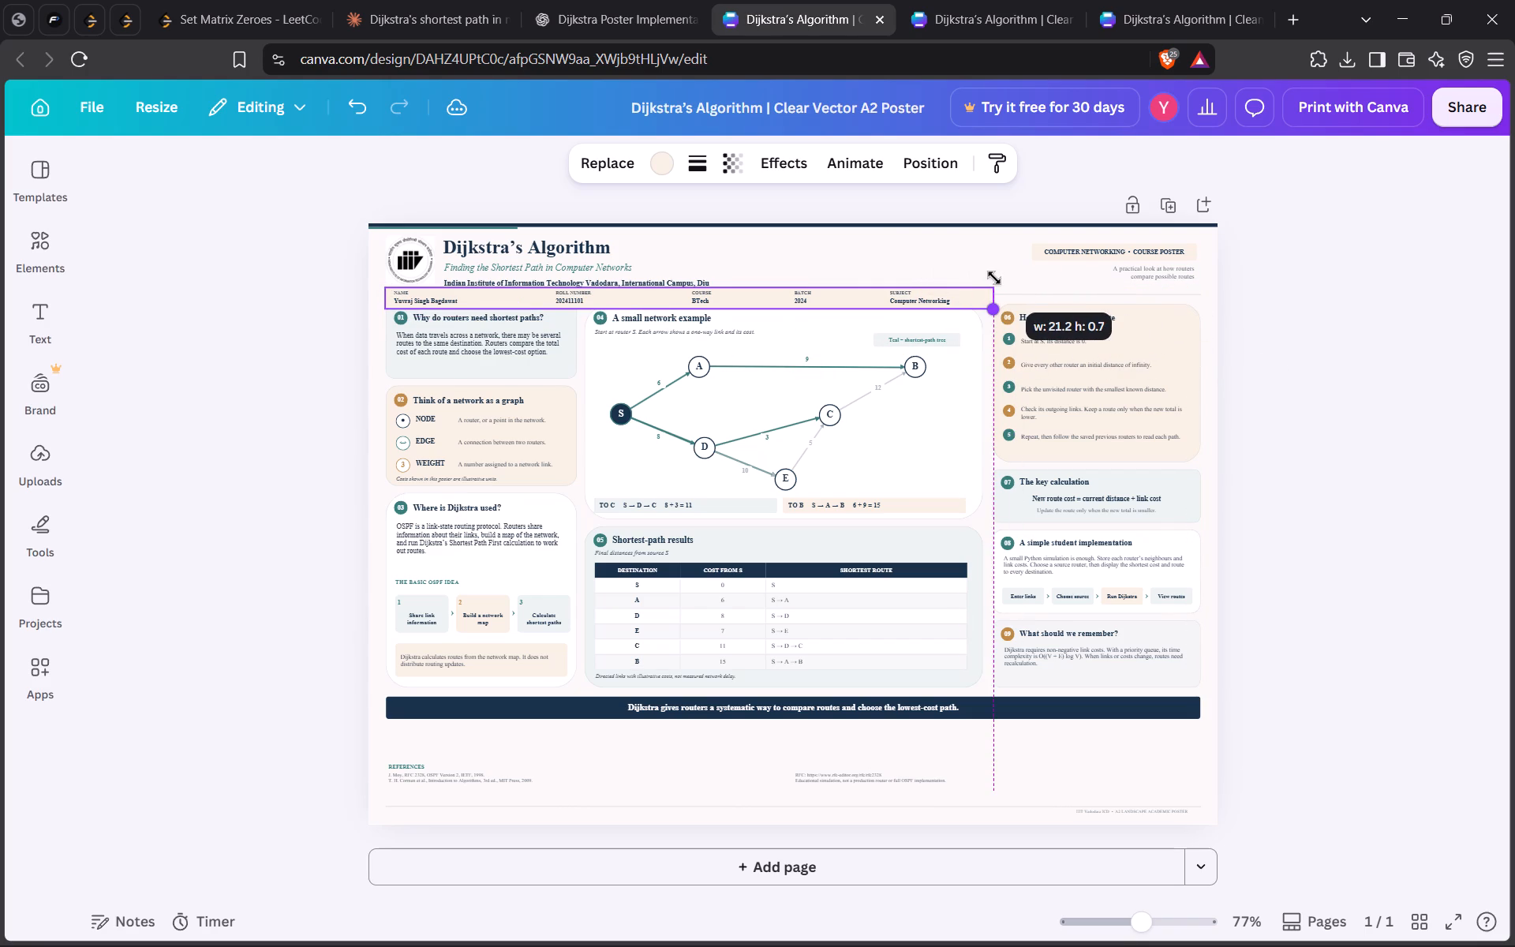
{"action": "left_click_drag", "start_coordinate": [994, 278], "coordinate": [979, 276]}
{"action": "left_click_drag", "start_coordinate": [973, 285], "coordinate": [971, 290]}
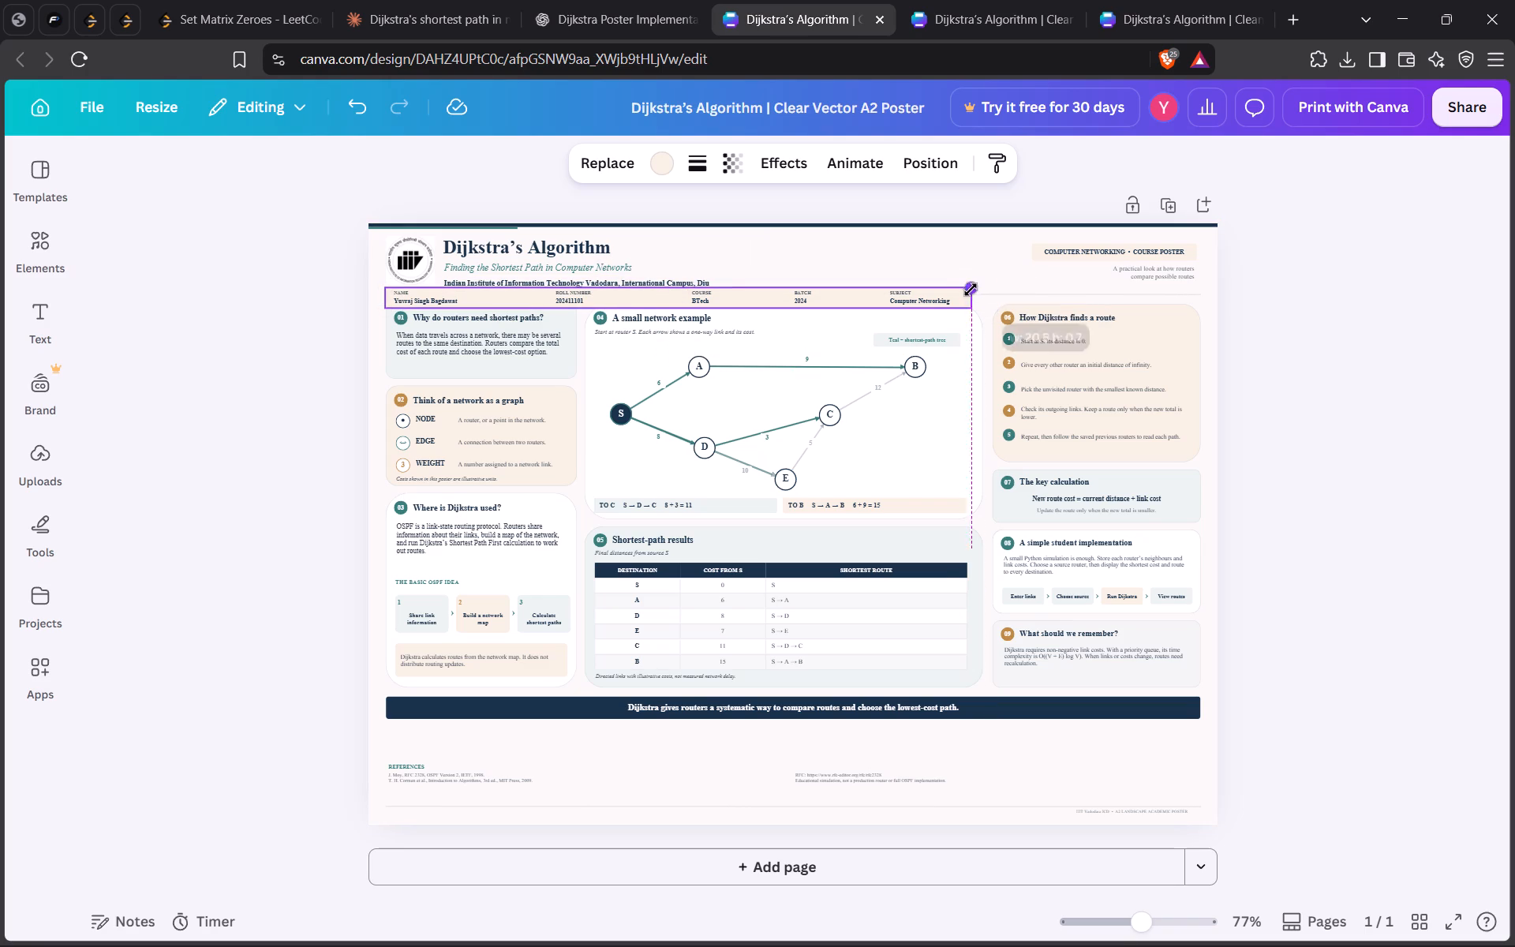
{"action": "left_click_drag", "start_coordinate": [971, 290], "coordinate": [956, 307]}
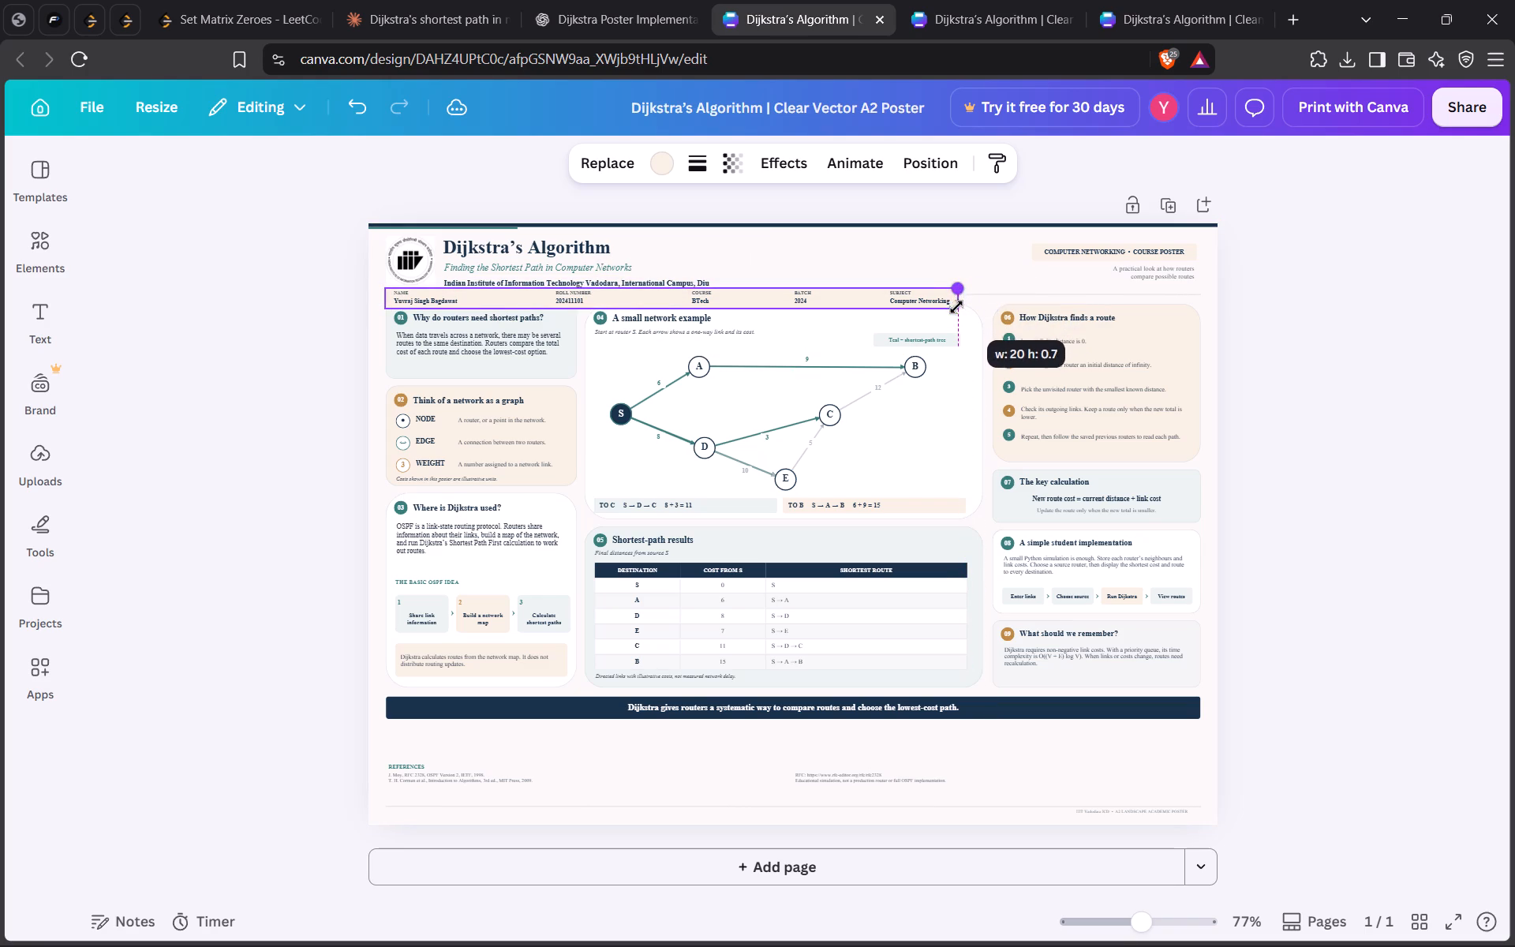
{"action": "left_click_drag", "start_coordinate": [956, 307], "coordinate": [972, 312]}
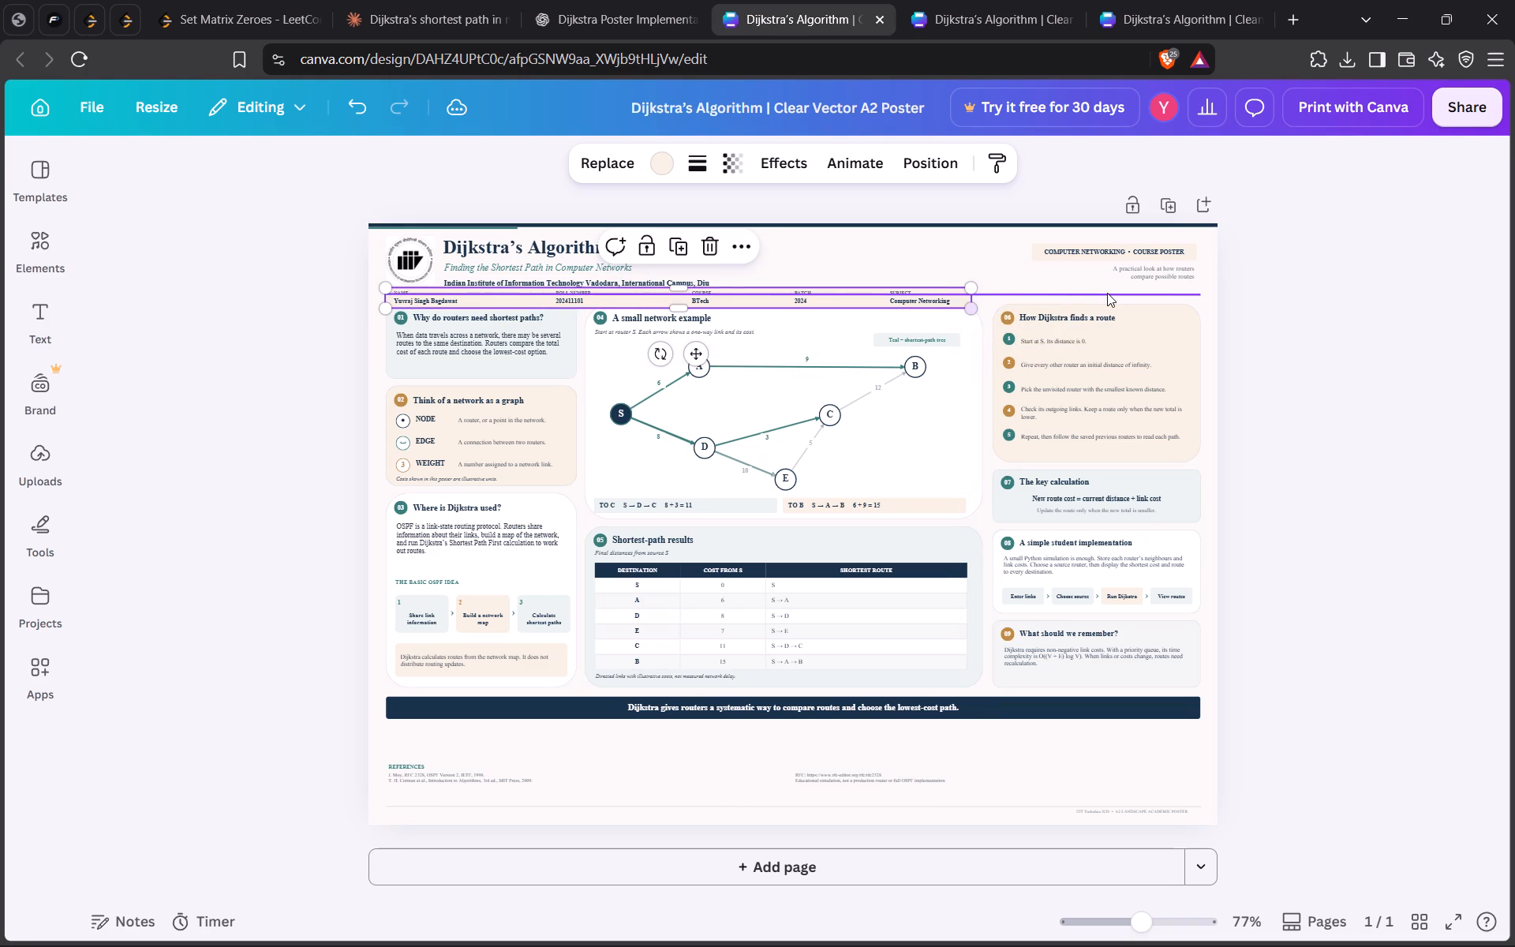
Examine the poster header up close, checking the student details strip against the title, Subject field, divider line and section 01 card.
{"action": "left_click", "coordinate": [1322, 300]}
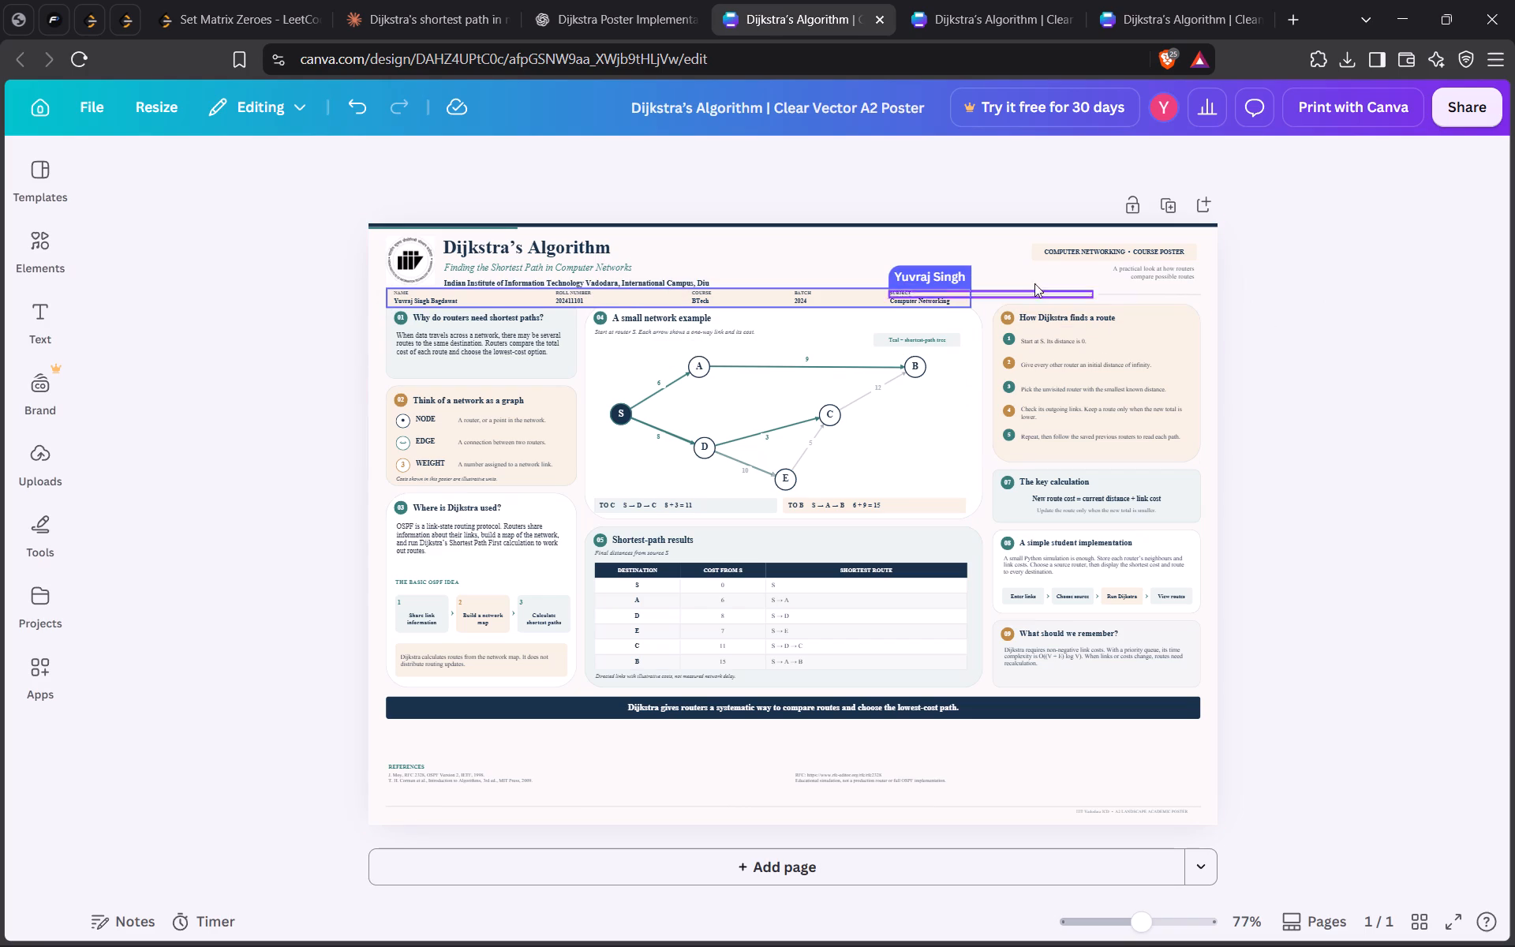
{"action": "left_click", "coordinate": [986, 264]}
{"action": "left_click", "coordinate": [934, 241]}
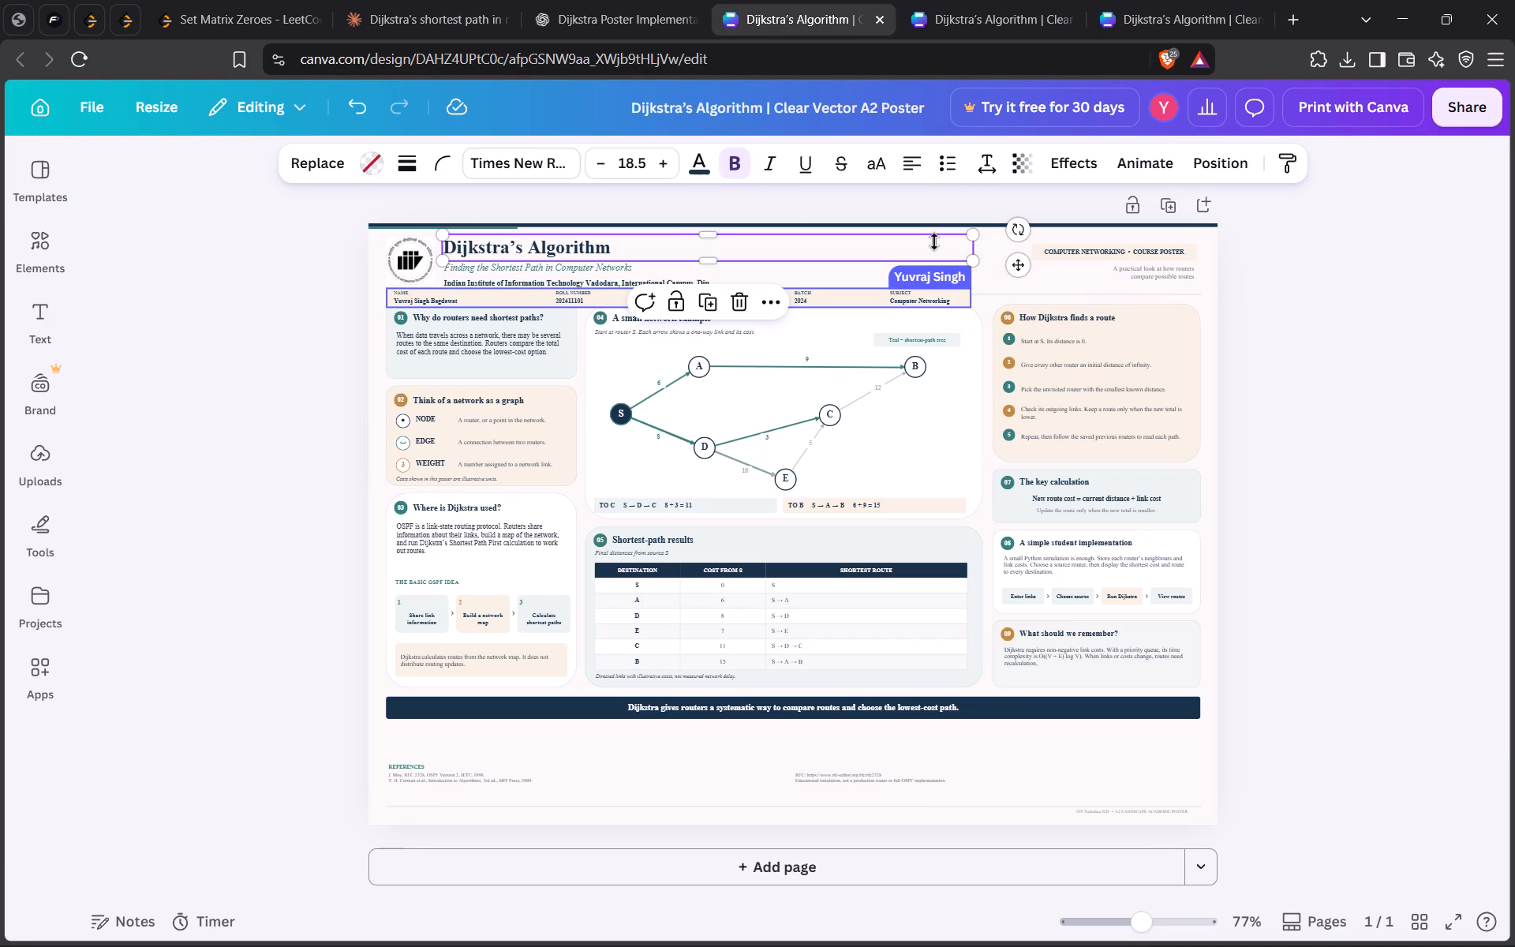
{"action": "left_click", "coordinate": [1115, 275]}
{"action": "left_click", "coordinate": [1075, 291]}
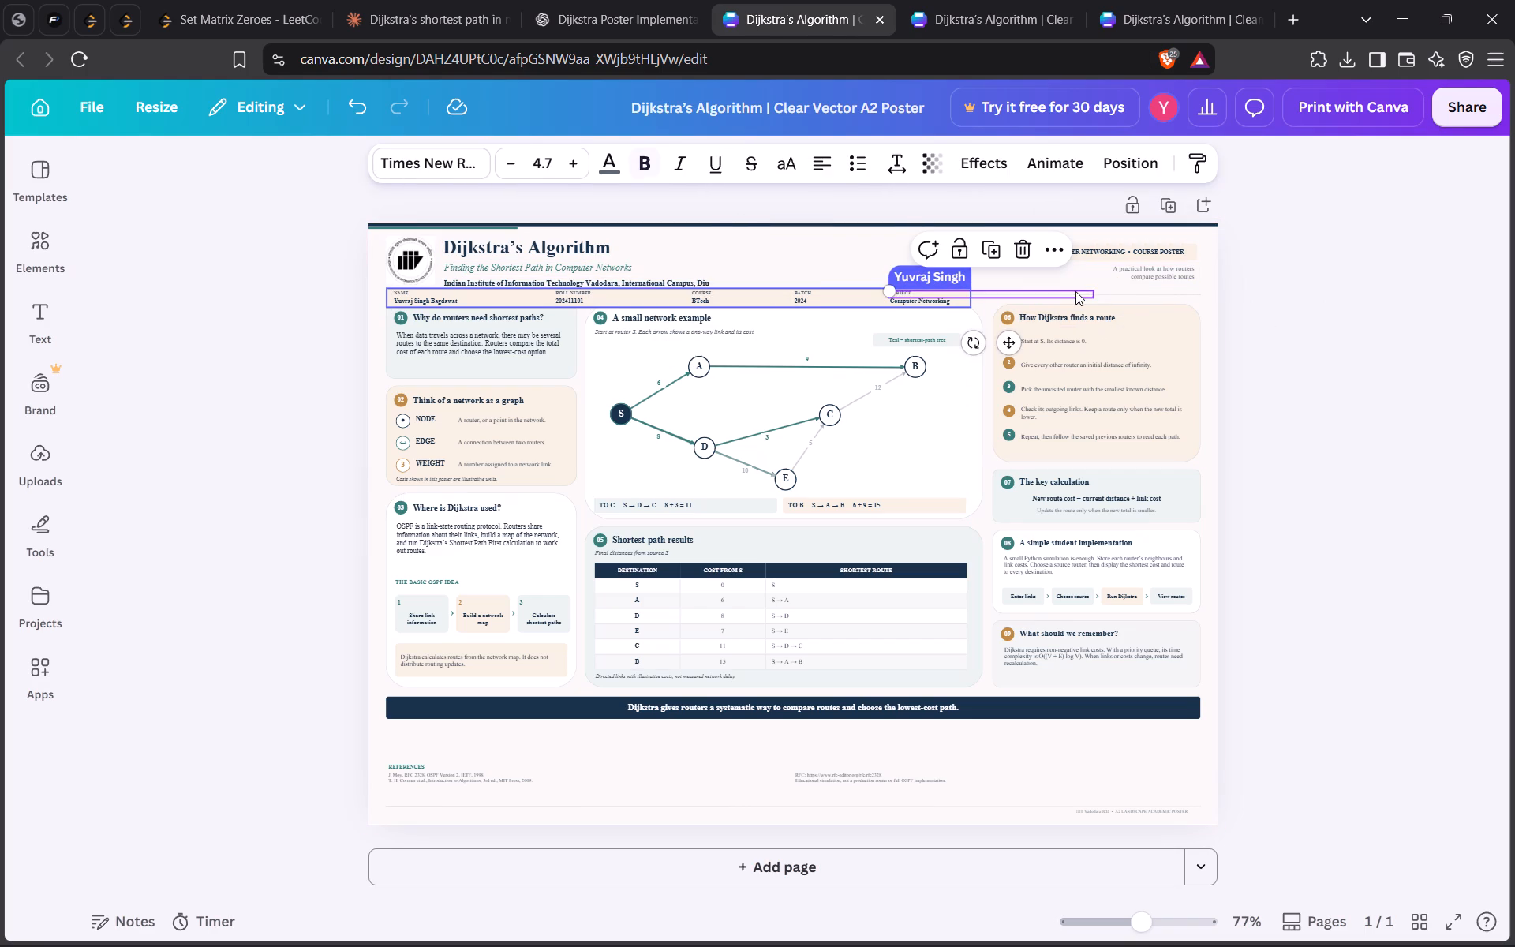
{"action": "left_click", "coordinate": [1177, 292]}
{"action": "left_click", "coordinate": [1211, 328]}
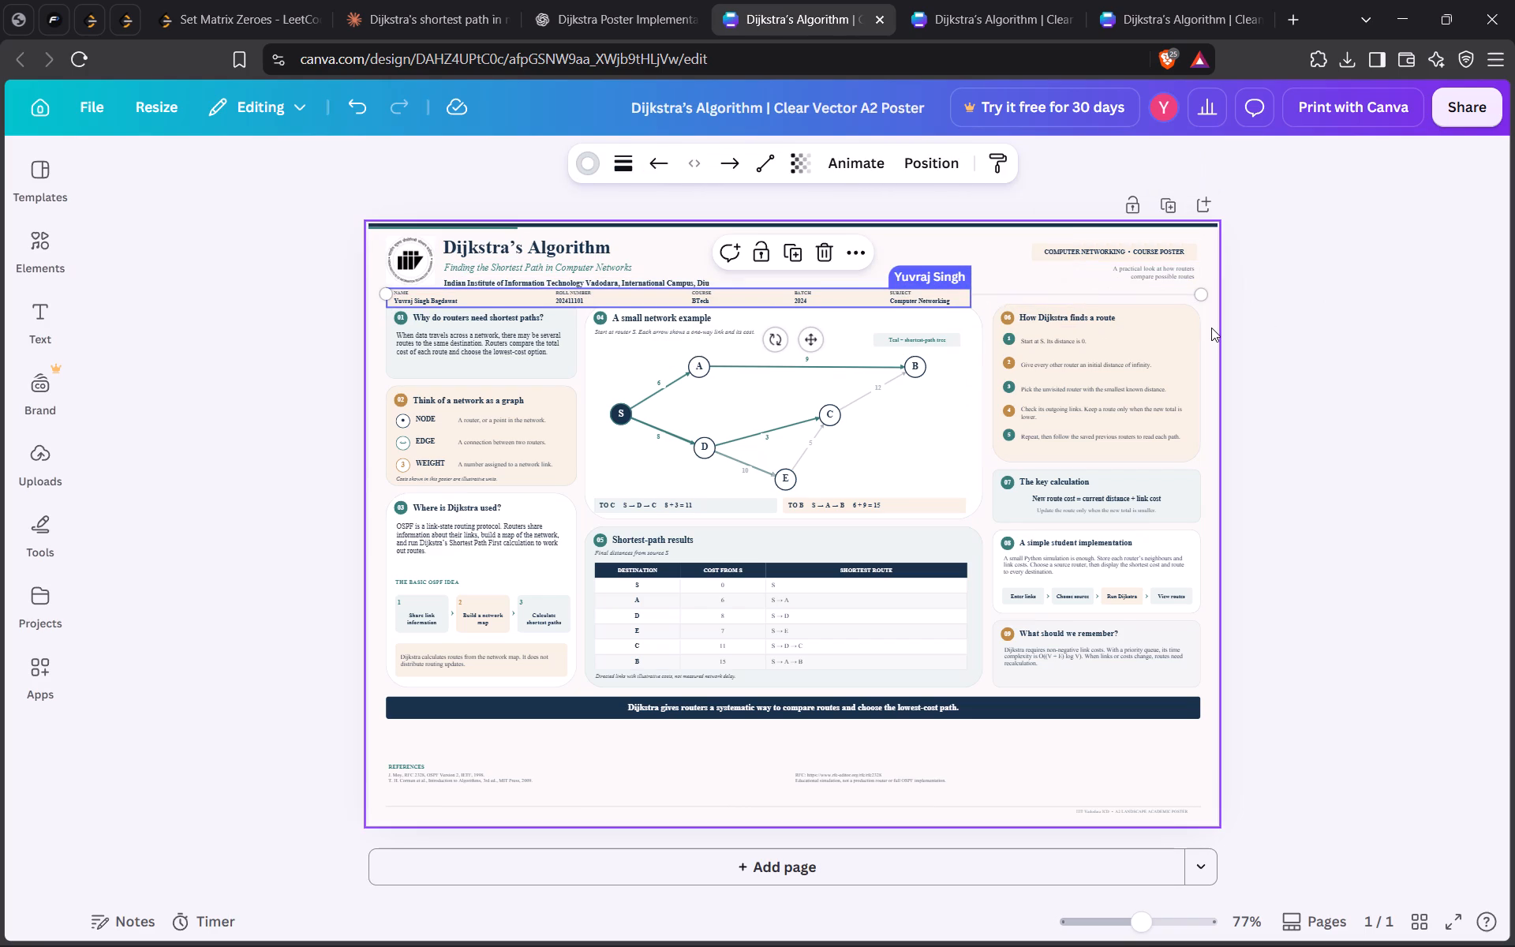
{"action": "left_click", "coordinate": [303, 407]}
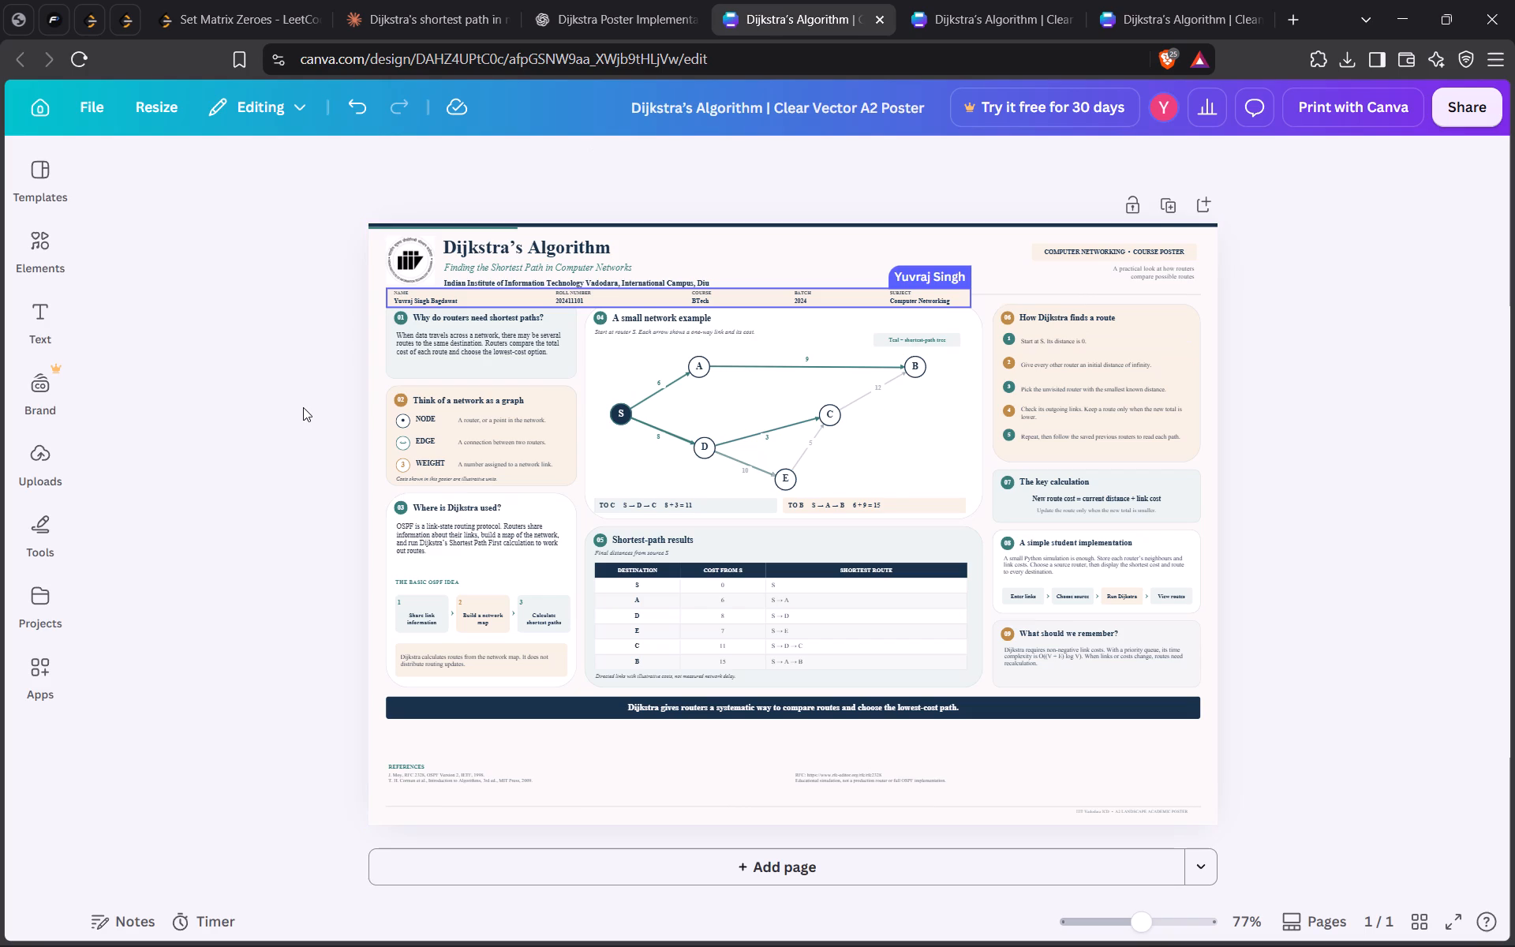
{"action": "left_click", "coordinate": [303, 407]}
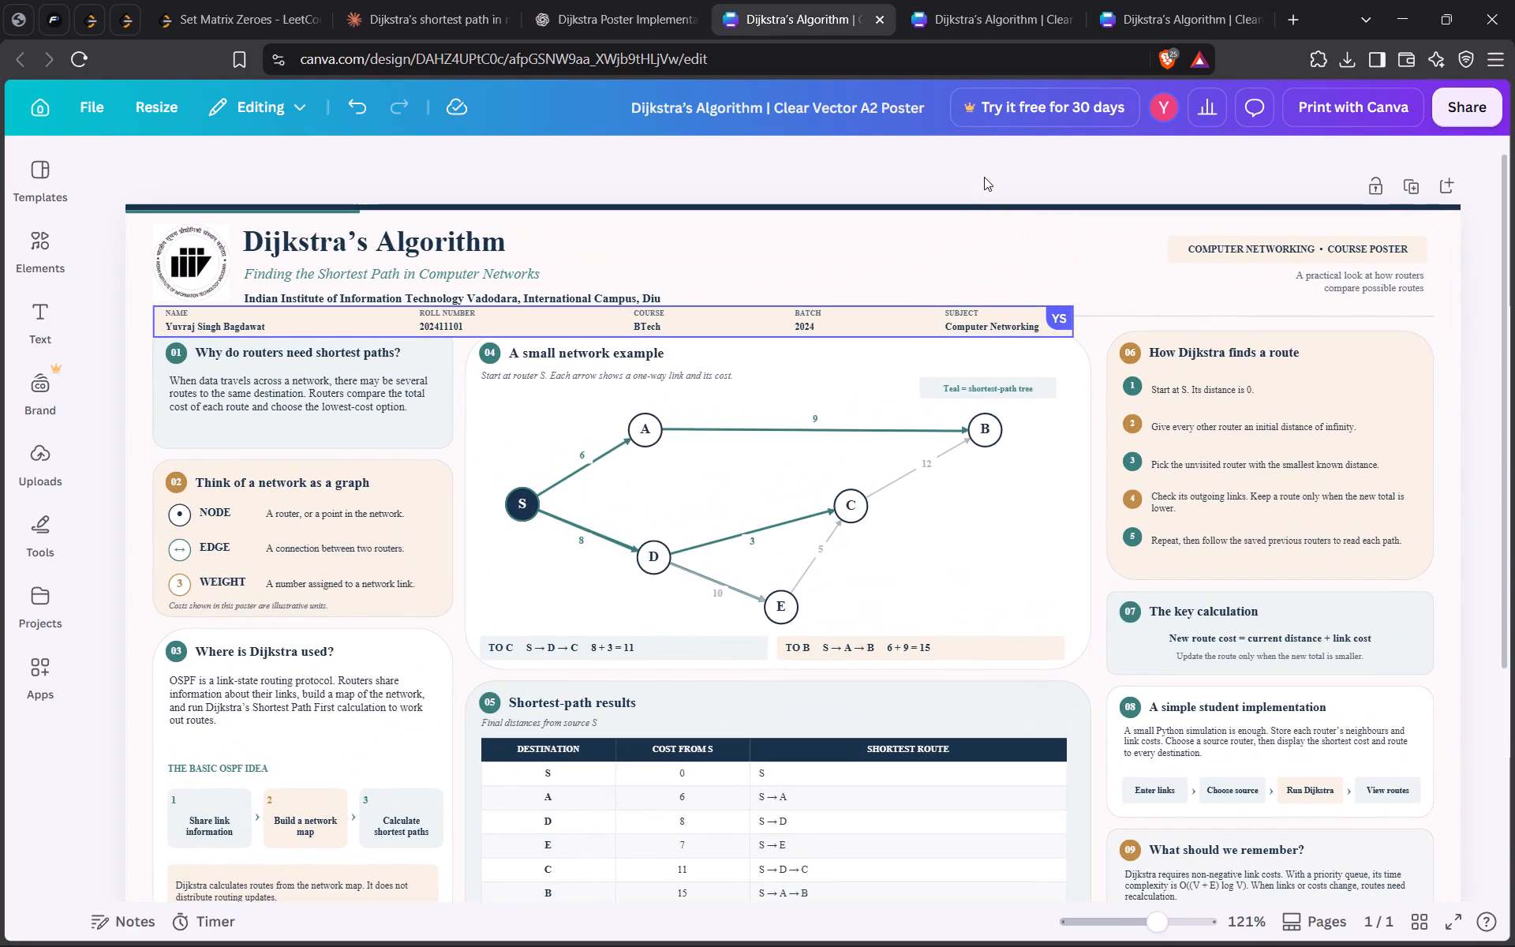
{"action": "left_click", "coordinate": [136, 312]}
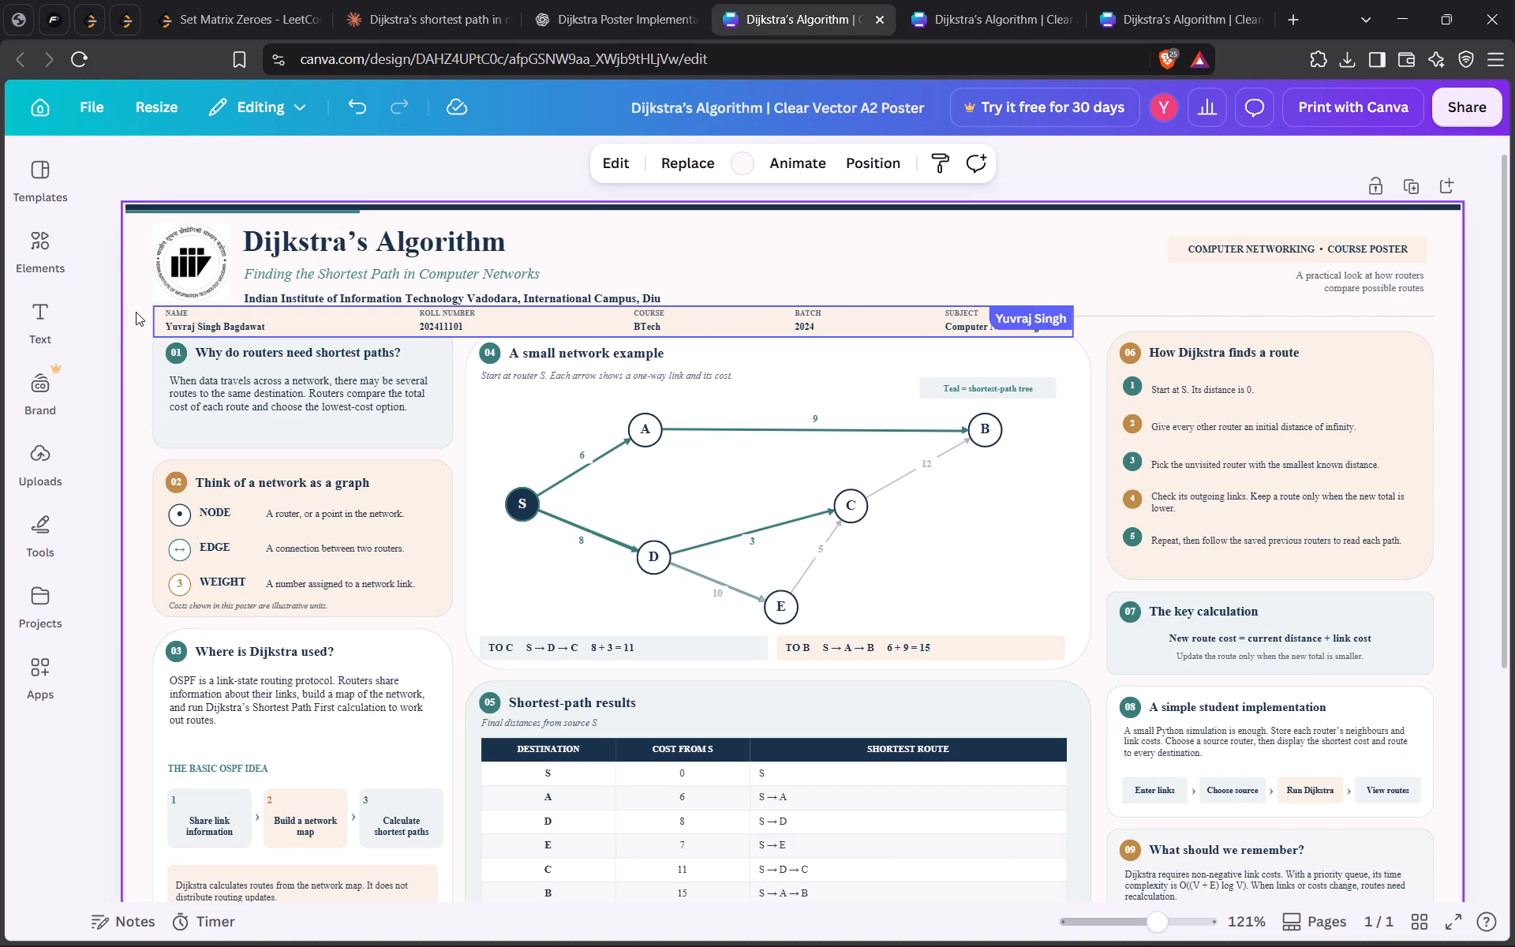
{"action": "left_click", "coordinate": [238, 368]}
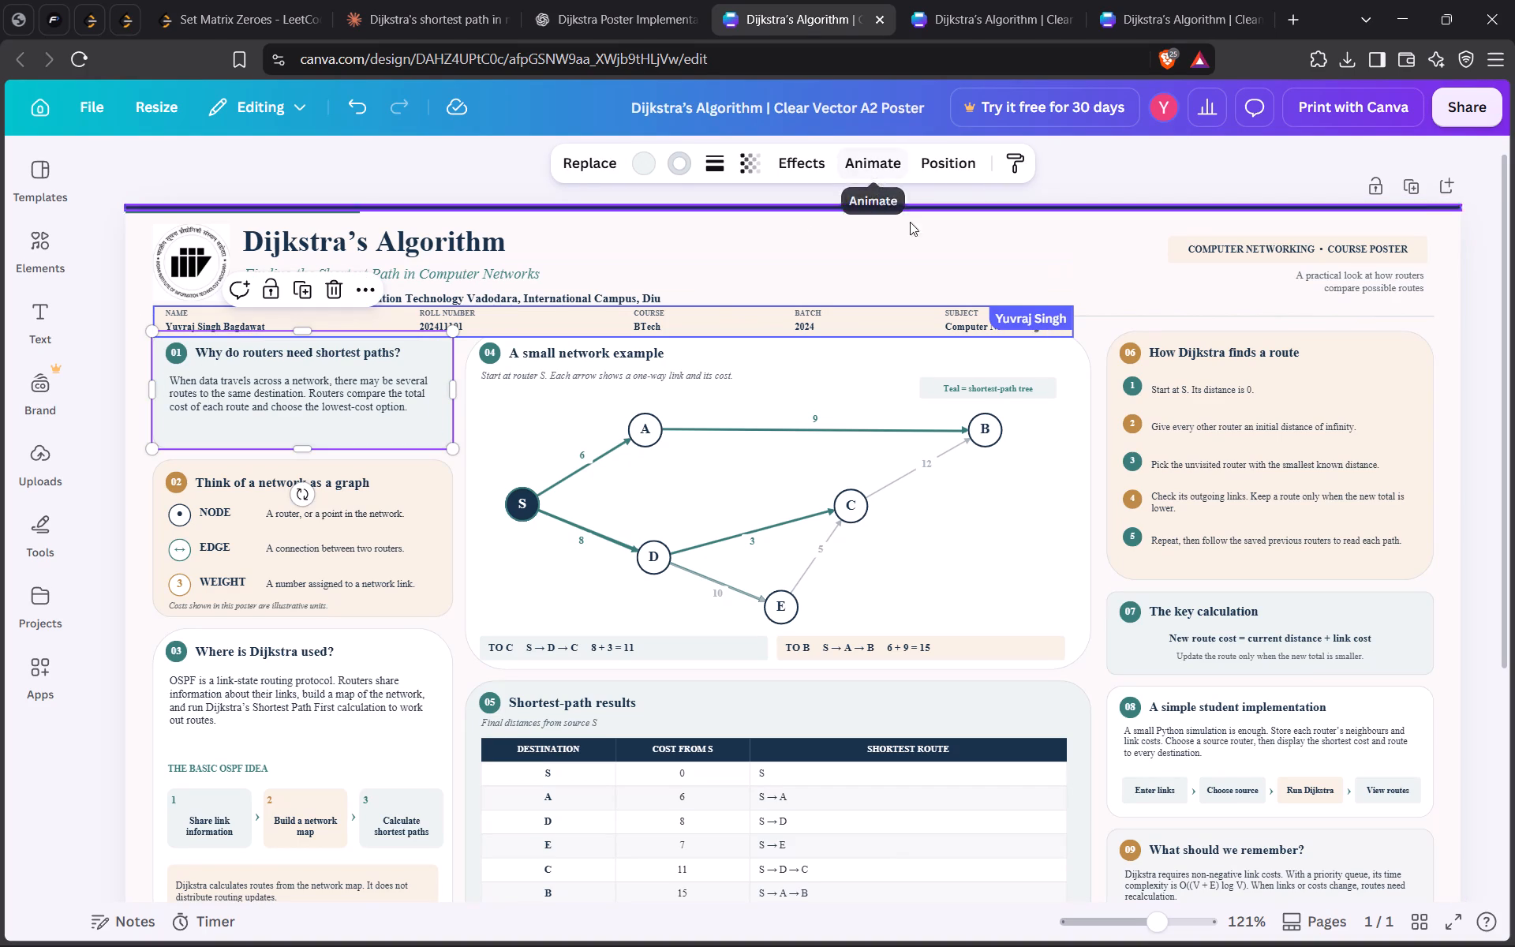
{"action": "left_click", "coordinate": [930, 237]}
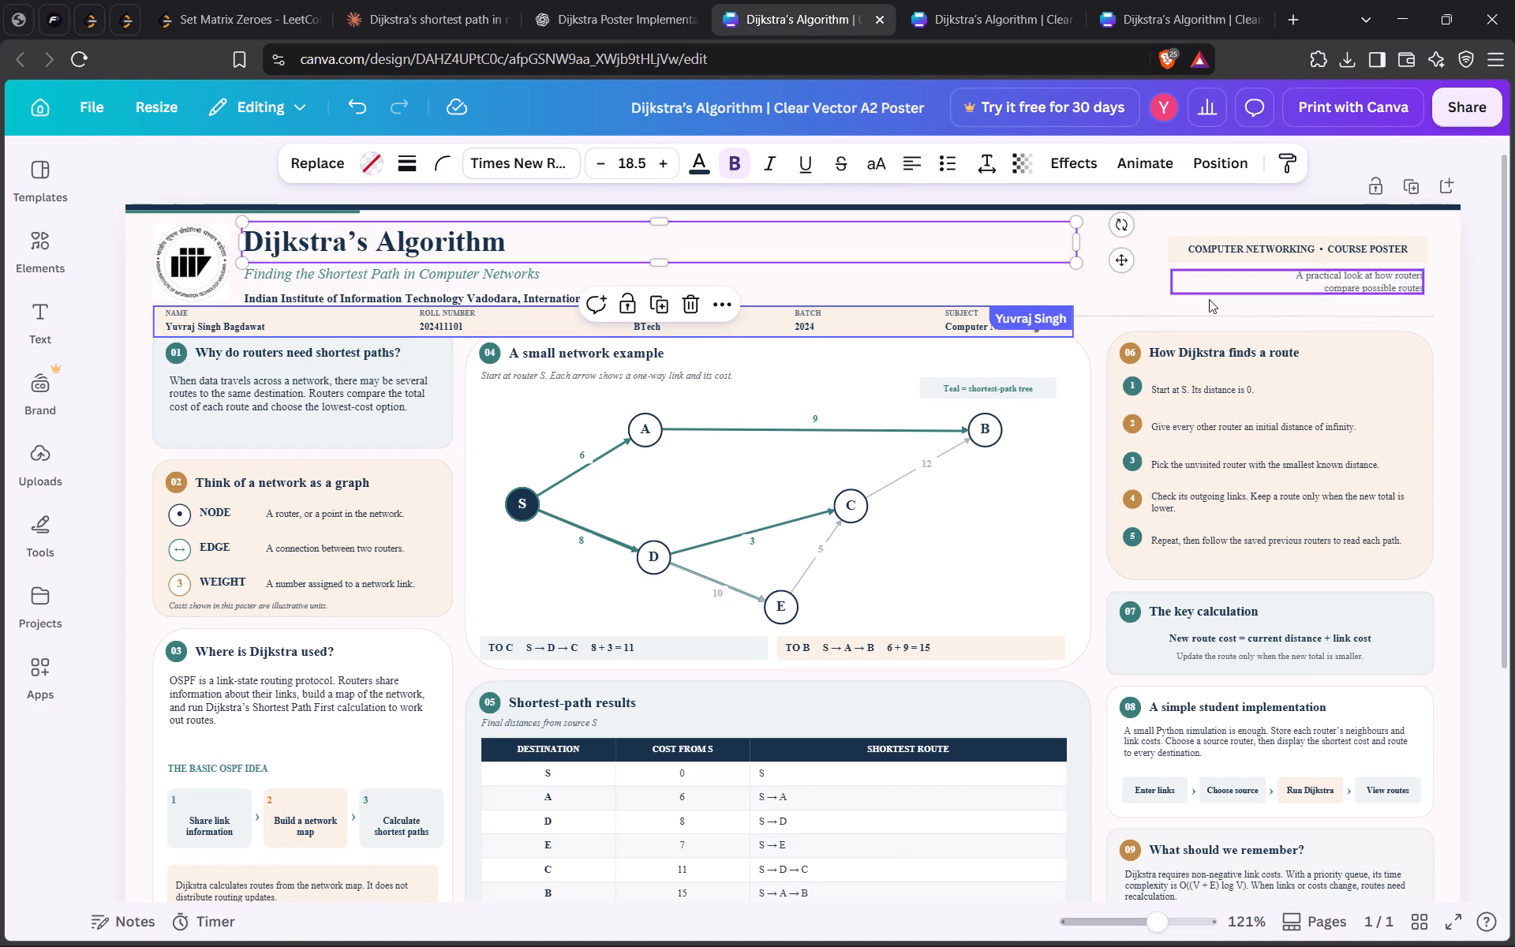
{"action": "left_click", "coordinate": [1227, 309]}
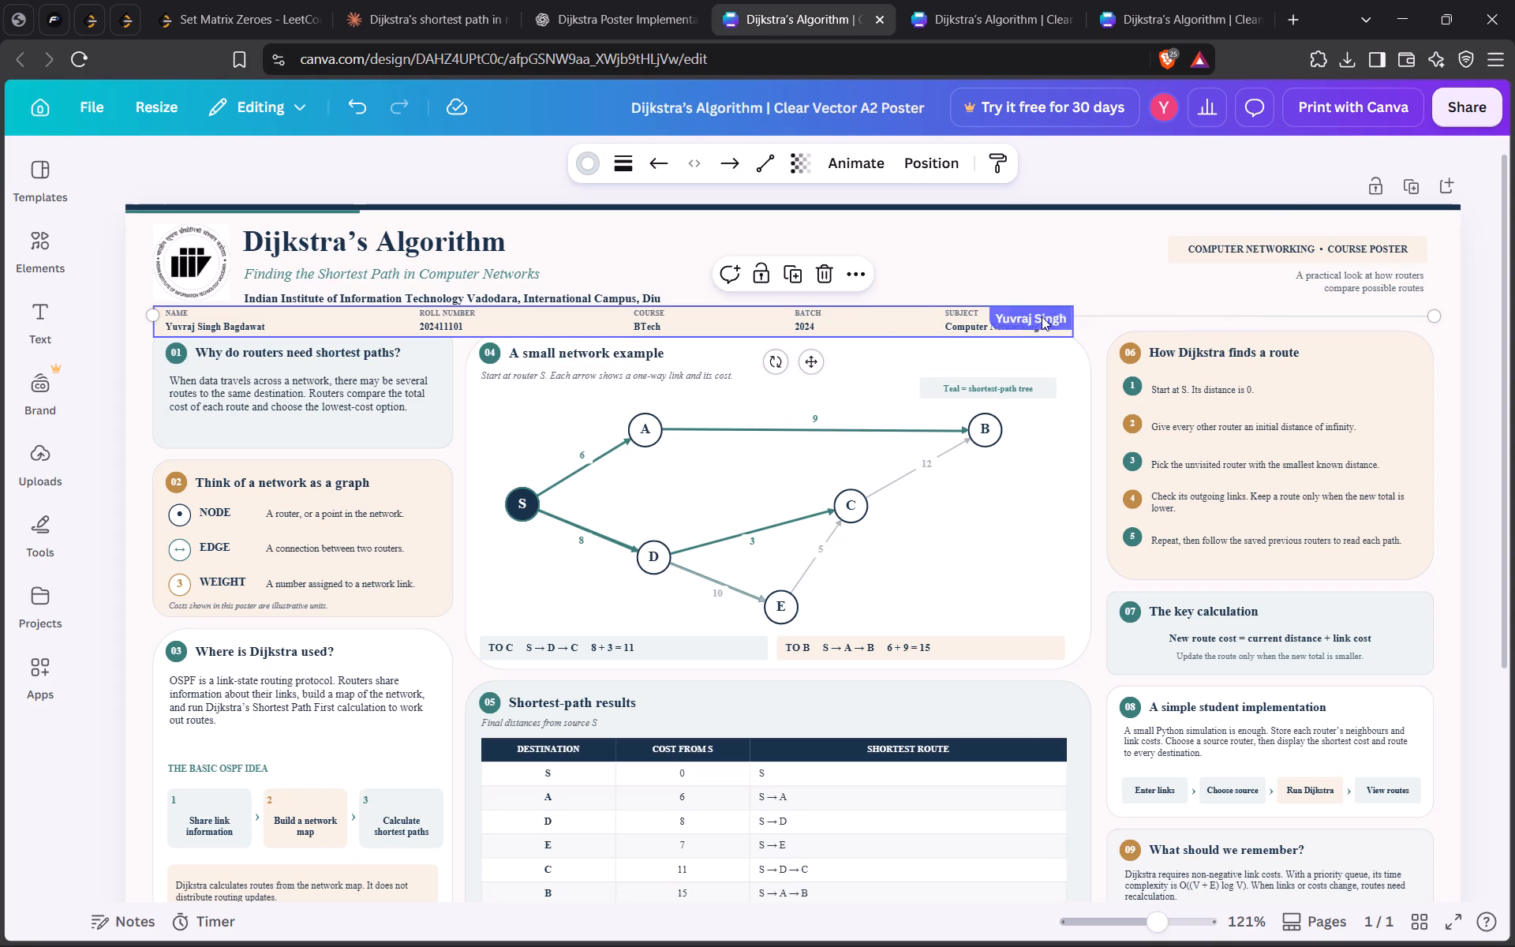
Widen the cream student details strip until its right end lines up with the right edge of the section 04 card.
{"action": "left_click", "coordinate": [870, 321]}
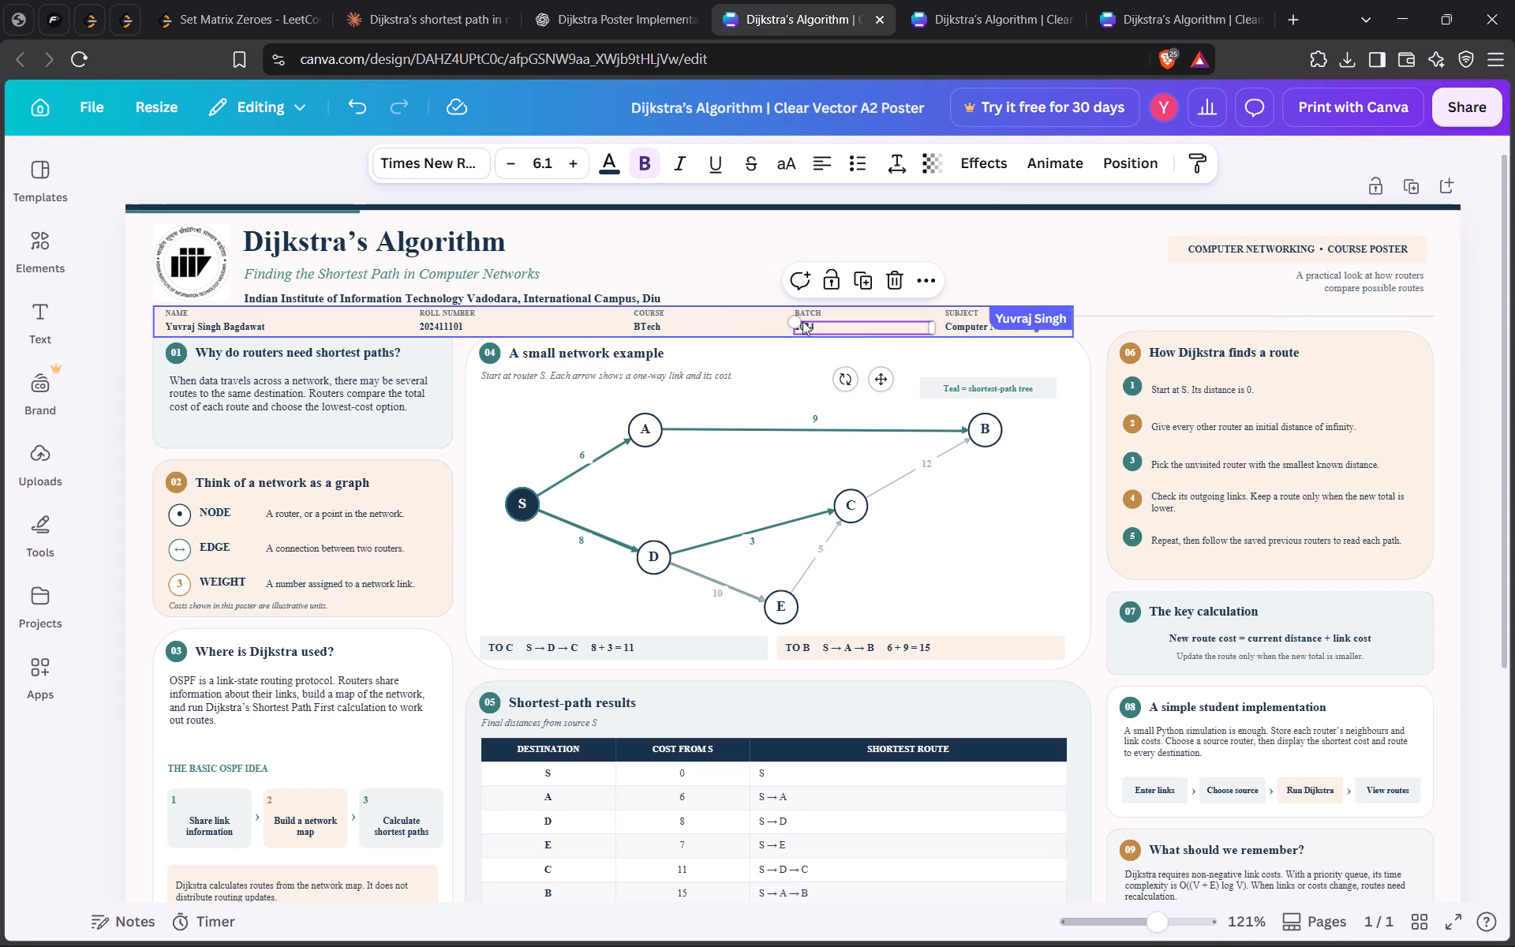
{"action": "left_click", "coordinate": [1067, 330]}
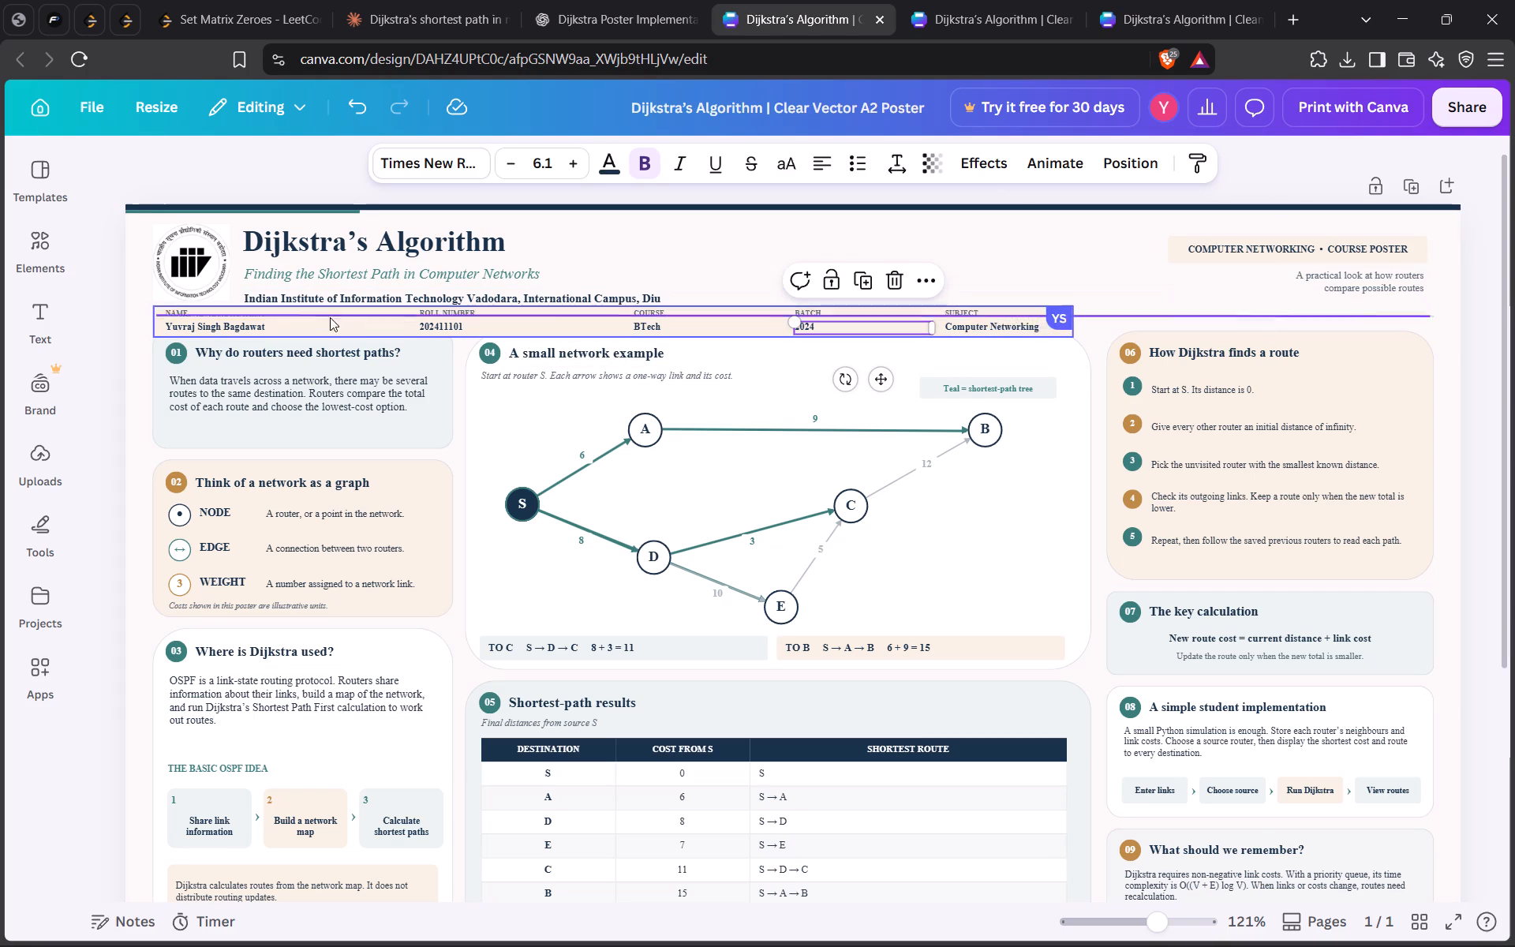
{"action": "left_click", "coordinate": [155, 317]}
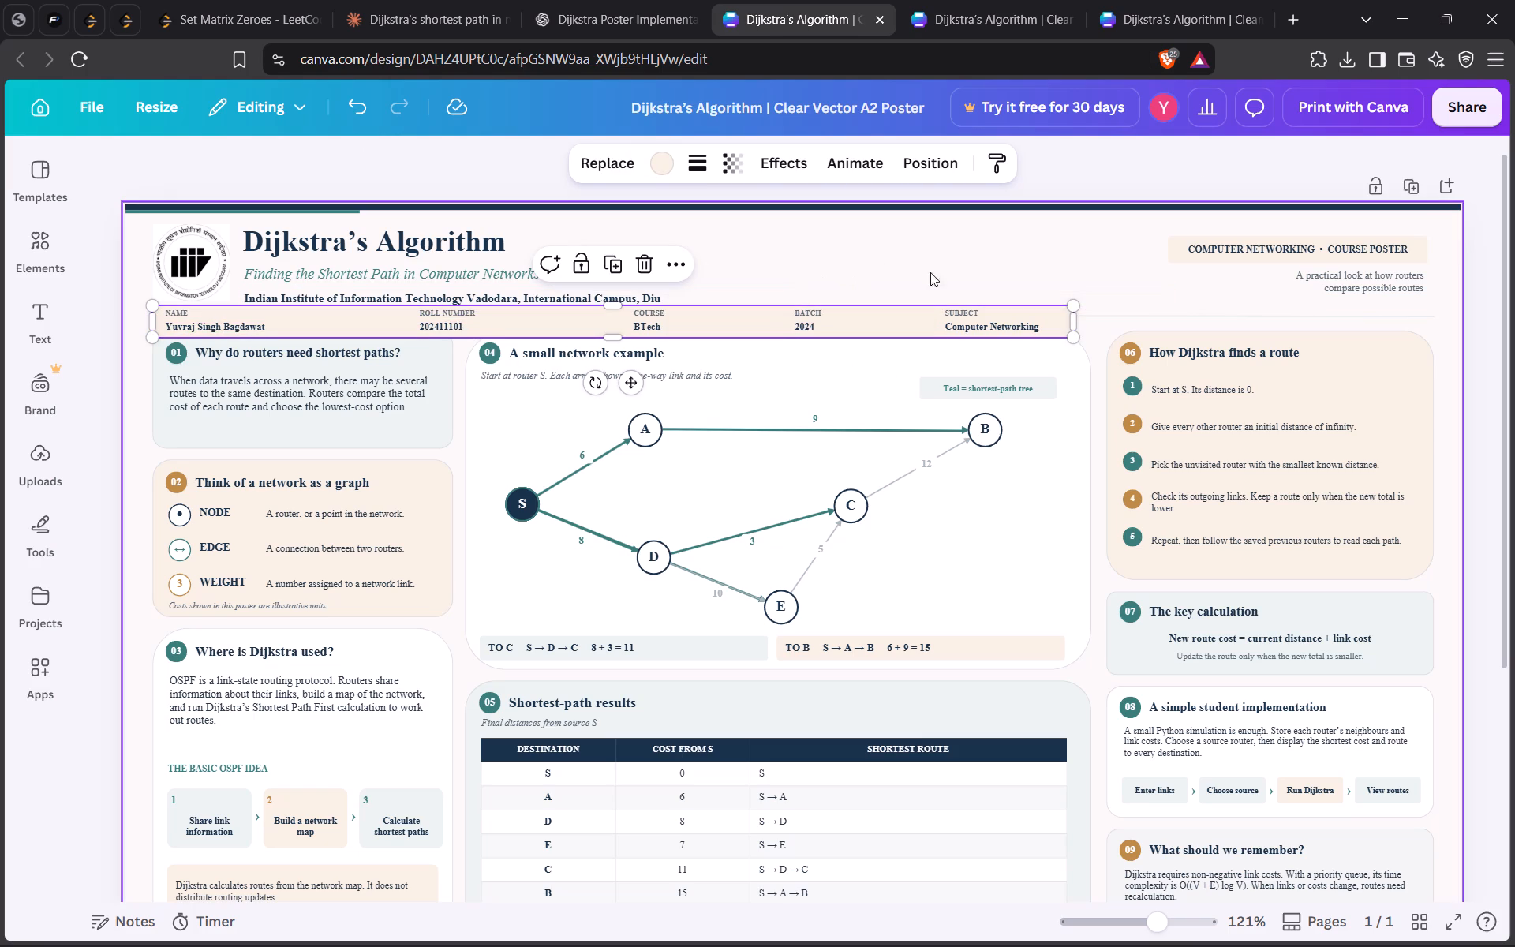
{"action": "left_click", "coordinate": [1159, 262]}
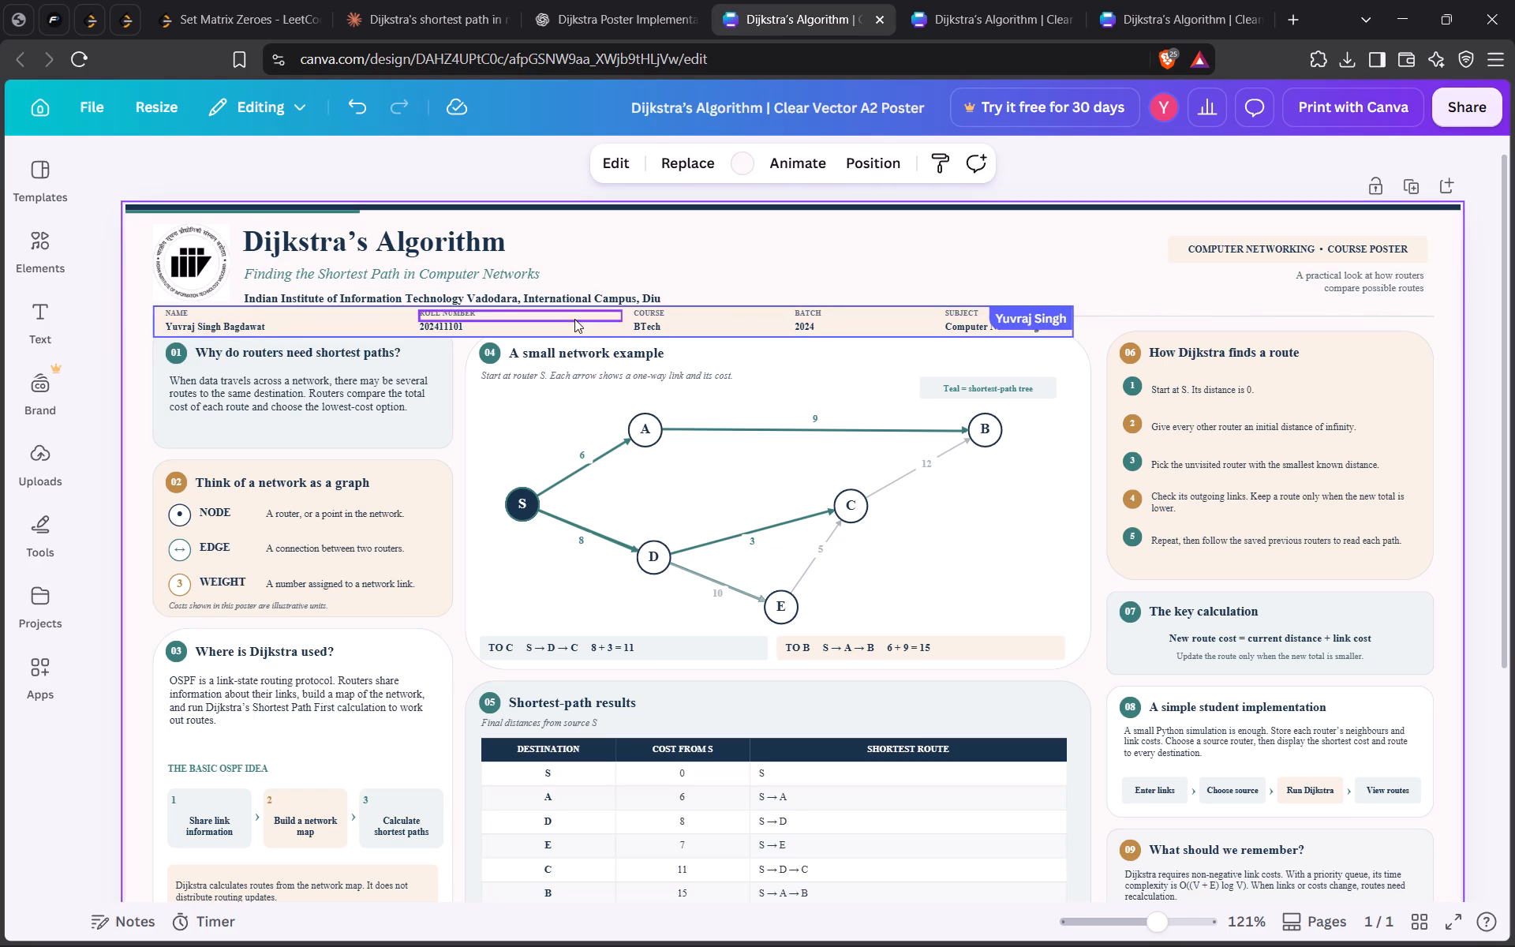
{"action": "left_click", "coordinate": [155, 319]}
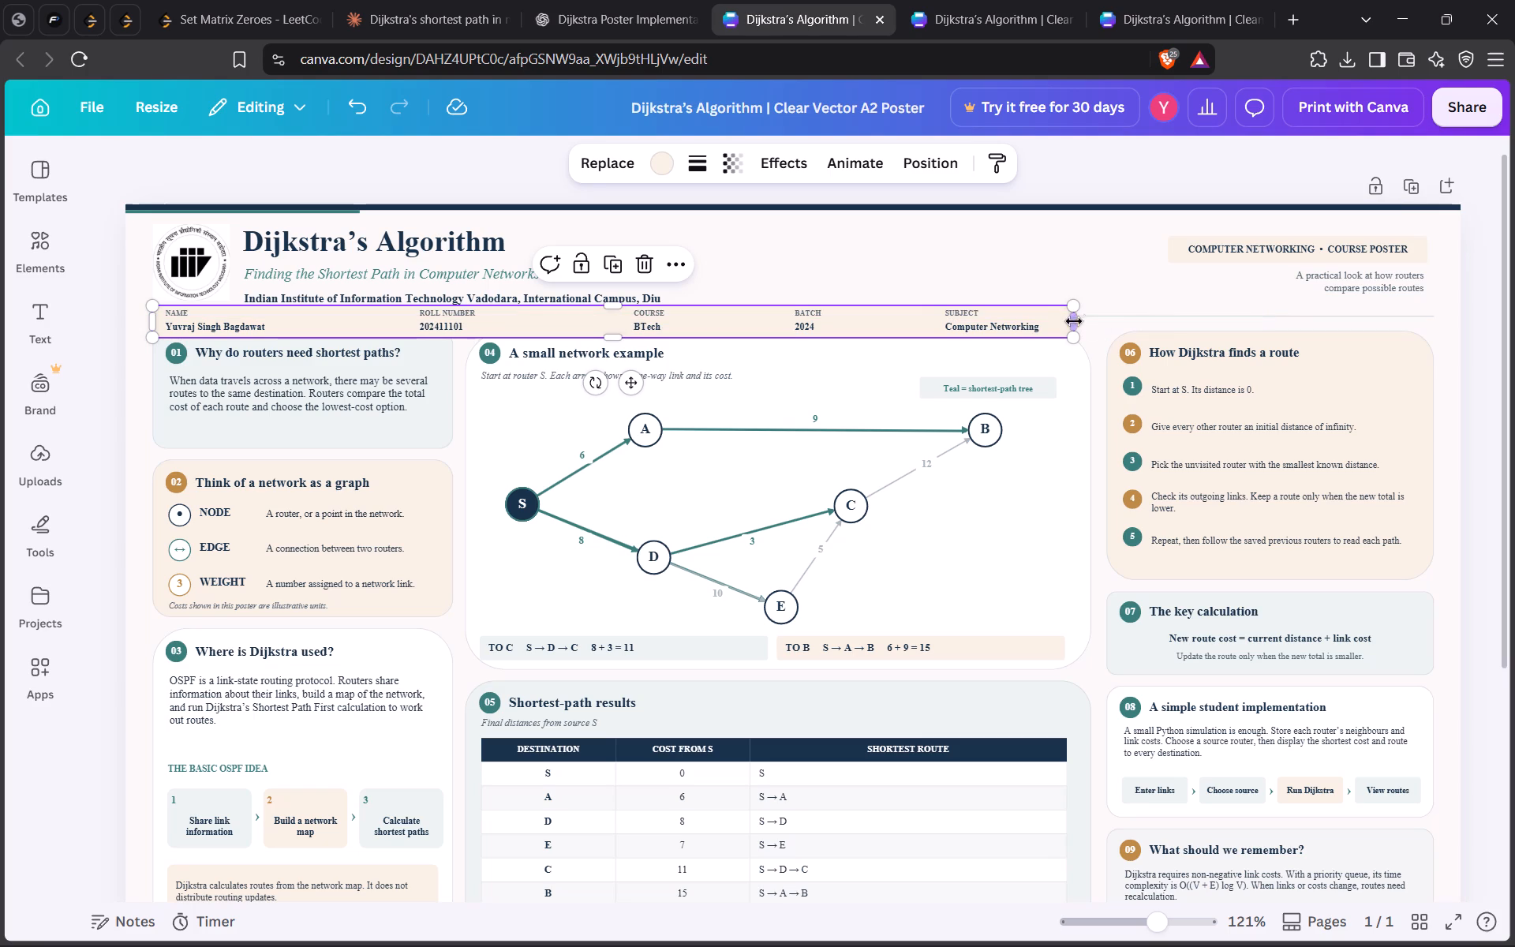
{"action": "left_click_drag", "start_coordinate": [1069, 323], "coordinate": [1161, 324]}
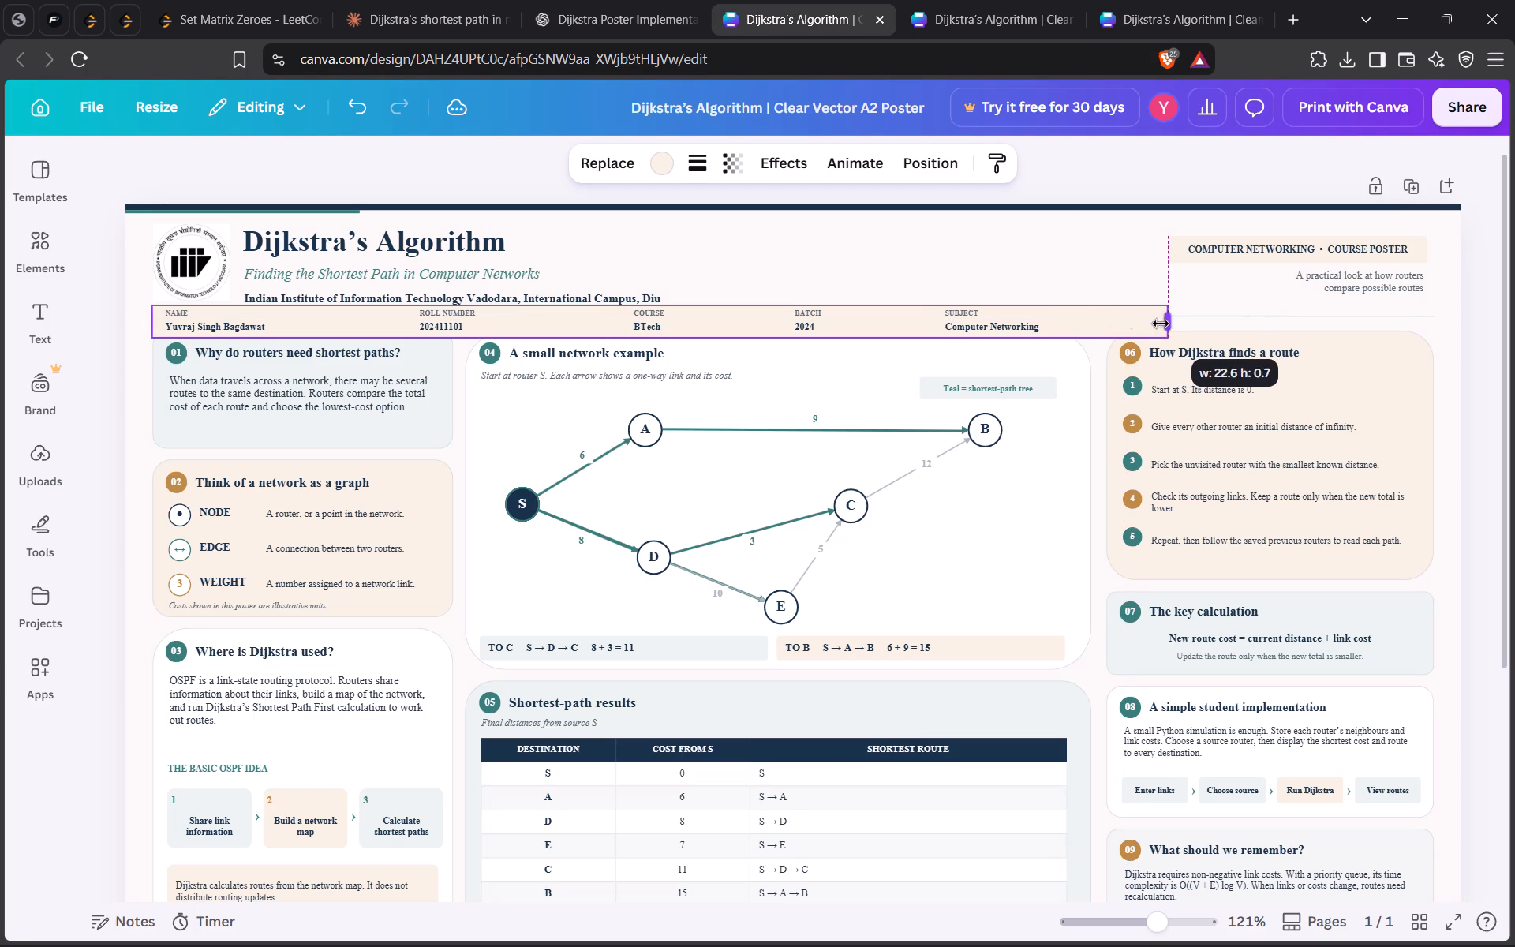
{"action": "left_click_drag", "start_coordinate": [1161, 324], "coordinate": [1090, 325]}
{"action": "left_click", "coordinate": [1033, 259]}
{"action": "left_click", "coordinate": [1195, 304]}
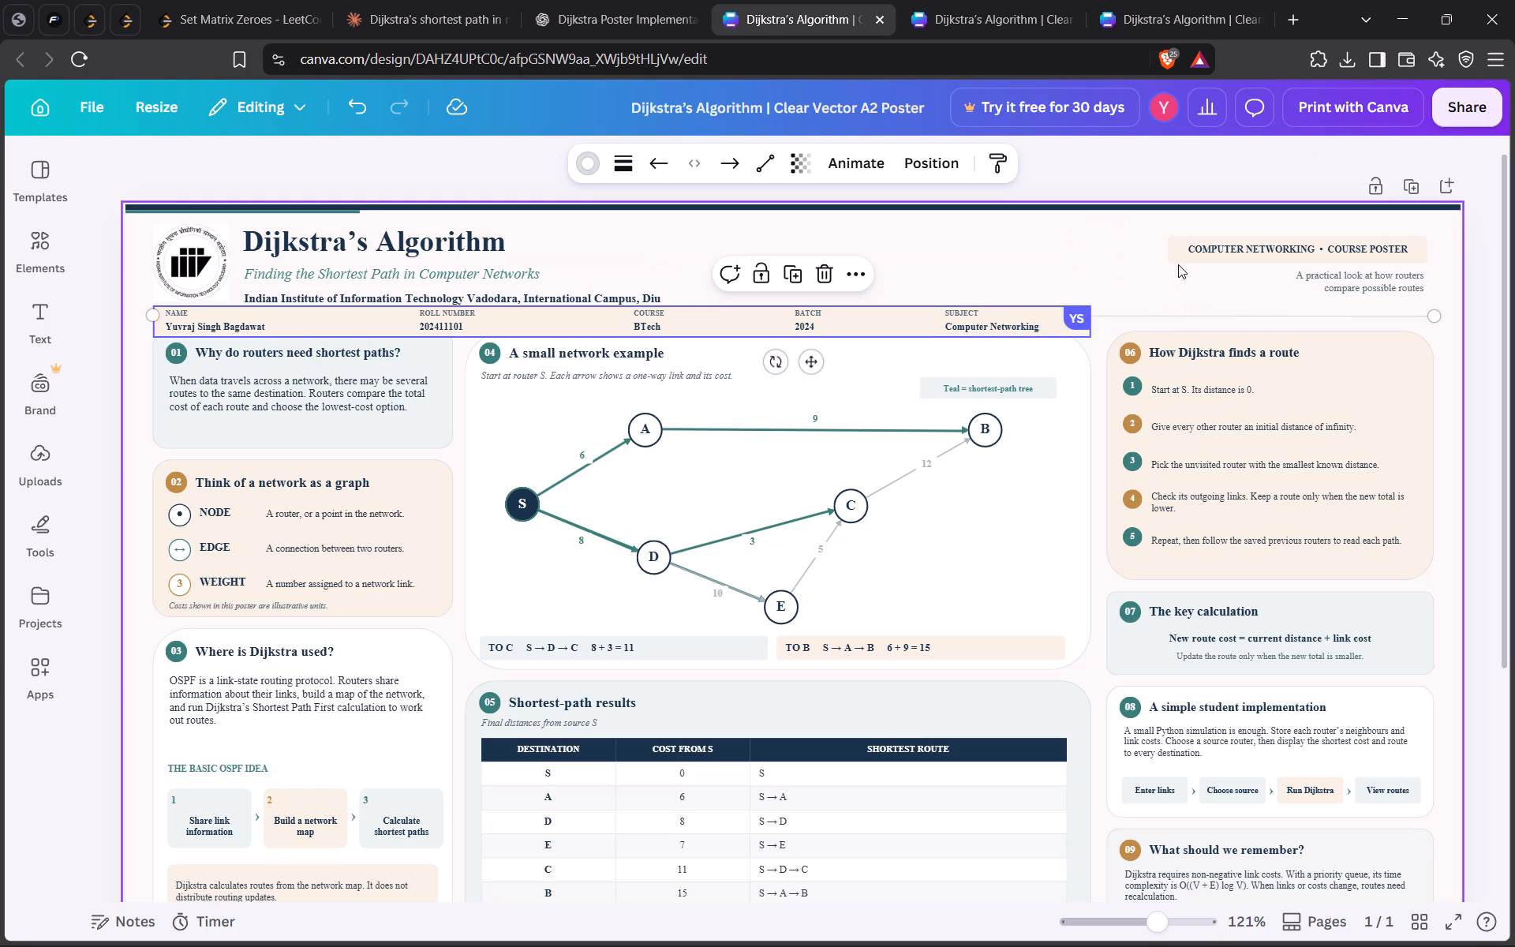
{"action": "scroll", "coordinate": [1178, 264], "scroll_direction": "down", "scroll_amount": 1}
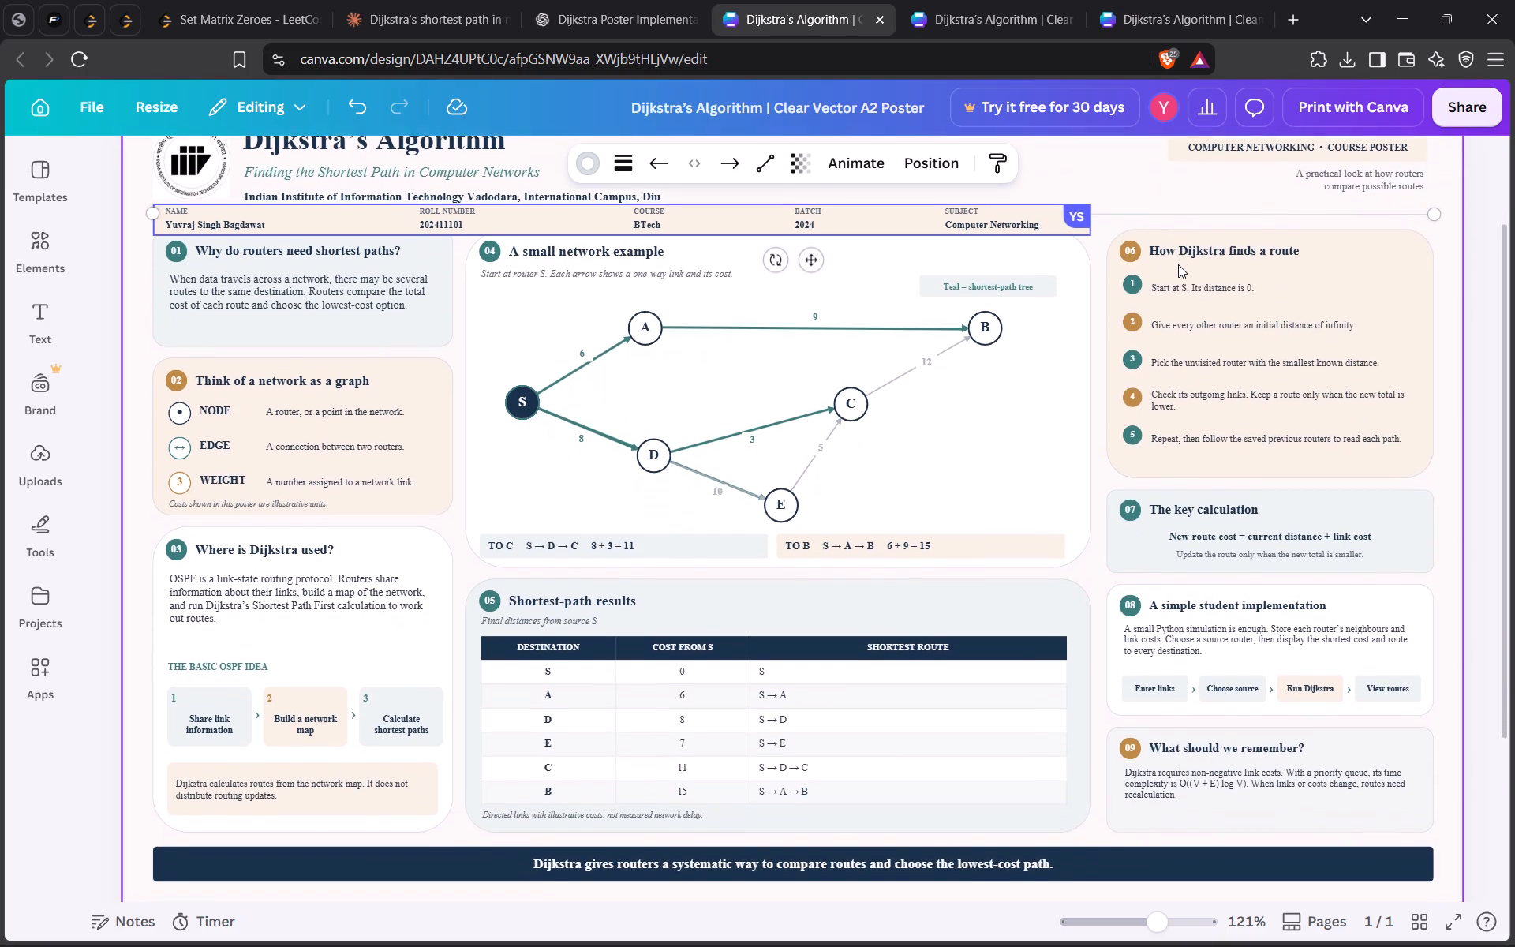
{"action": "scroll", "coordinate": [1178, 264], "scroll_direction": "down", "scroll_amount": 2}
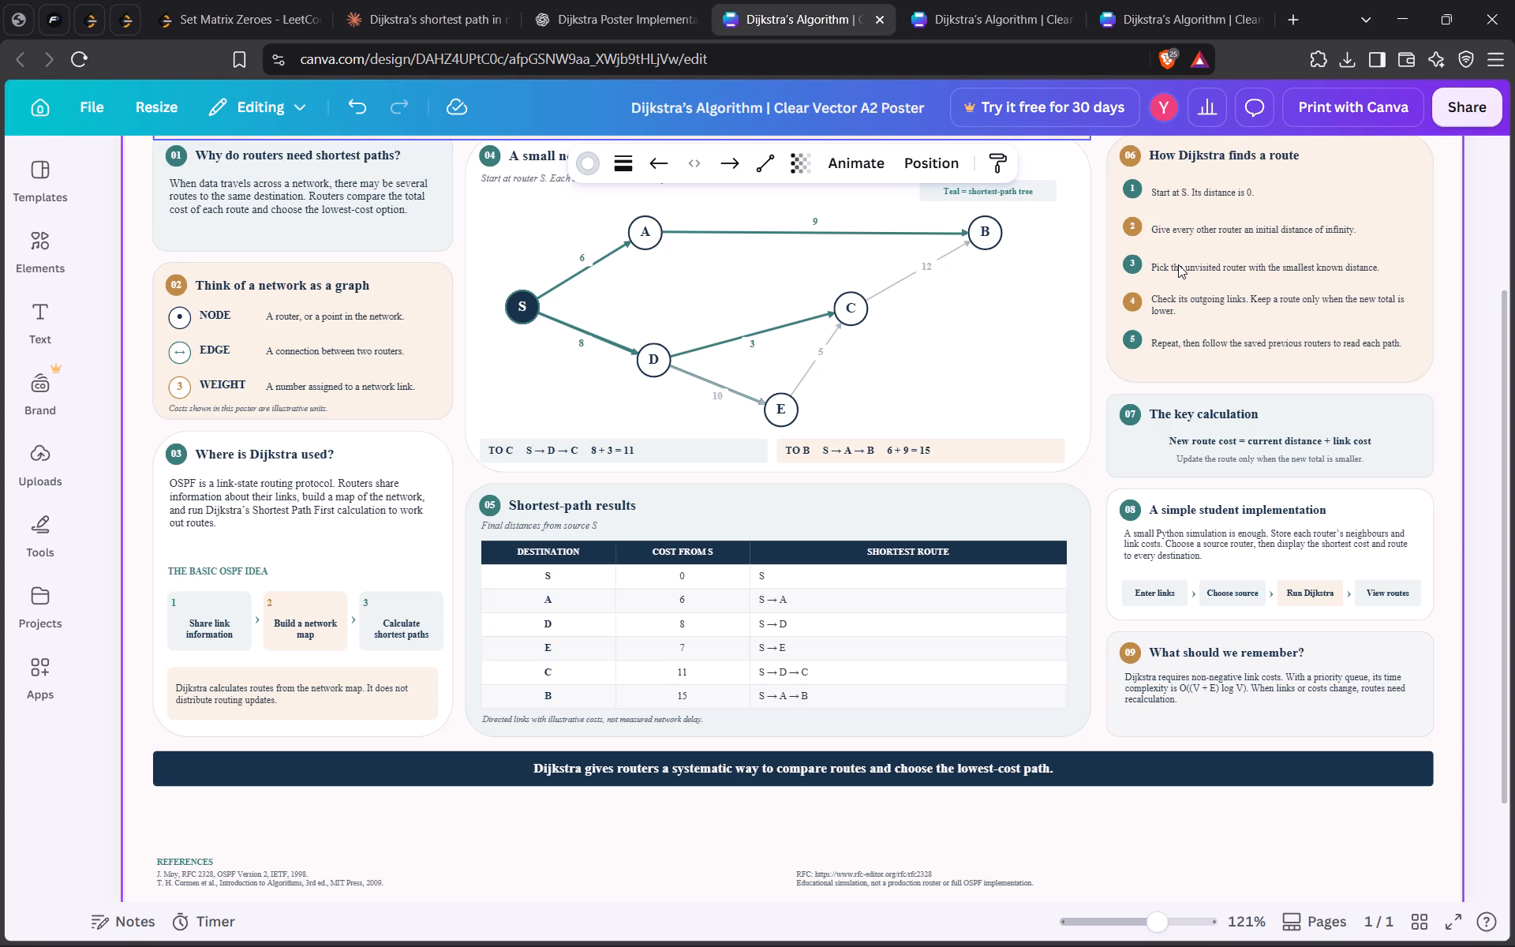
{"action": "scroll", "coordinate": [1178, 264], "scroll_direction": "up", "scroll_amount": 2}
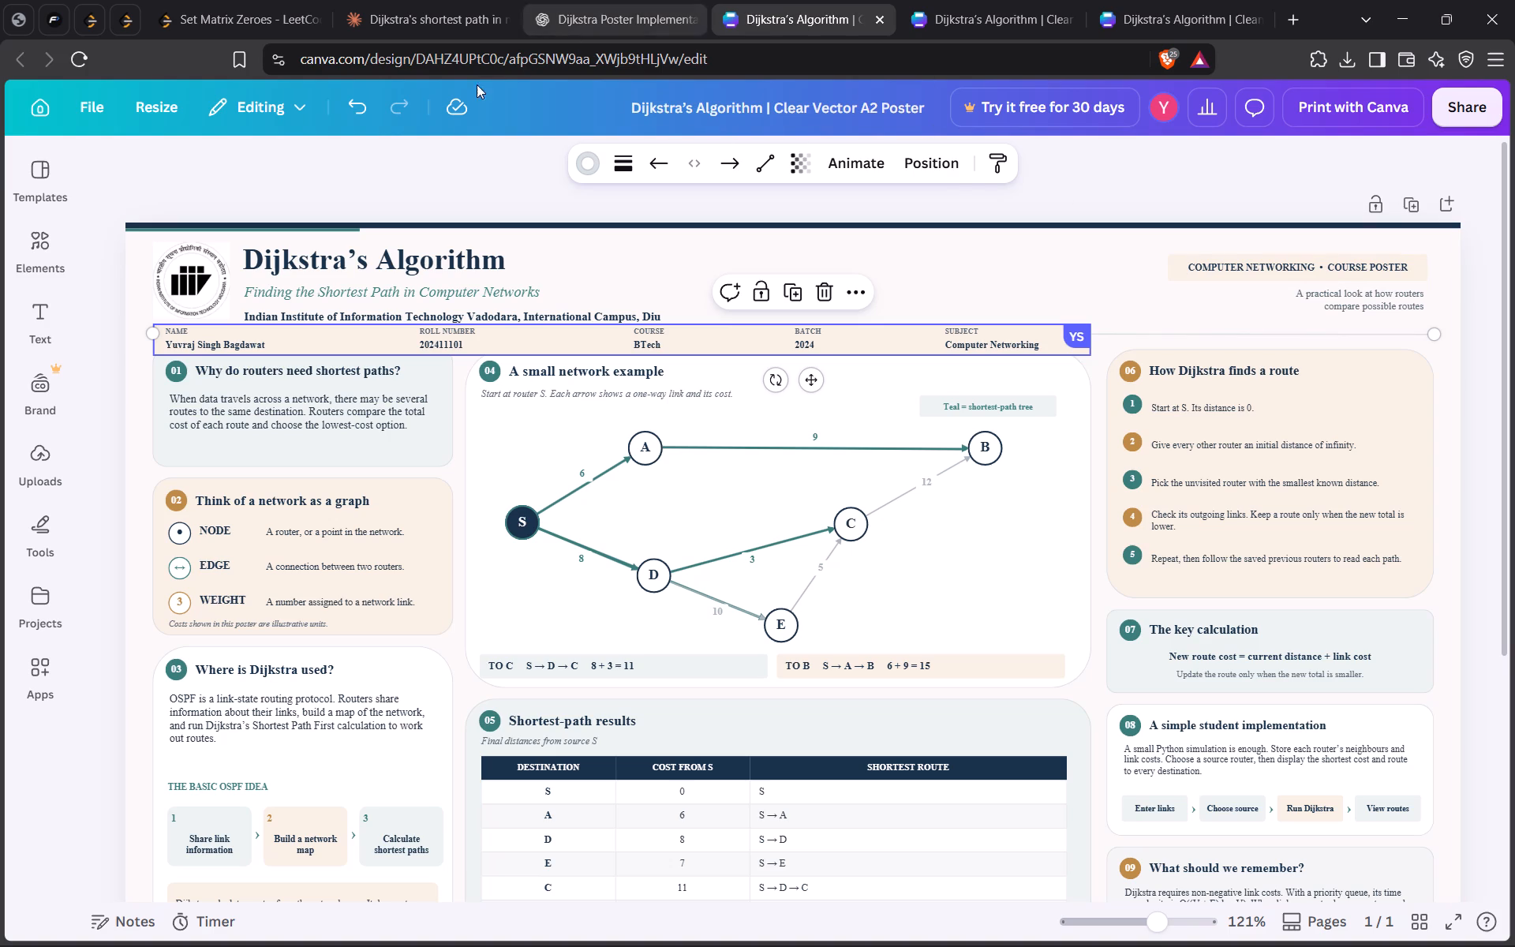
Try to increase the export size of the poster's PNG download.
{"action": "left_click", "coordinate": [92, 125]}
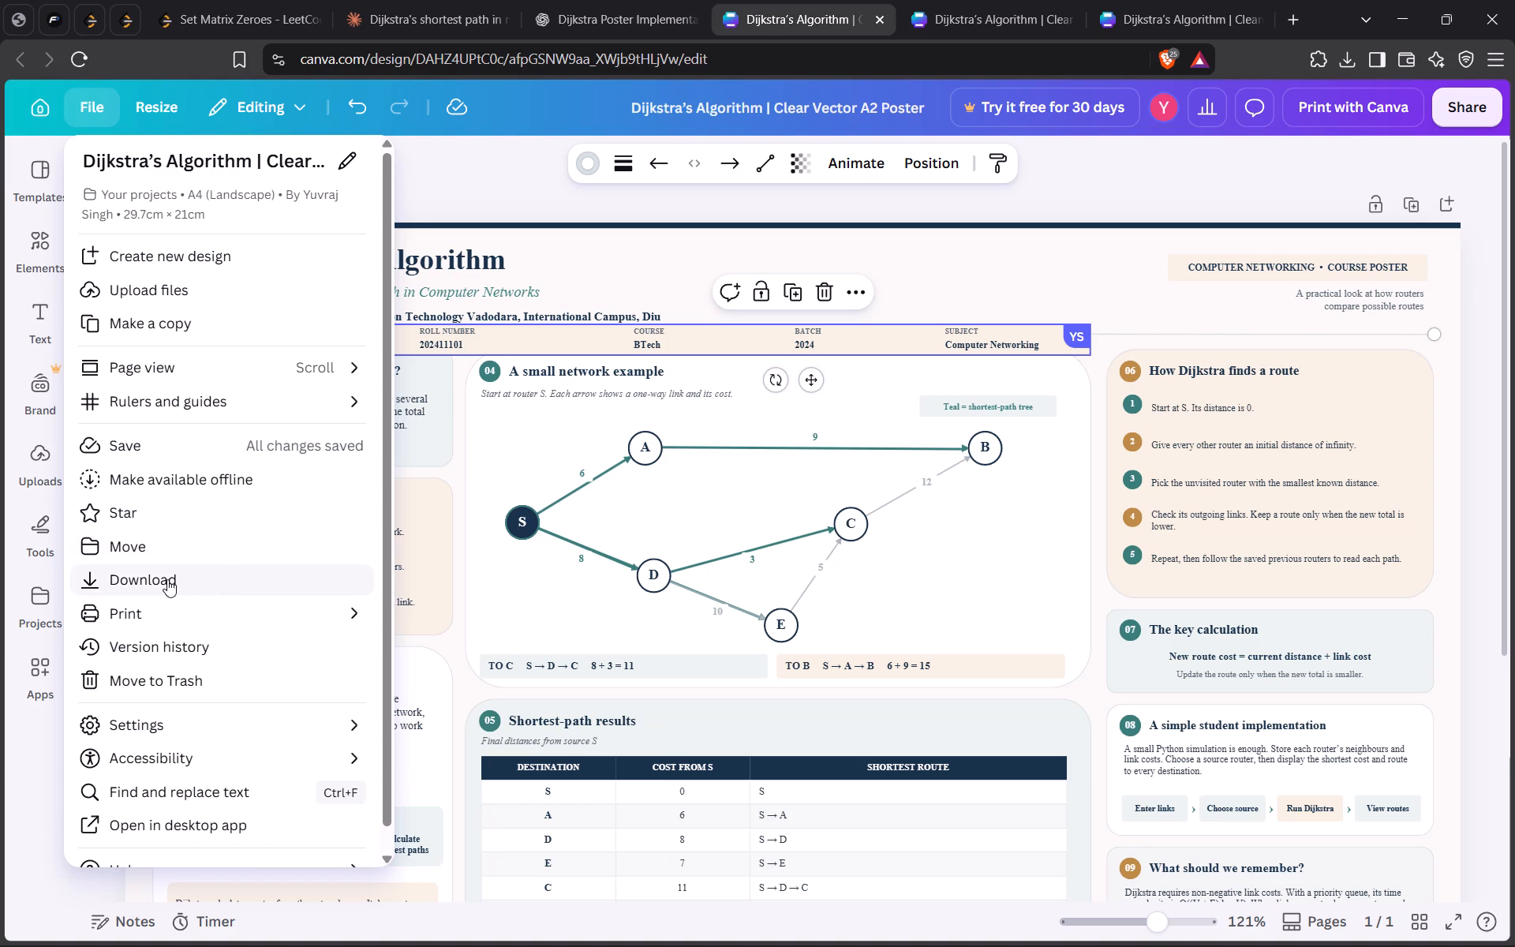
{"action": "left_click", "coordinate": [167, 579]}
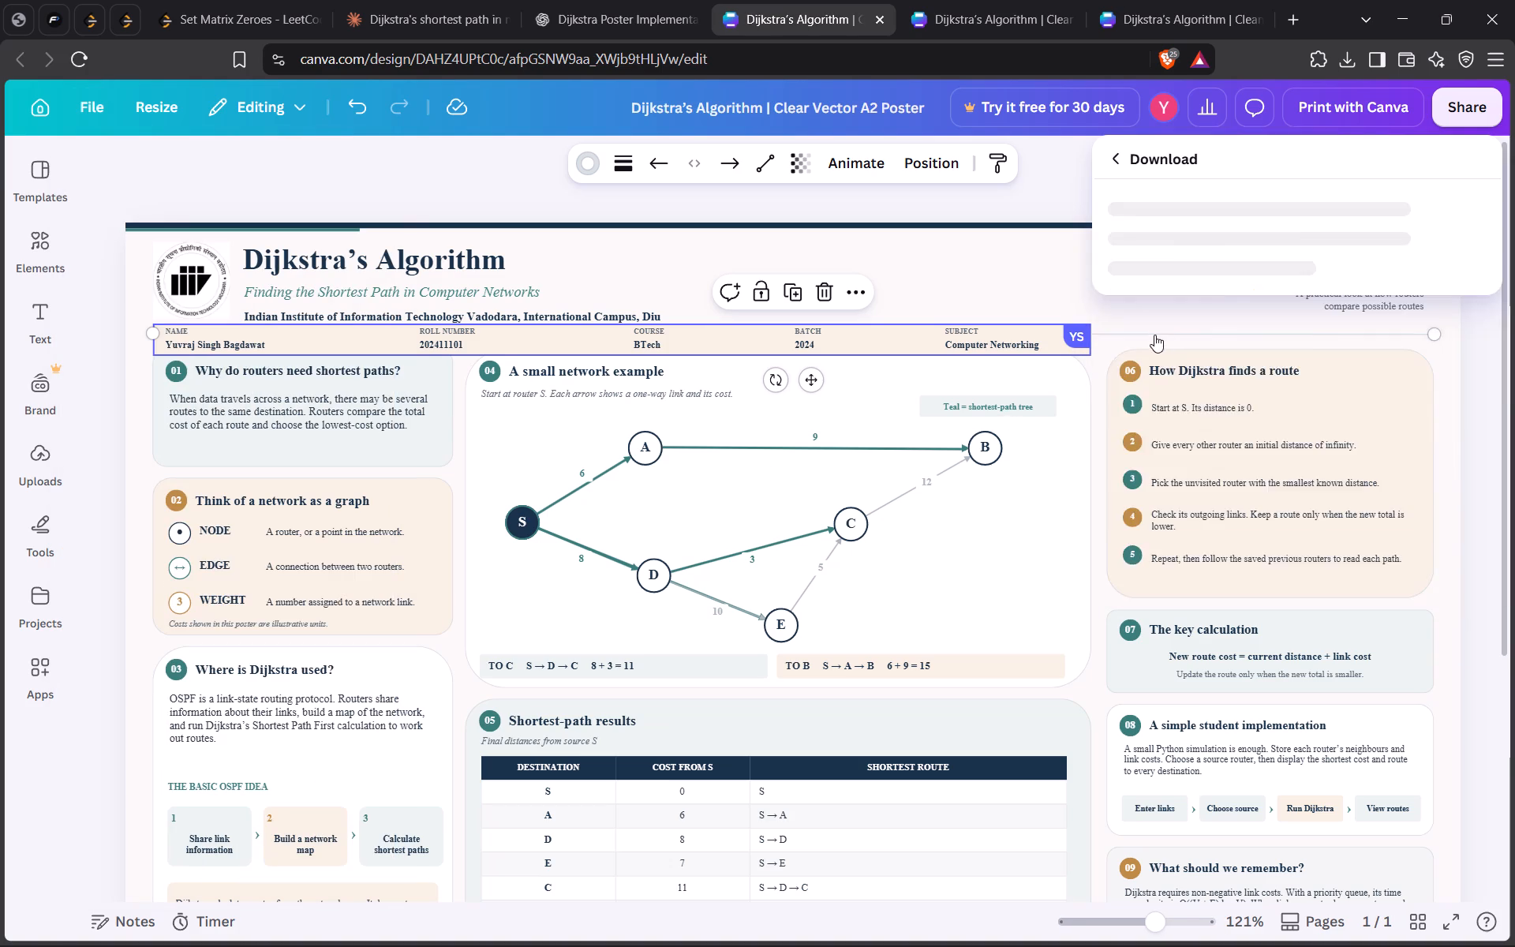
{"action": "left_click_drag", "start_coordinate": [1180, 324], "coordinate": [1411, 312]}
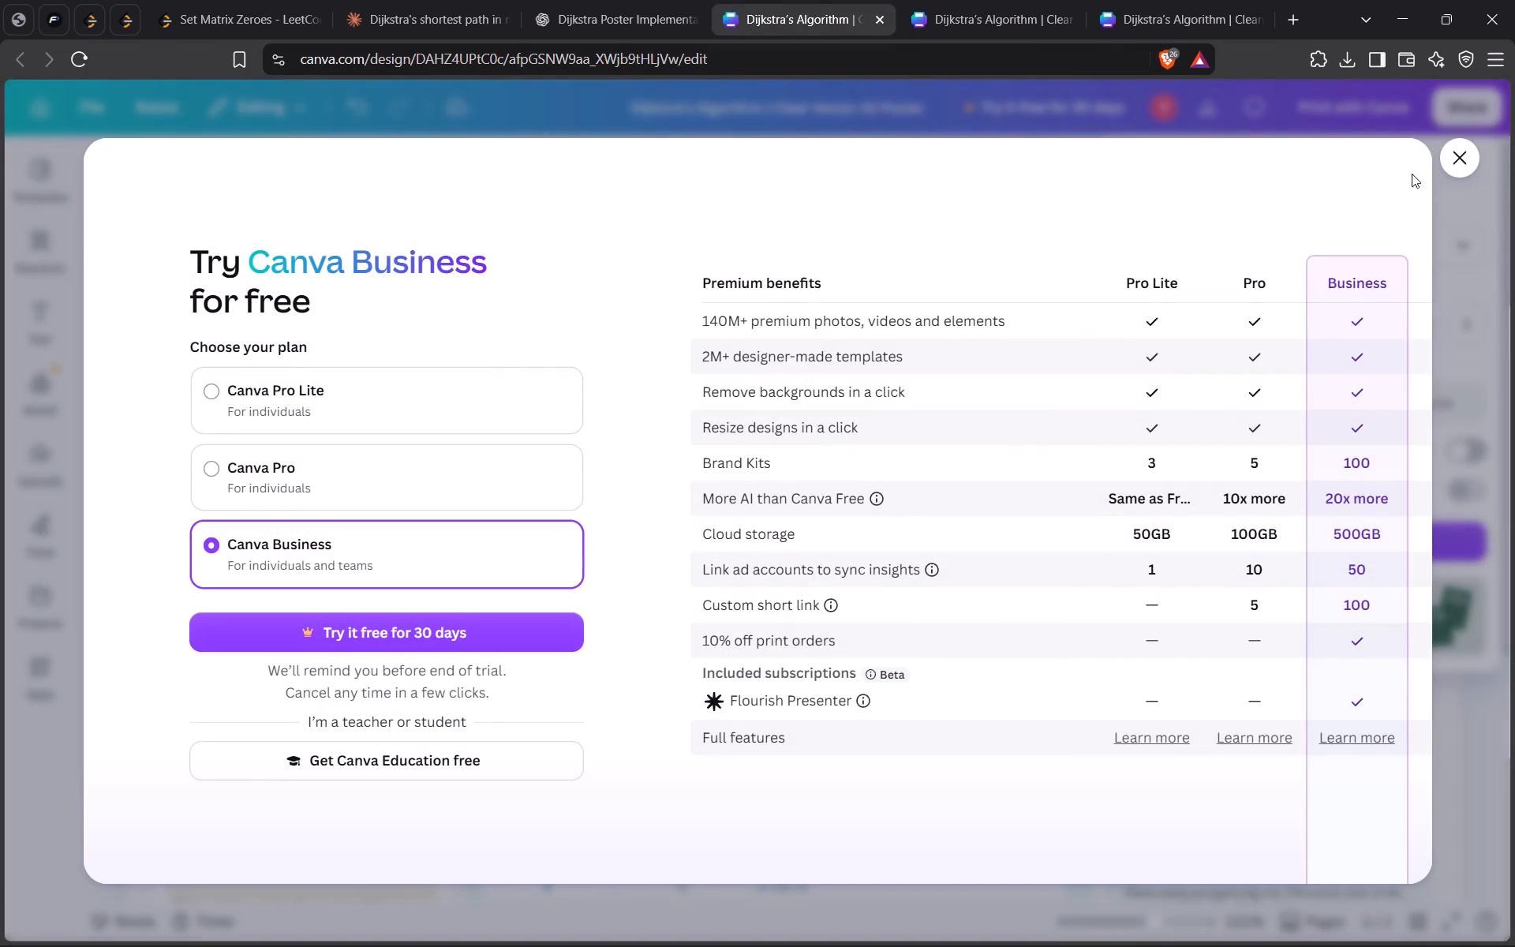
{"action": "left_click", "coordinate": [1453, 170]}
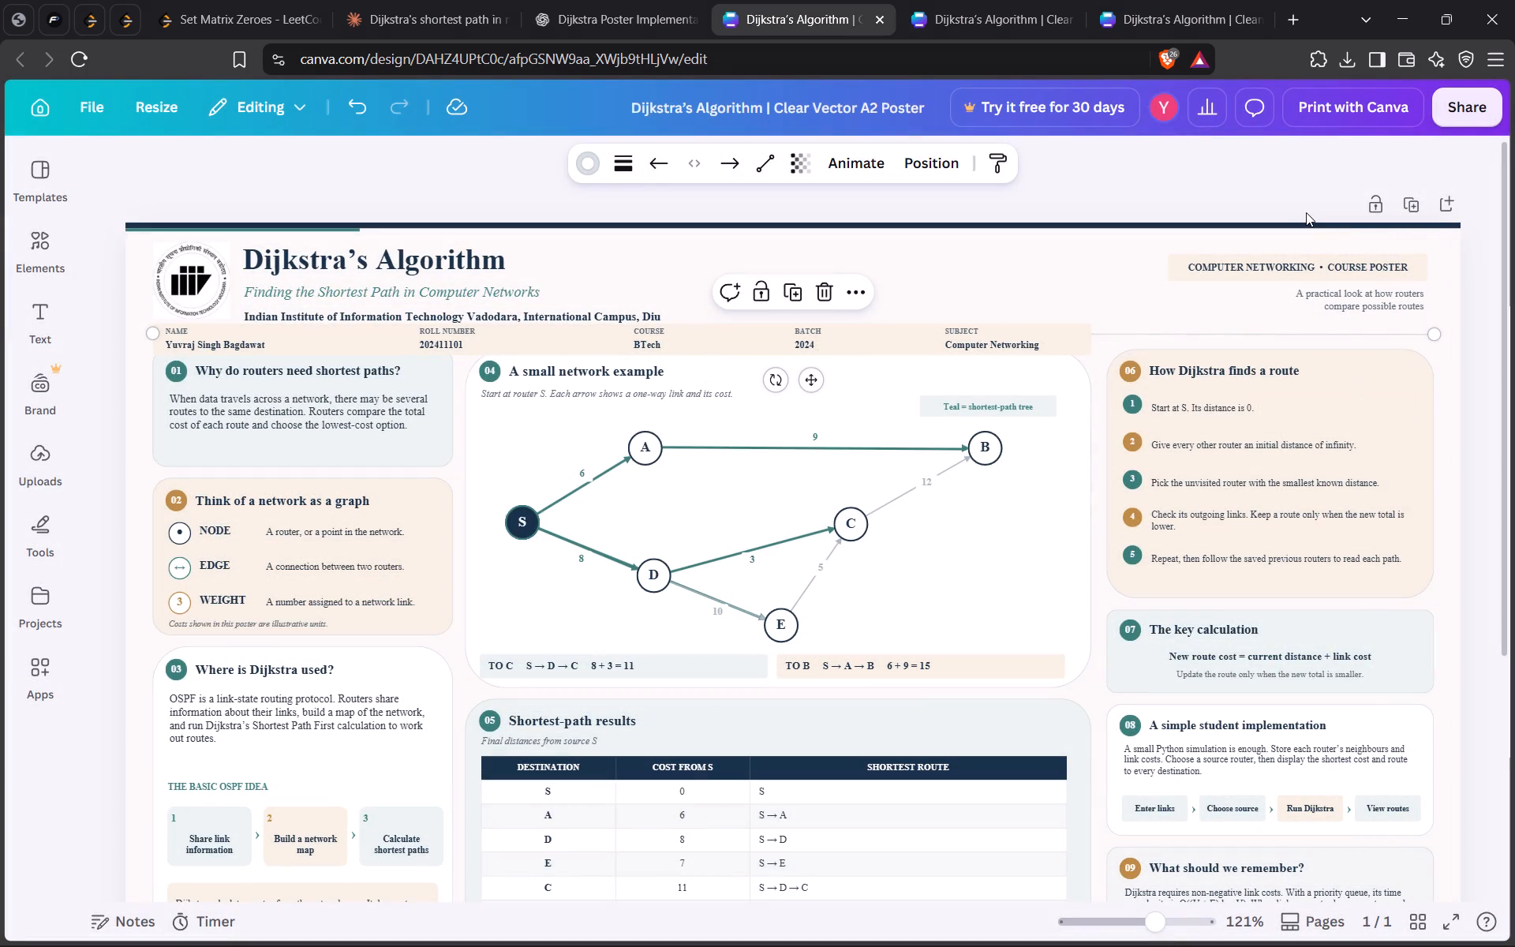
Download the poster as a high-quality PNG at size 1 and save it in Downloads under the suggested name.
{"action": "left_click", "coordinate": [99, 103]}
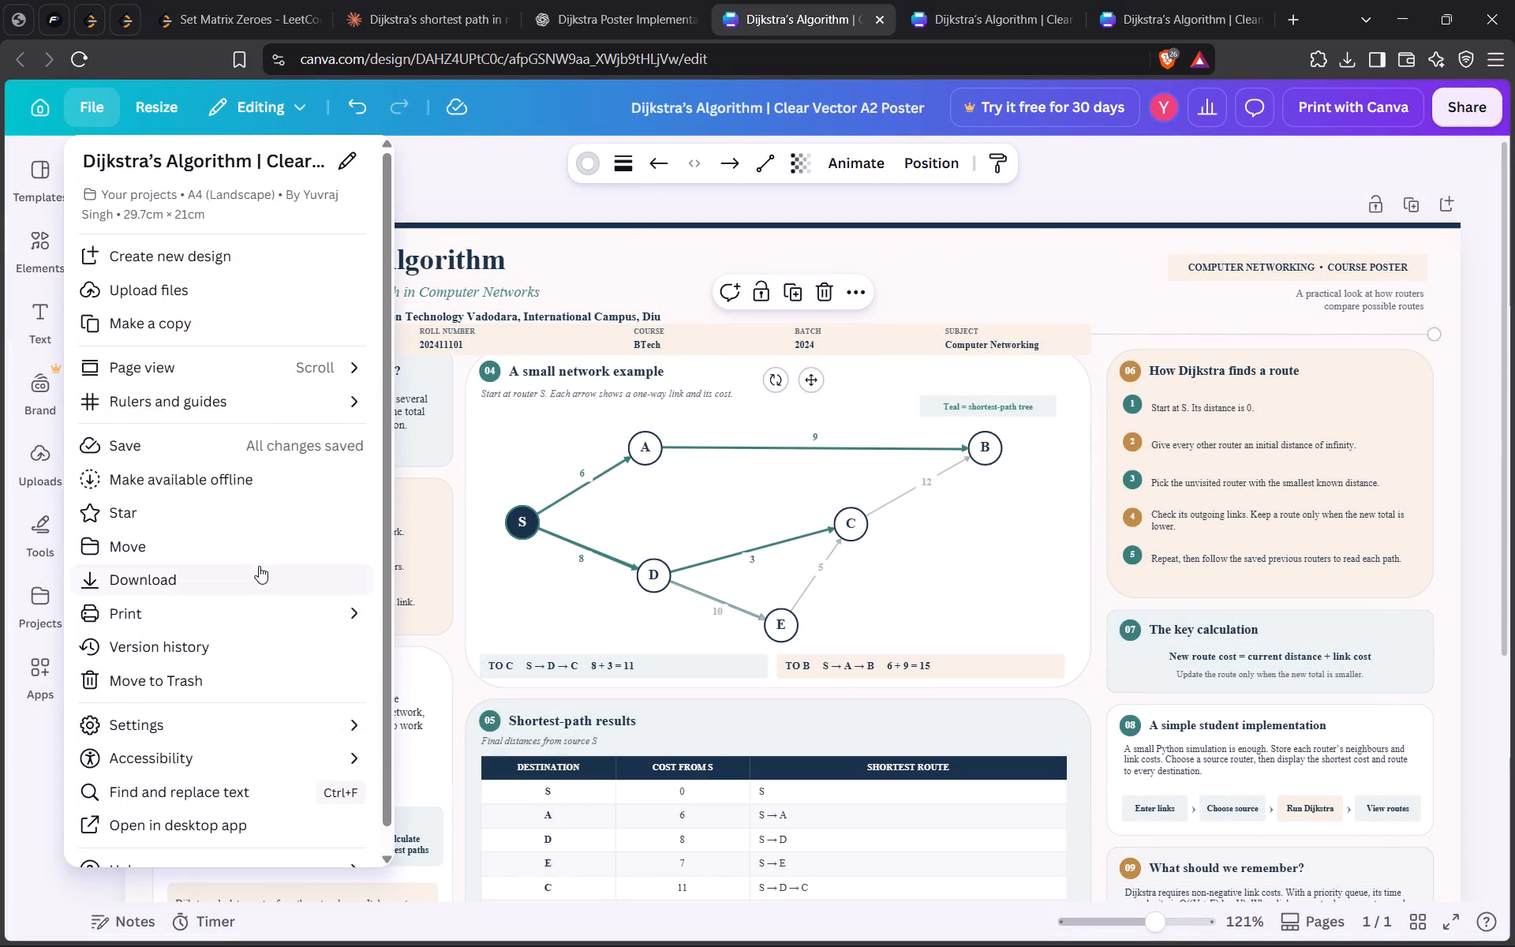
{"action": "left_click", "coordinate": [259, 566]}
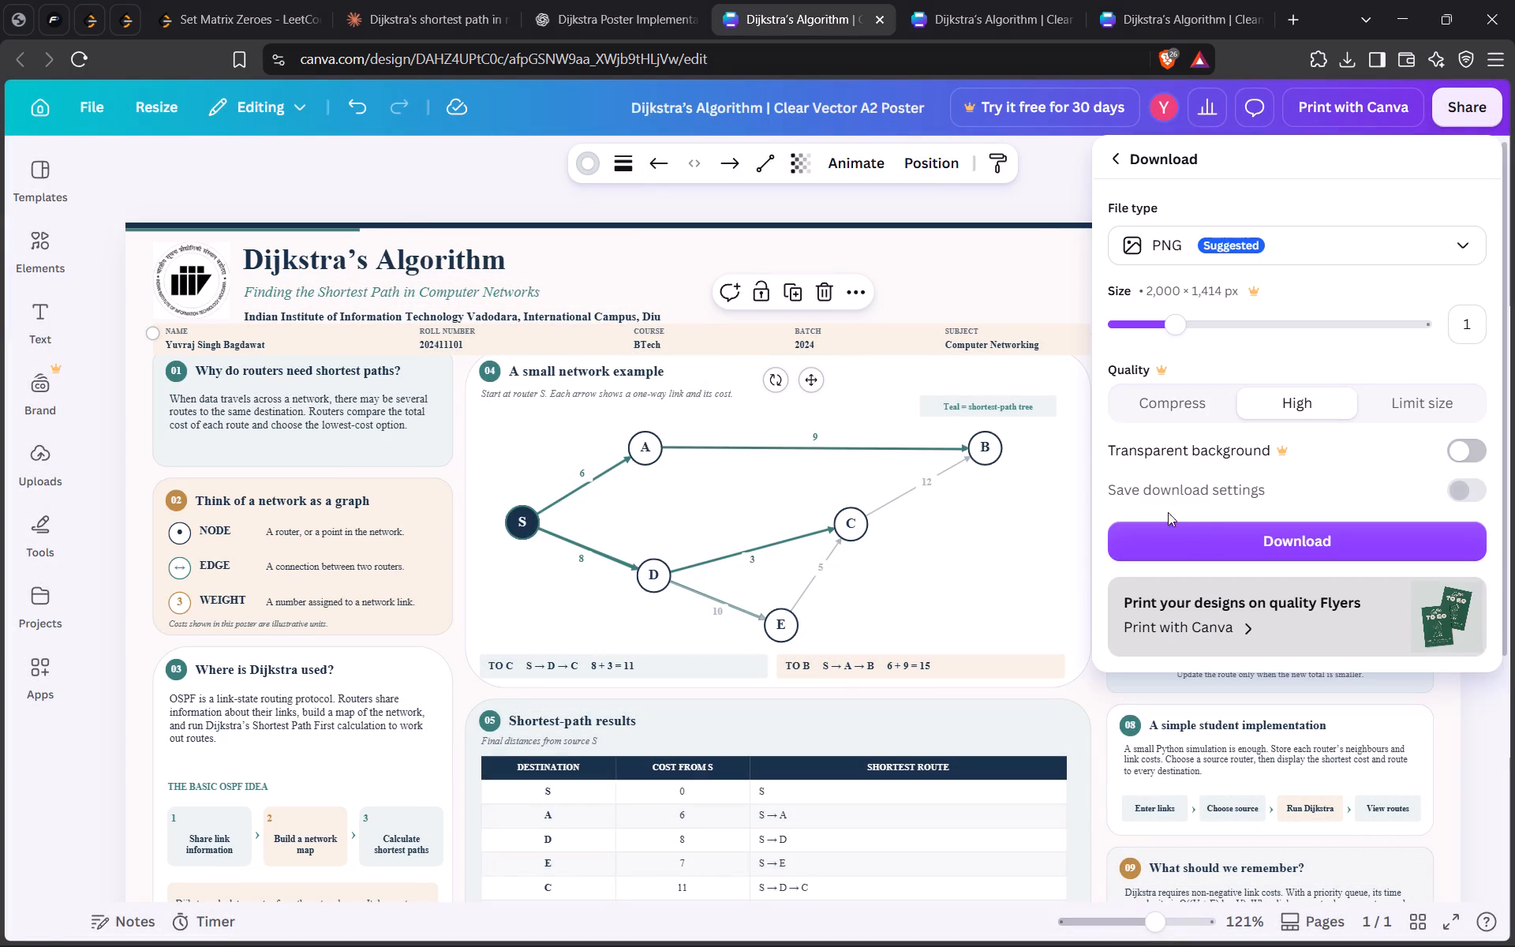
{"action": "left_click", "coordinate": [1211, 529]}
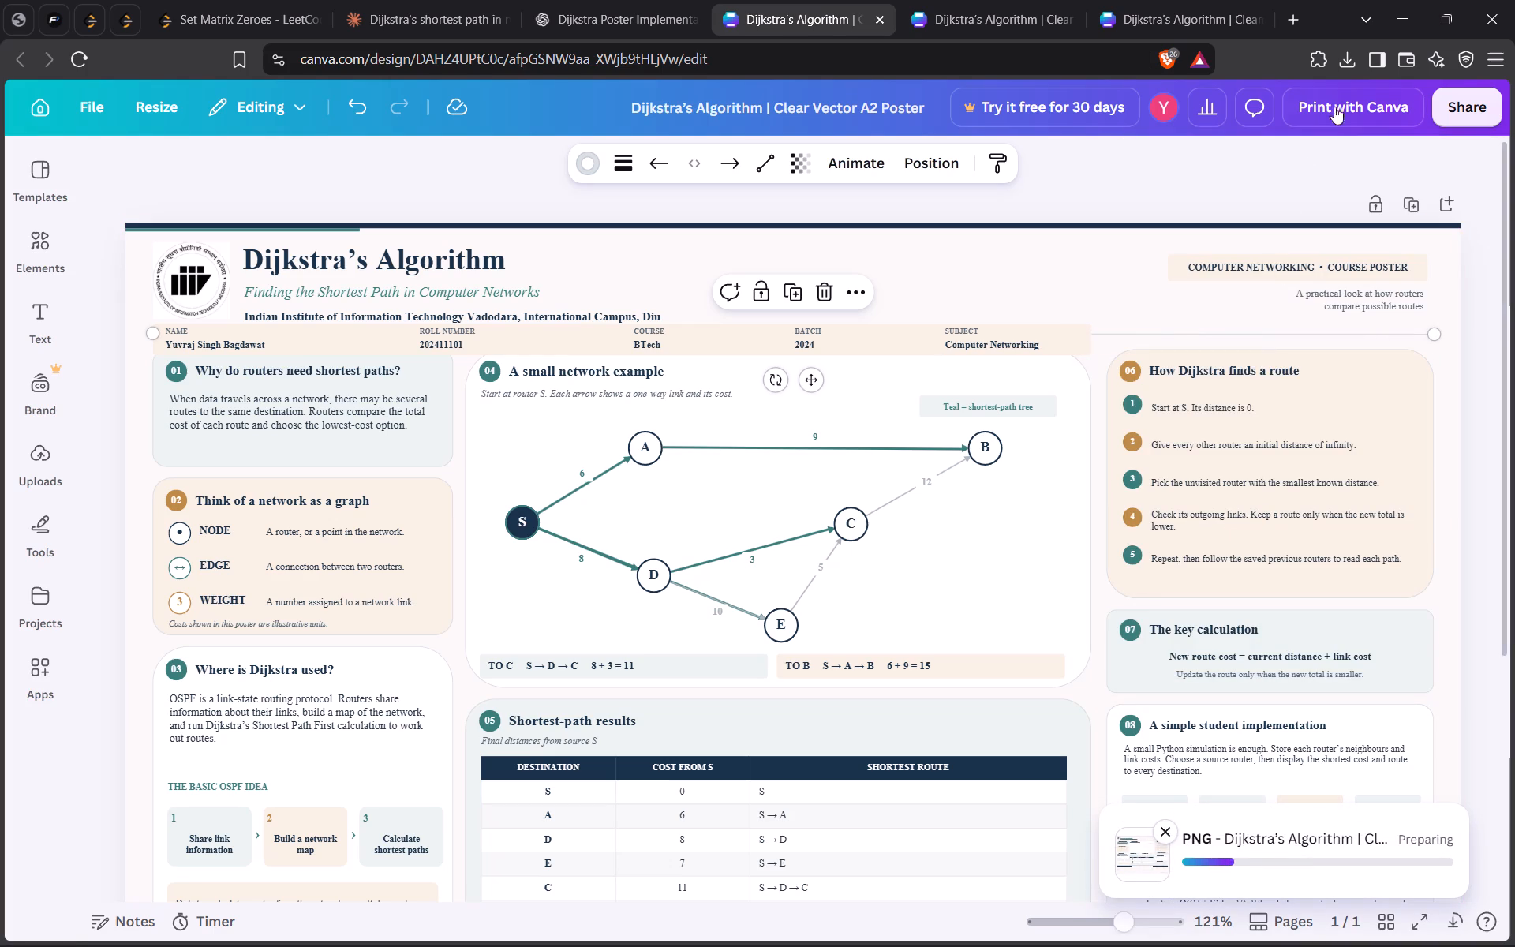
{"action": "left_click", "coordinate": [1334, 67]}
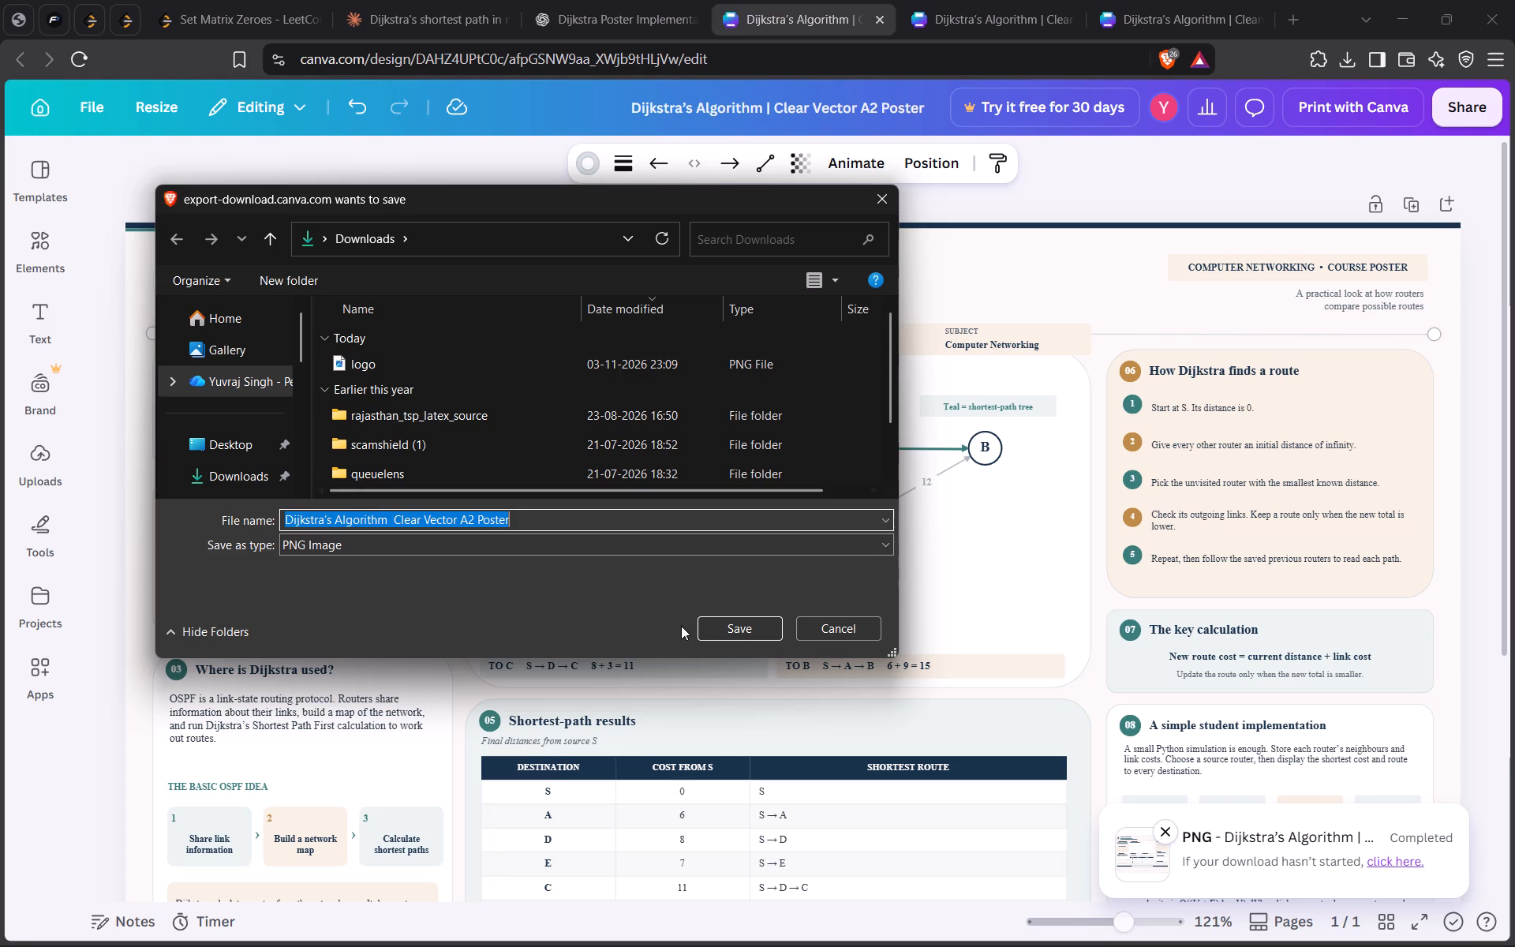
{"action": "left_click", "coordinate": [720, 624]}
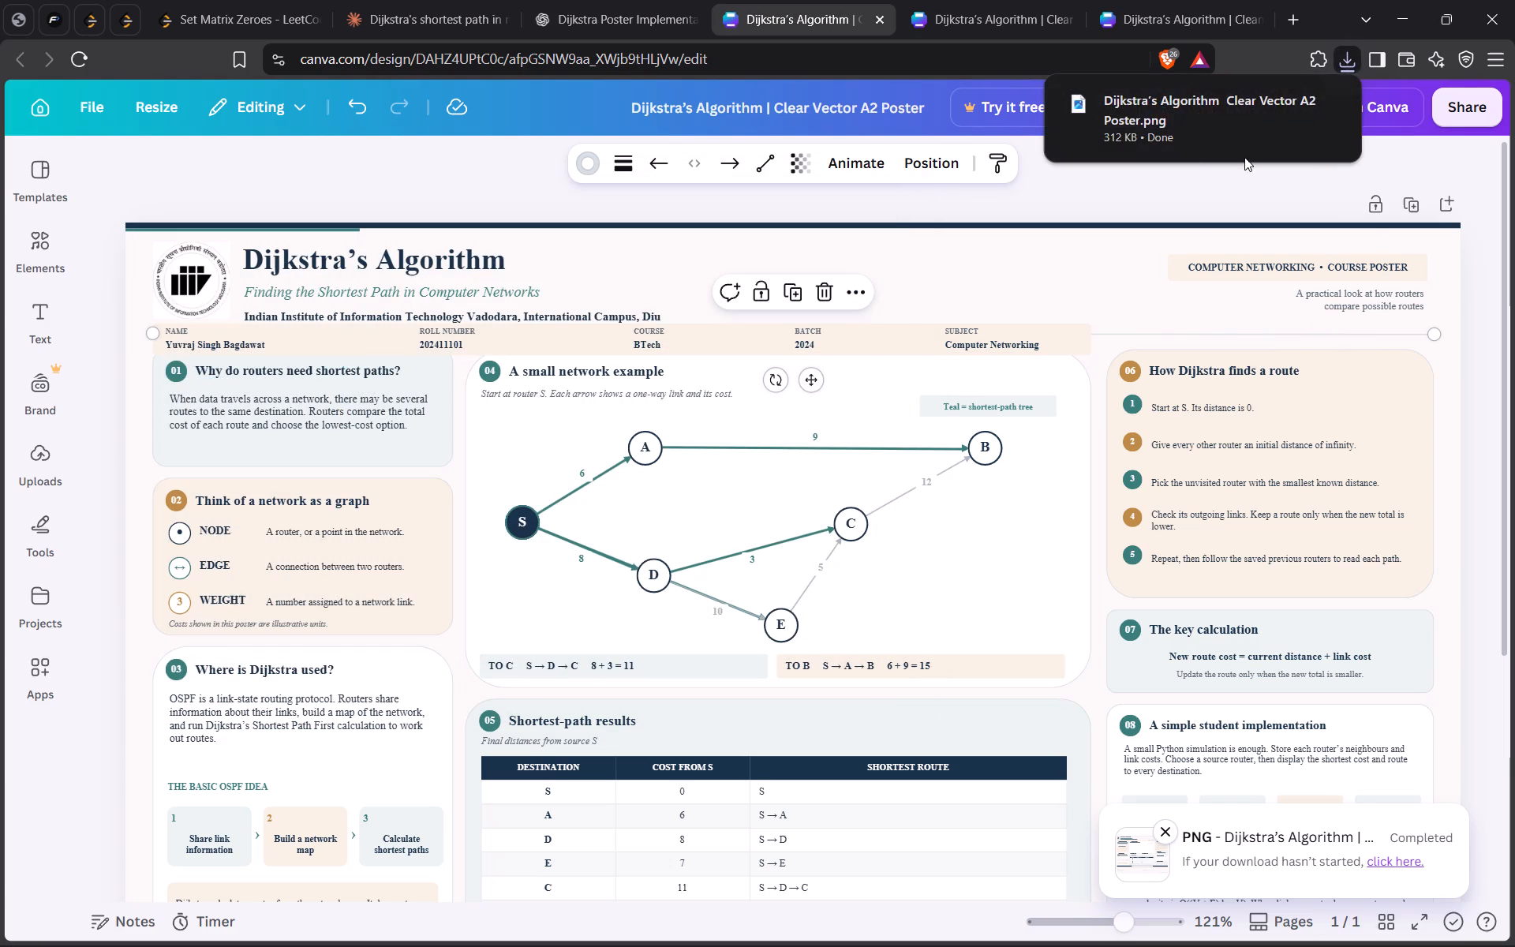
Examine the downloaded poster PNG up close, checking the network diagram, results table, student details strip and references for sharpness and layout.
{"action": "left_click", "coordinate": [1158, 118]}
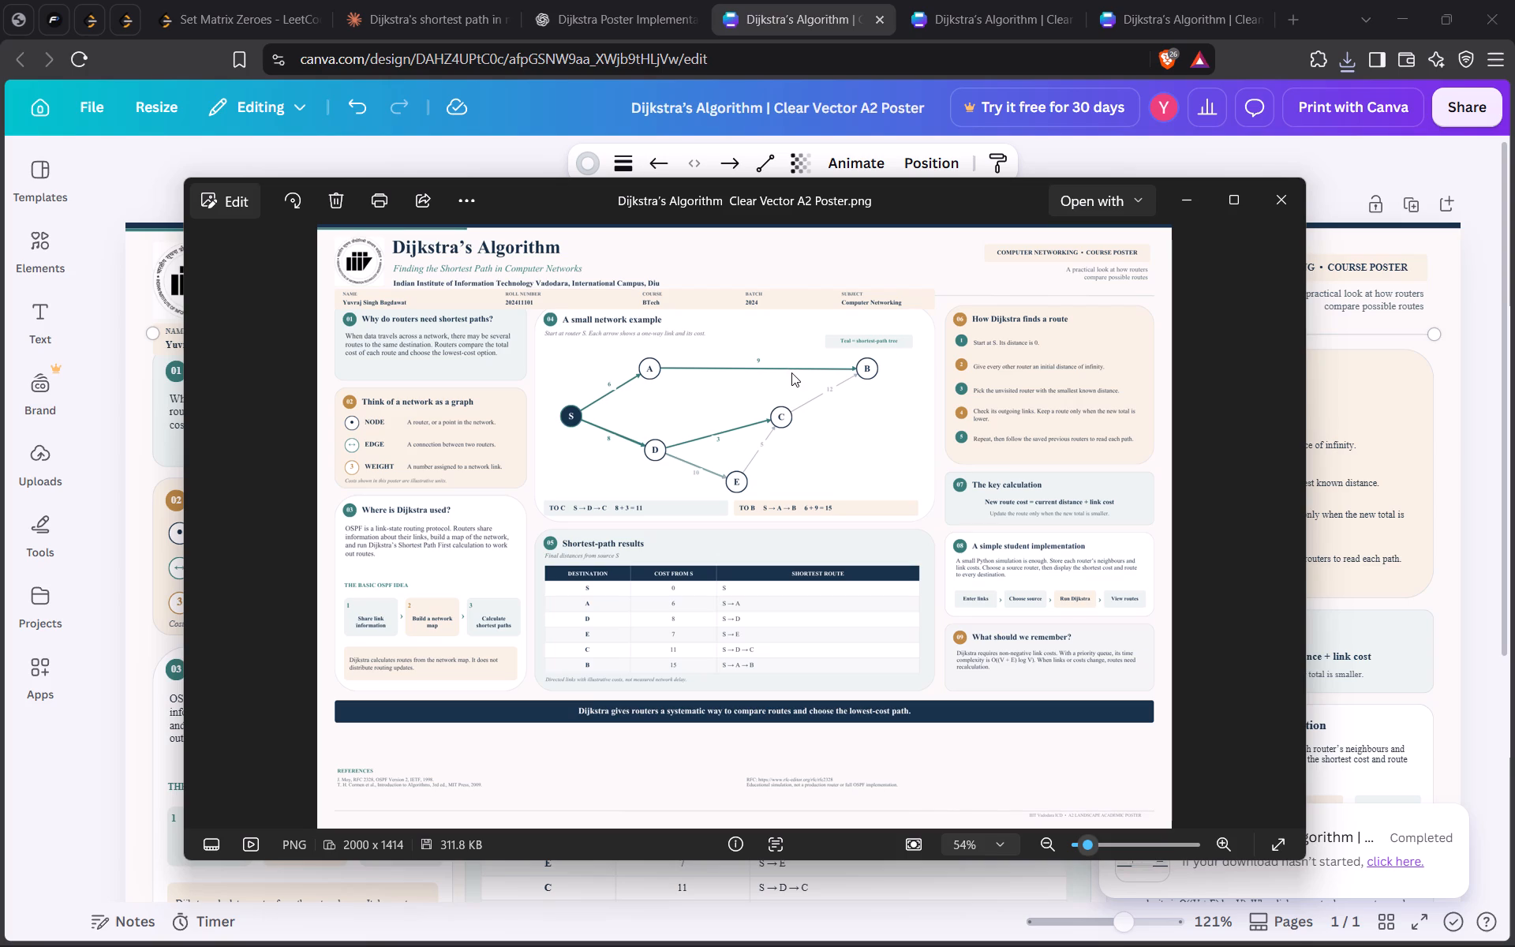
{"action": "scroll", "coordinate": [791, 372], "scroll_direction": "left", "scroll_amount": 1}
{"action": "scroll", "coordinate": [791, 372], "scroll_direction": "right", "scroll_amount": 1}
{"action": "scroll", "coordinate": [791, 372], "scroll_direction": "up", "scroll_amount": 8, "text": "ctrl"}
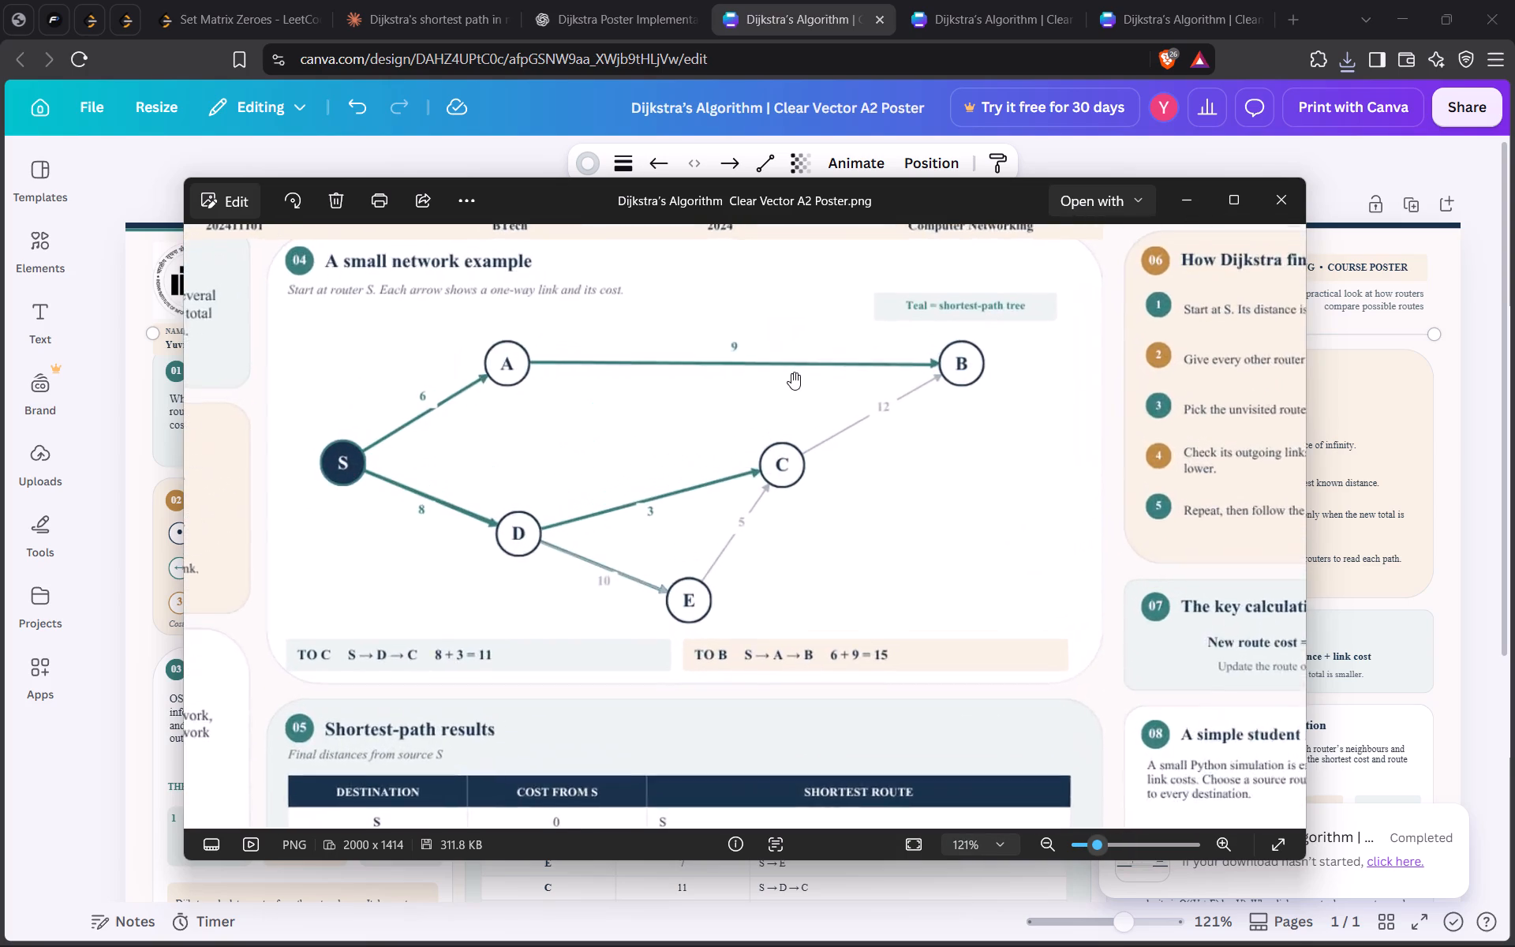
{"action": "scroll", "coordinate": [791, 372], "scroll_direction": "up", "scroll_amount": 1}
{"action": "scroll", "coordinate": [791, 372], "scroll_direction": "down", "scroll_amount": 10, "text": "ctrl"}
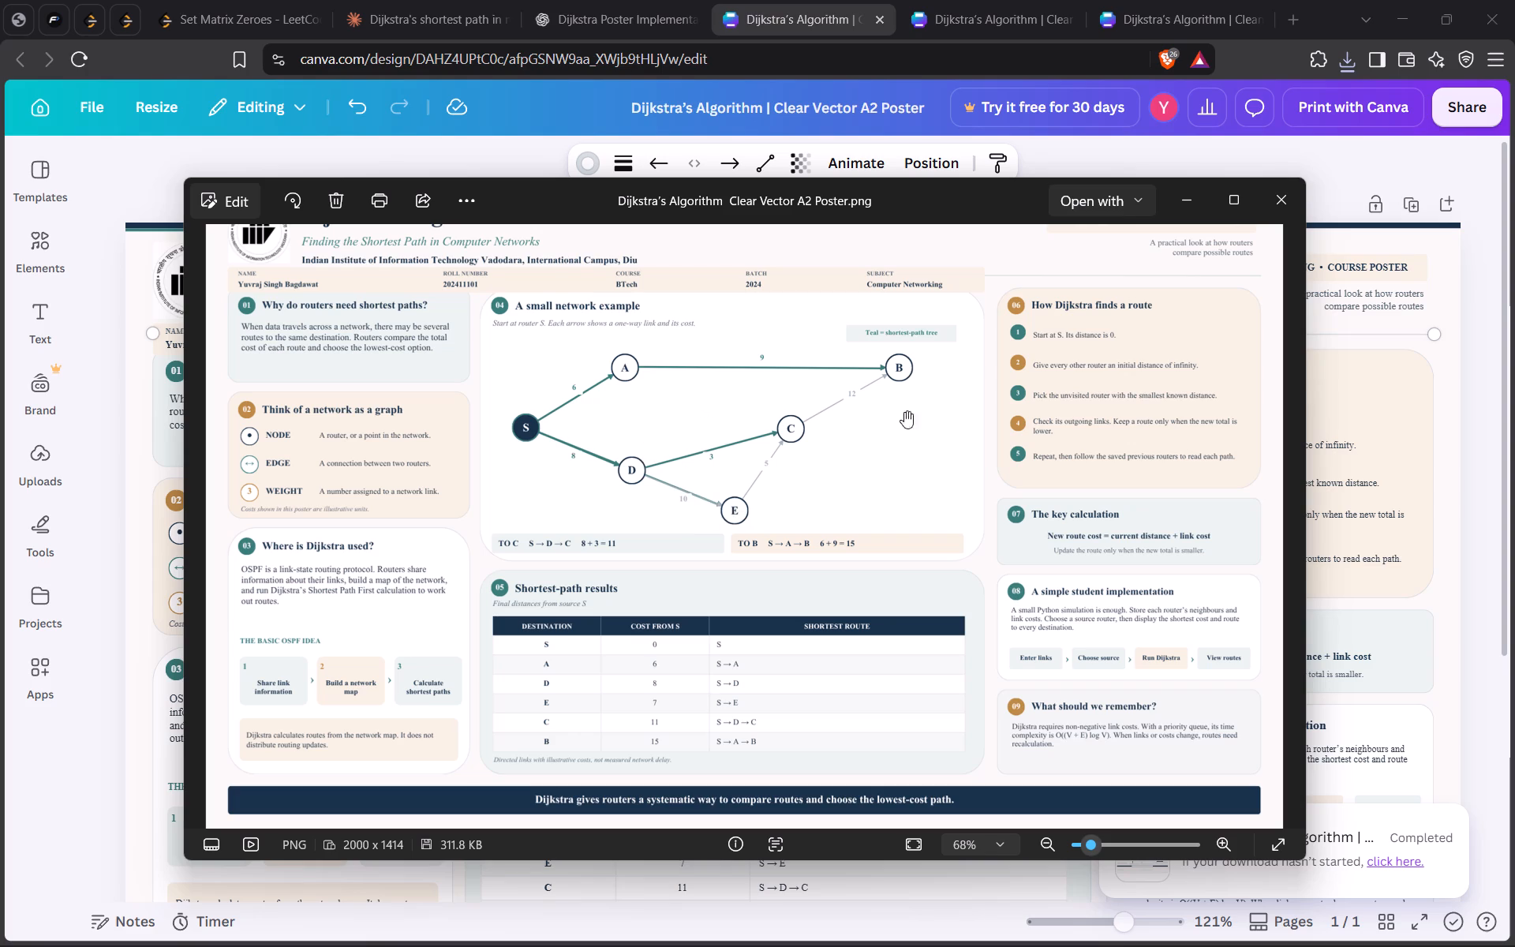
{"action": "scroll", "coordinate": [1001, 409], "scroll_direction": "down", "scroll_amount": 1}
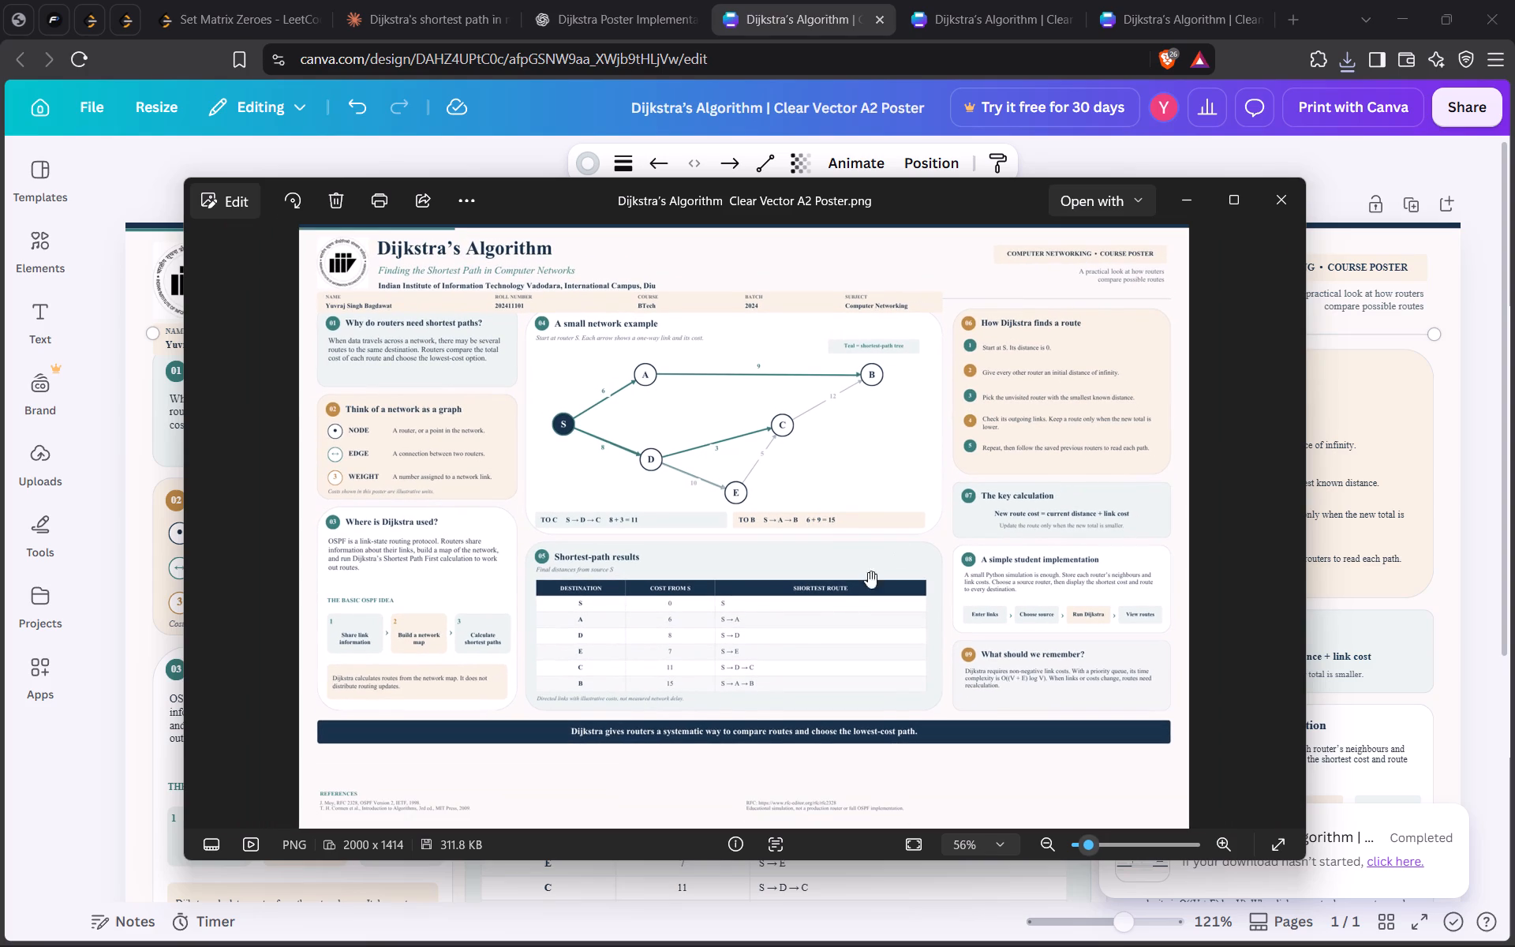
{"action": "scroll", "coordinate": [508, 757], "scroll_direction": "up", "scroll_amount": 2}
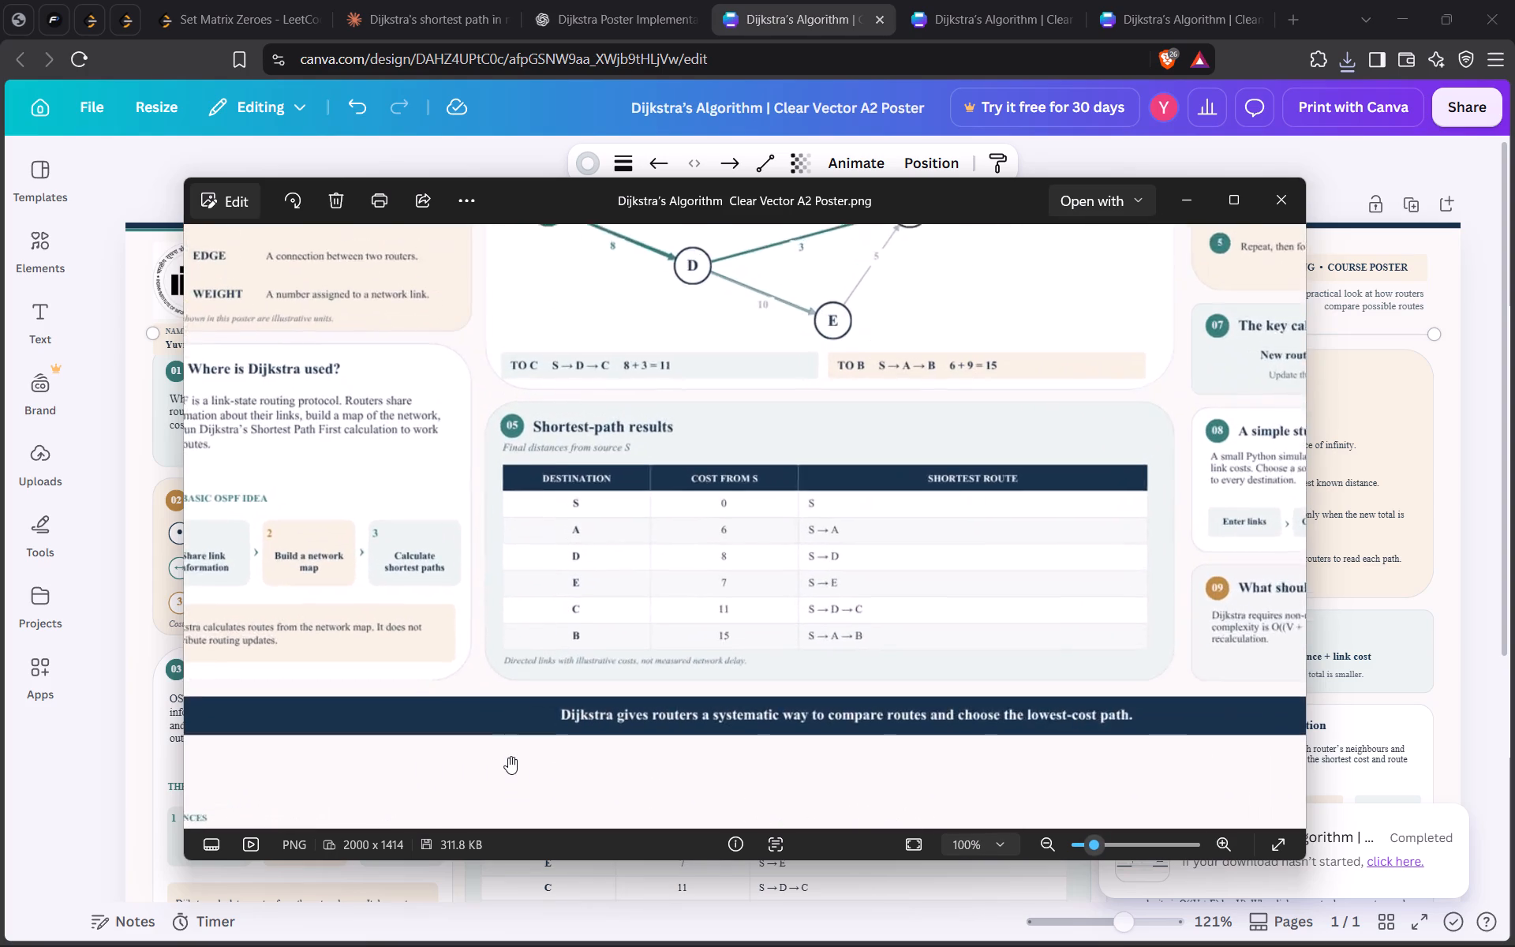
{"action": "left_click_drag", "start_coordinate": [508, 757], "coordinate": [693, 472]}
{"action": "left_click_drag", "start_coordinate": [693, 472], "coordinate": [373, 421]}
{"action": "left_click_drag", "start_coordinate": [373, 421], "coordinate": [623, 357]}
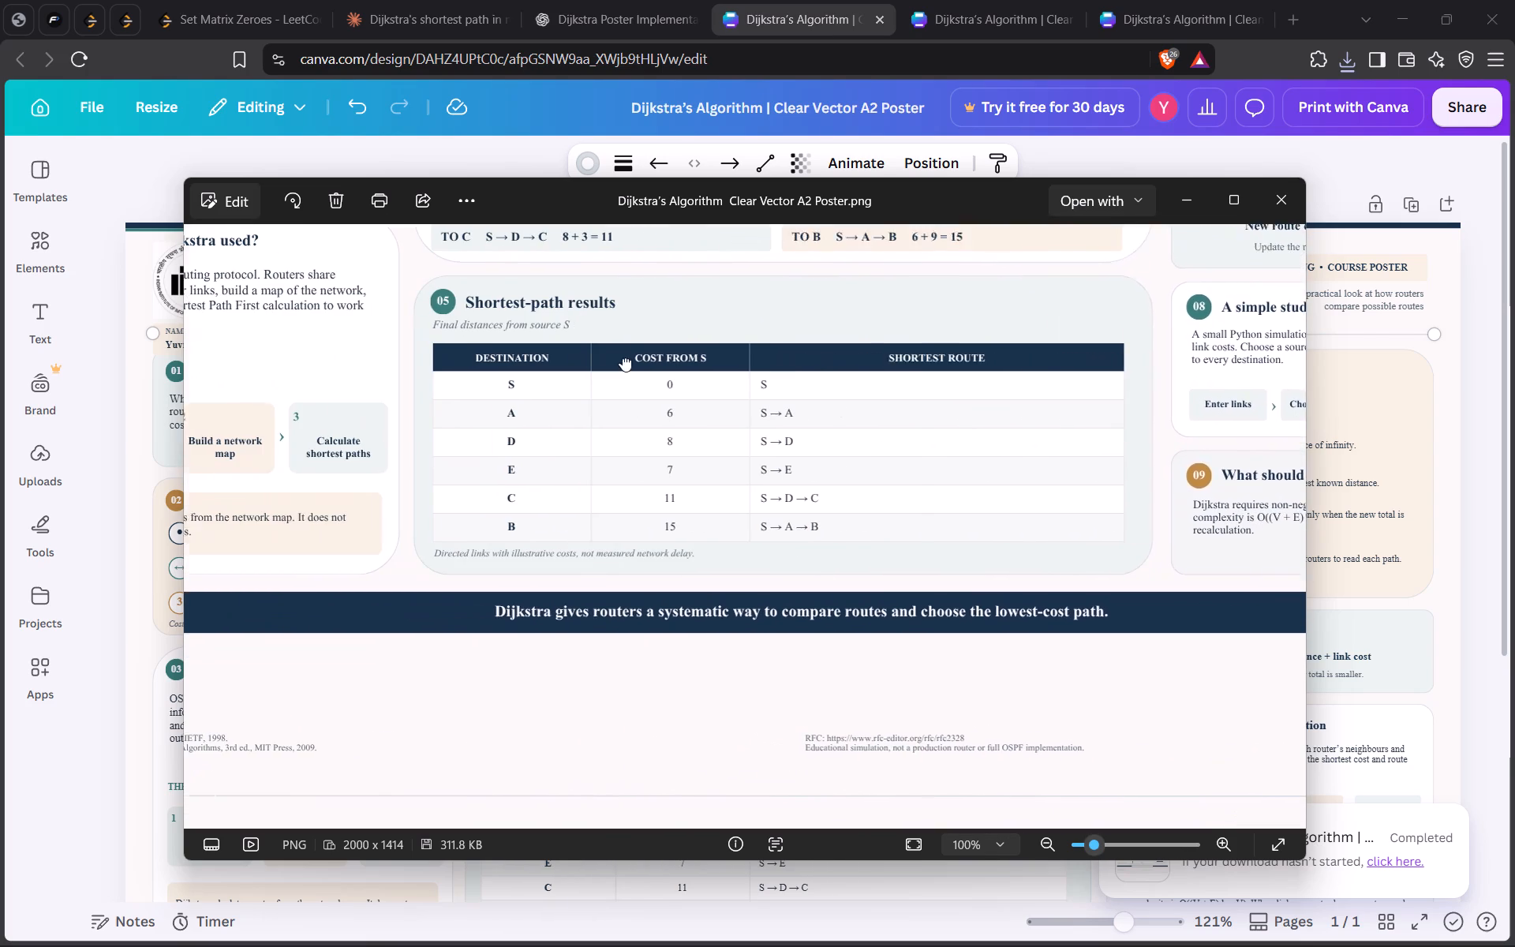
{"action": "left_click_drag", "start_coordinate": [623, 357], "coordinate": [783, 309]}
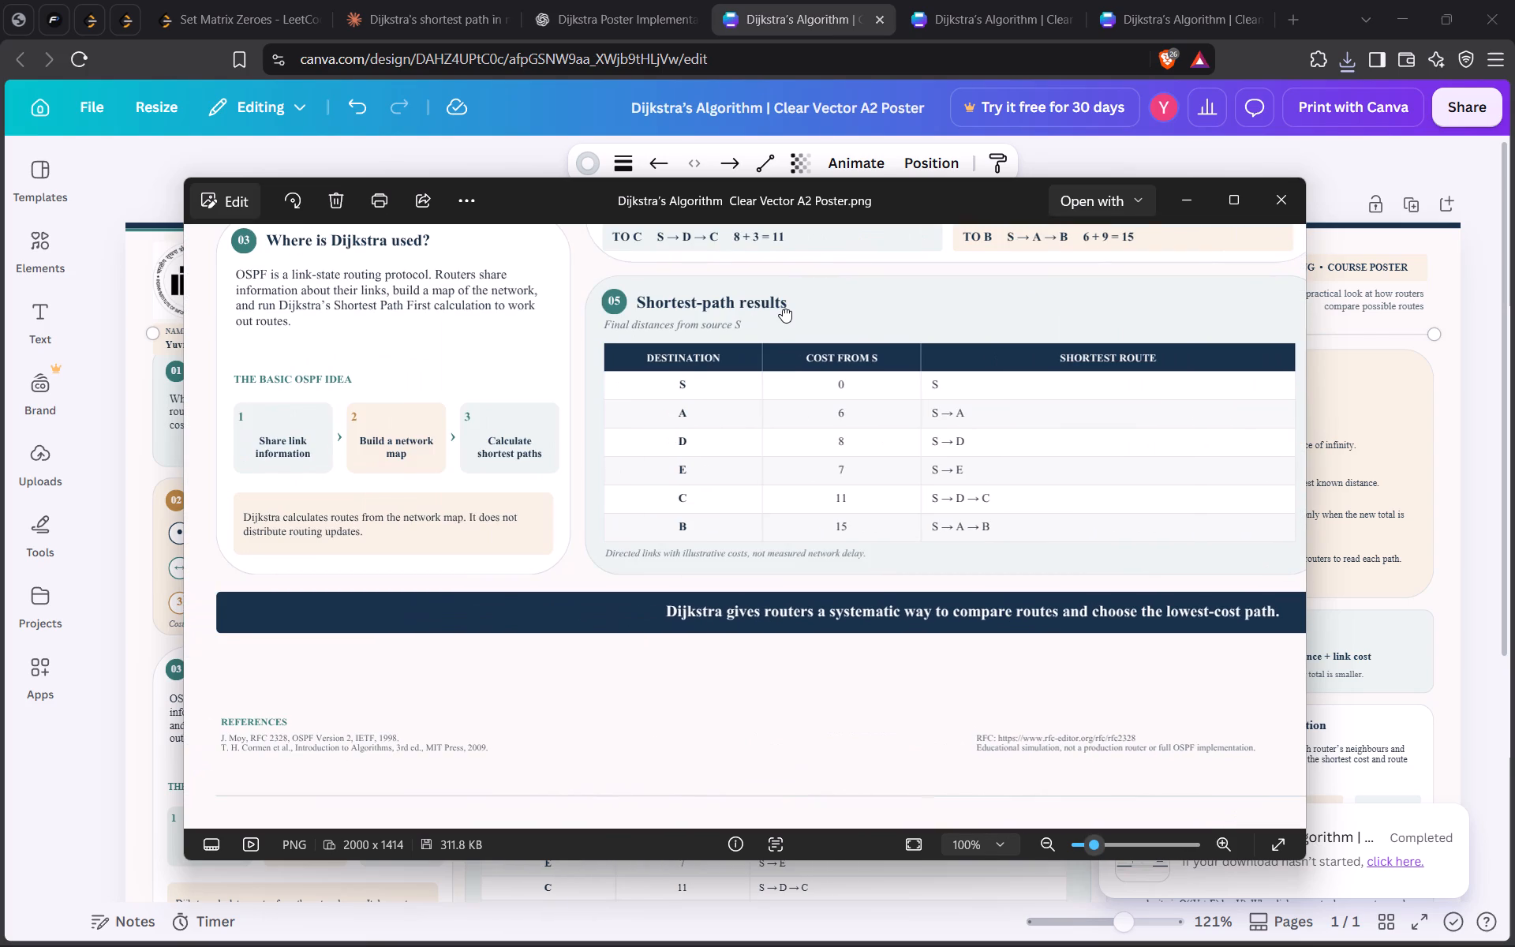
{"action": "left_click_drag", "start_coordinate": [783, 309], "coordinate": [745, 305]}
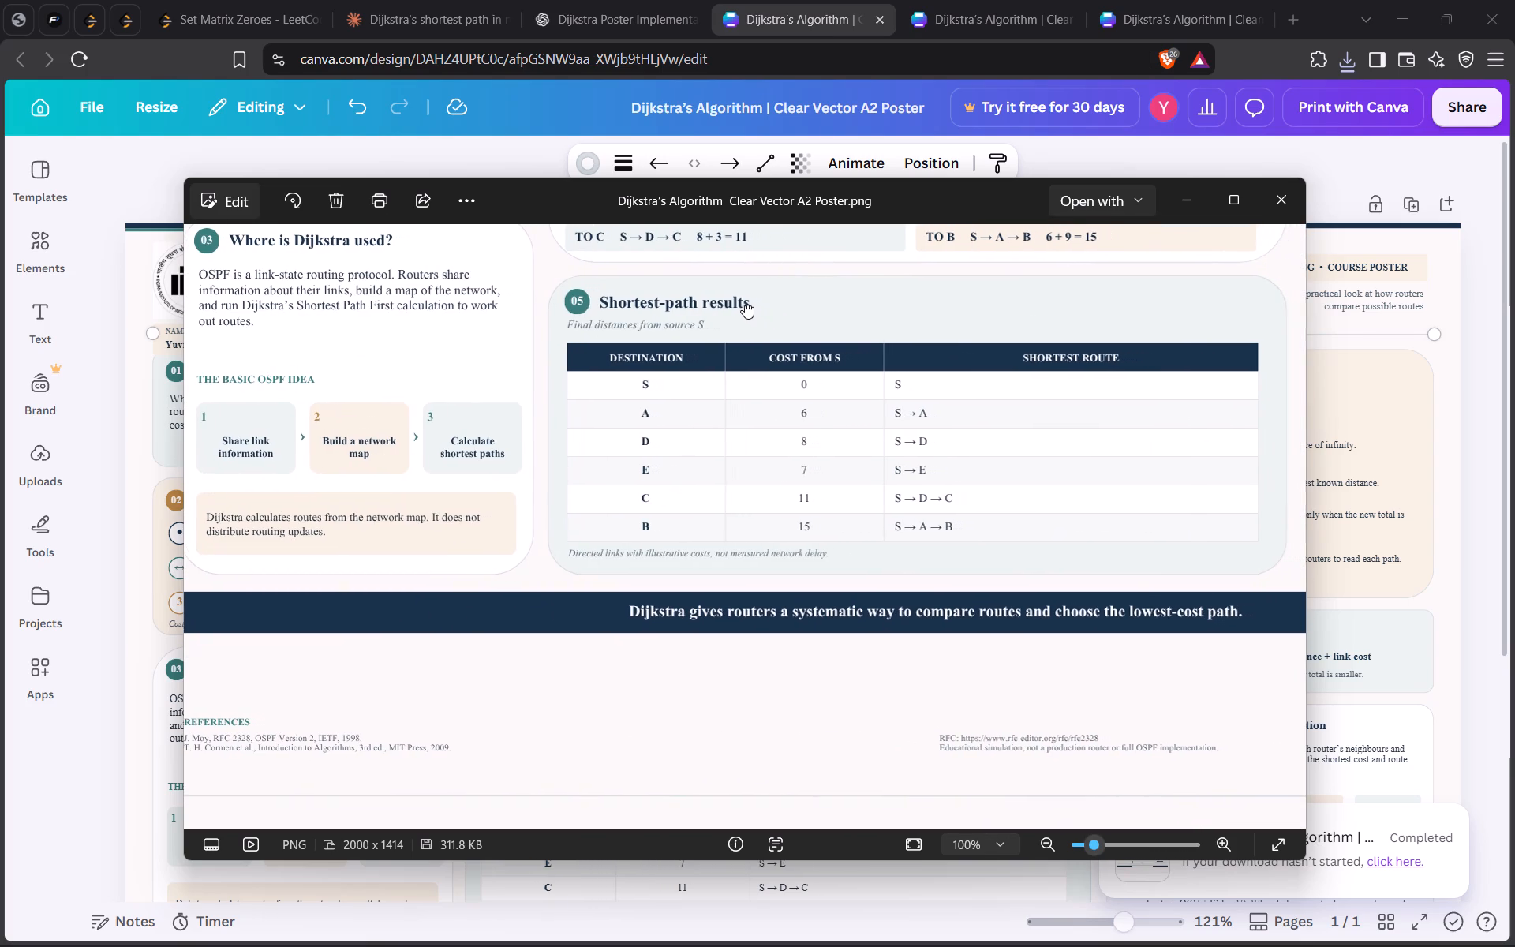
{"action": "left_click_drag", "start_coordinate": [745, 305], "coordinate": [694, 279]}
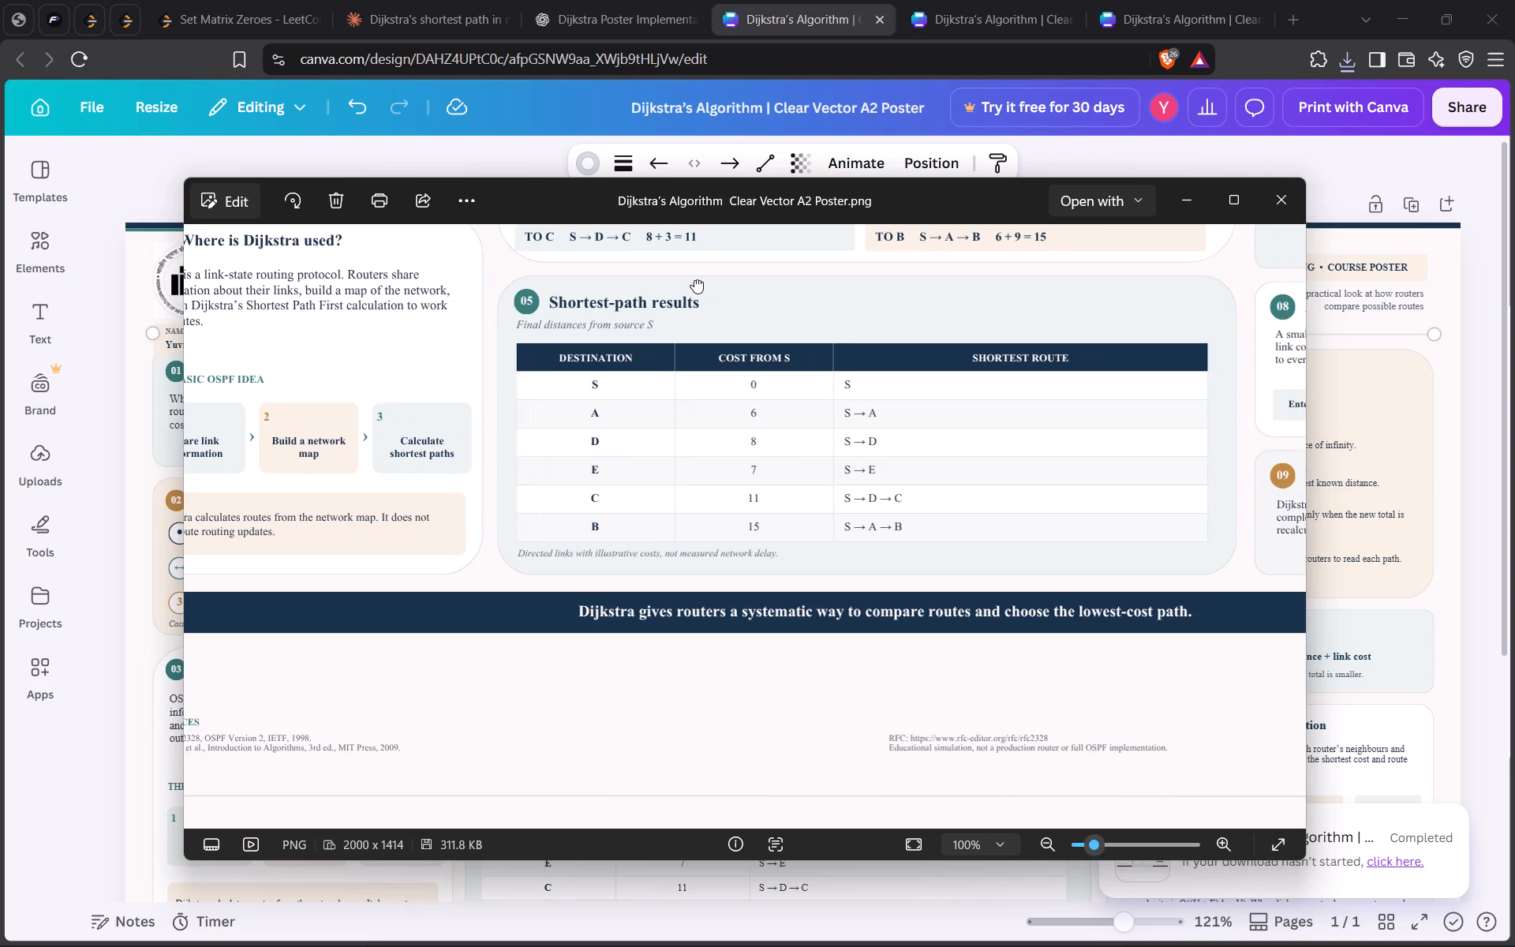
{"action": "left_click_drag", "start_coordinate": [694, 279], "coordinate": [701, 335]}
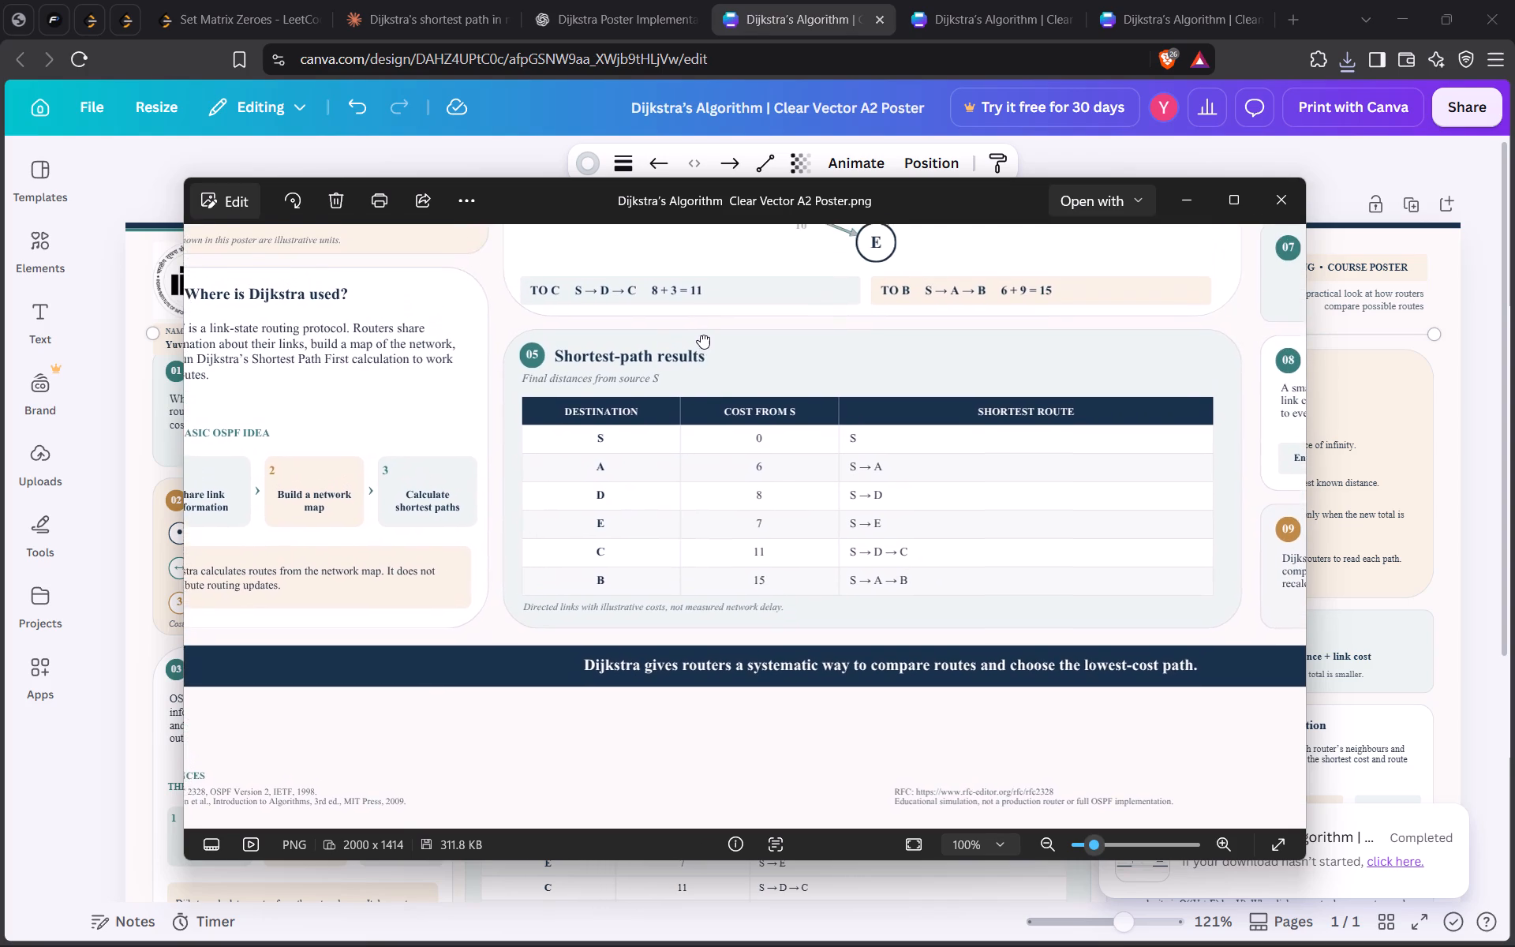
{"action": "left_click_drag", "start_coordinate": [701, 335], "coordinate": [687, 421]}
{"action": "scroll", "coordinate": [687, 421], "scroll_direction": "down", "scroll_amount": 2}
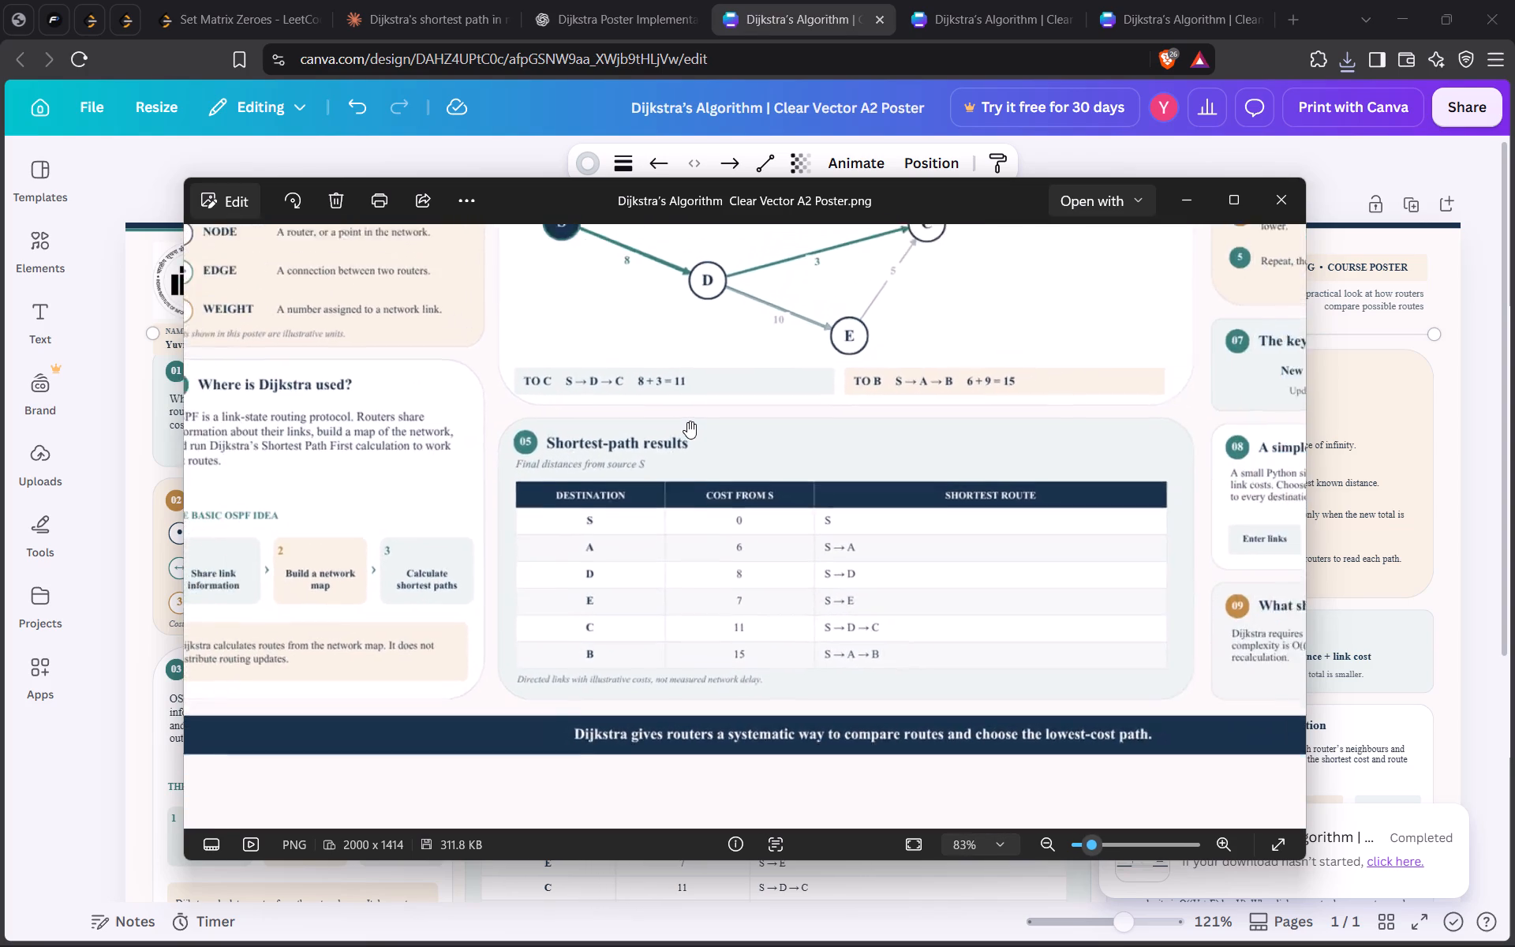
{"action": "scroll", "coordinate": [687, 421], "scroll_direction": "down", "scroll_amount": 1}
{"action": "left_click", "coordinate": [1295, 193]}
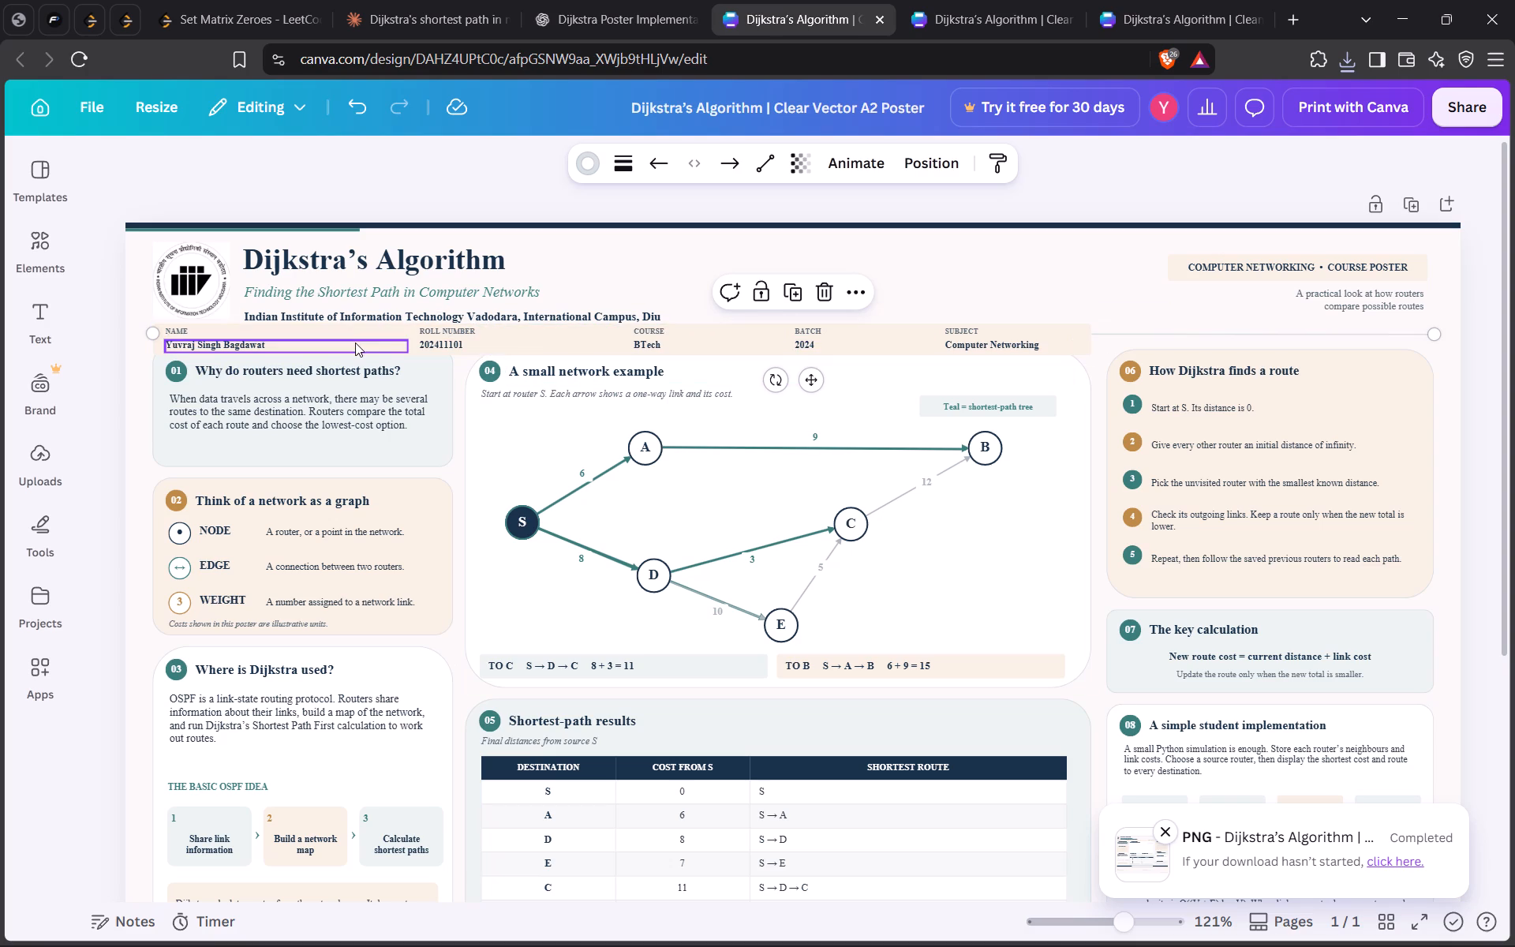
Trim the cream strip's bottom and top edges slightly so it fits more tightly around the student details row.
{"action": "left_click", "coordinate": [417, 342]}
{"action": "left_click", "coordinate": [625, 360]}
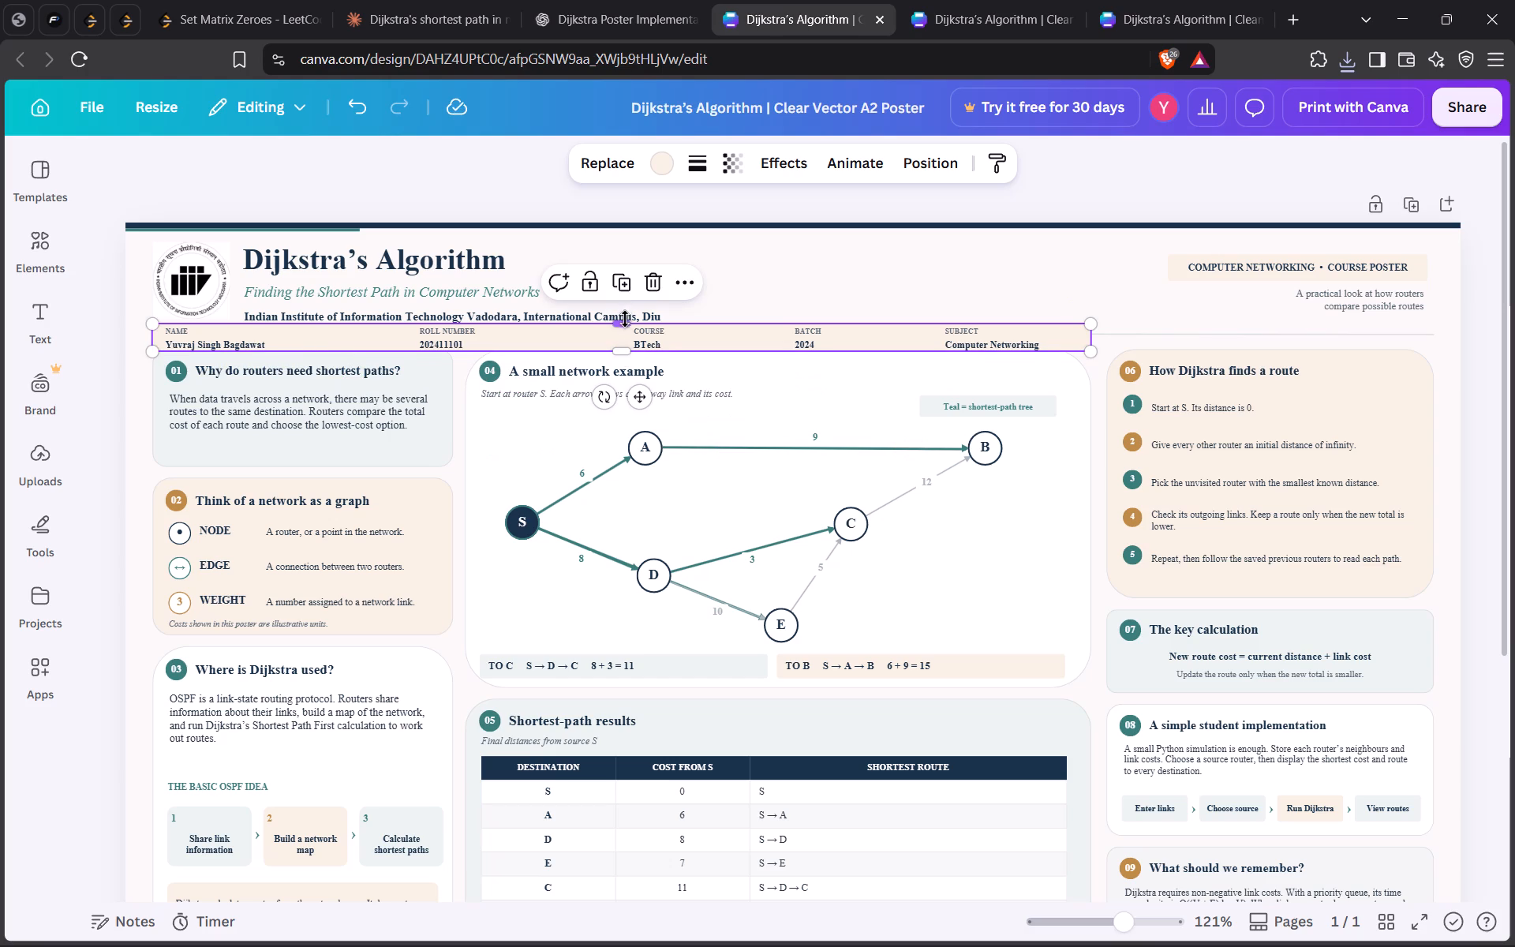
{"action": "left_click", "coordinate": [624, 324]}
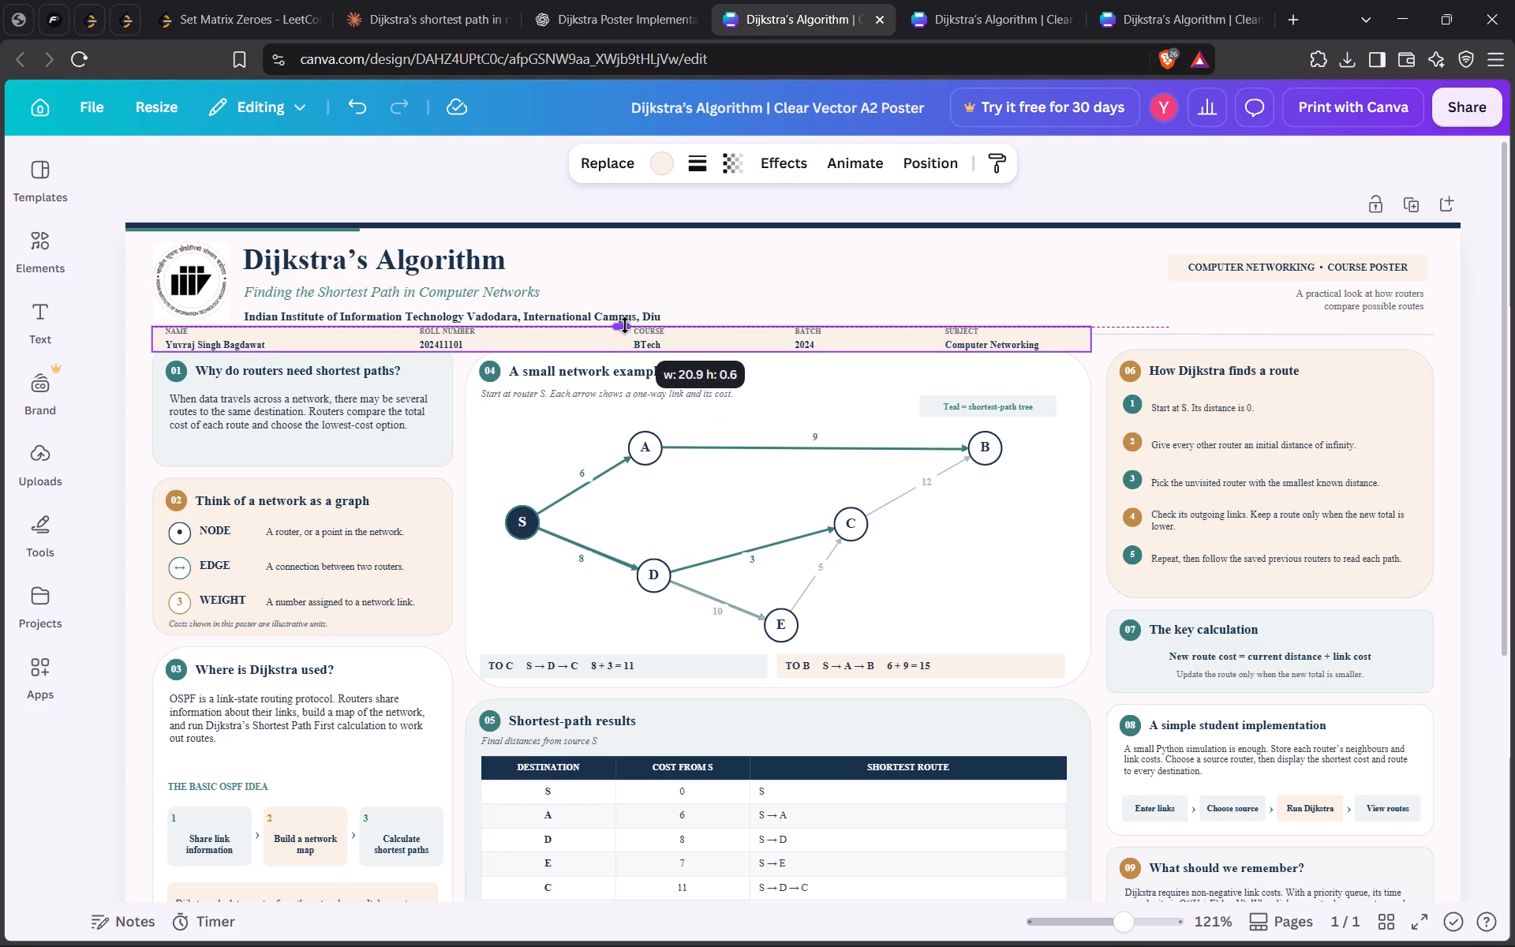
{"action": "left_click", "coordinate": [1126, 160]}
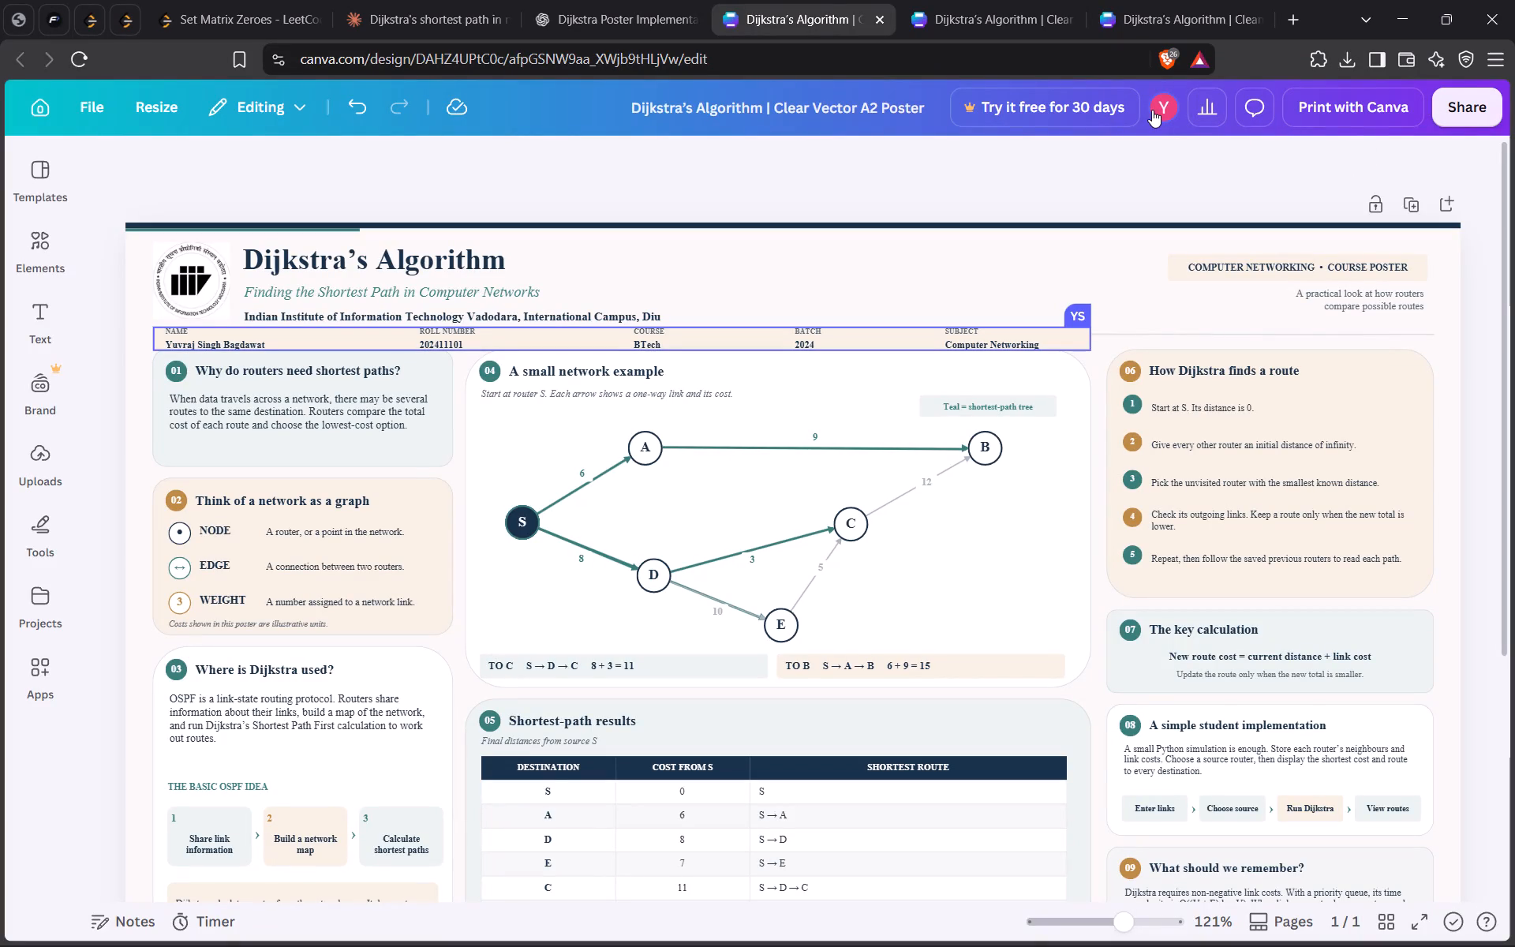
Download the poster again as a high-quality PNG at size 1 into Downloads under the suggested name, deleting the previously downloaded copy.
{"action": "left_click", "coordinate": [80, 113]}
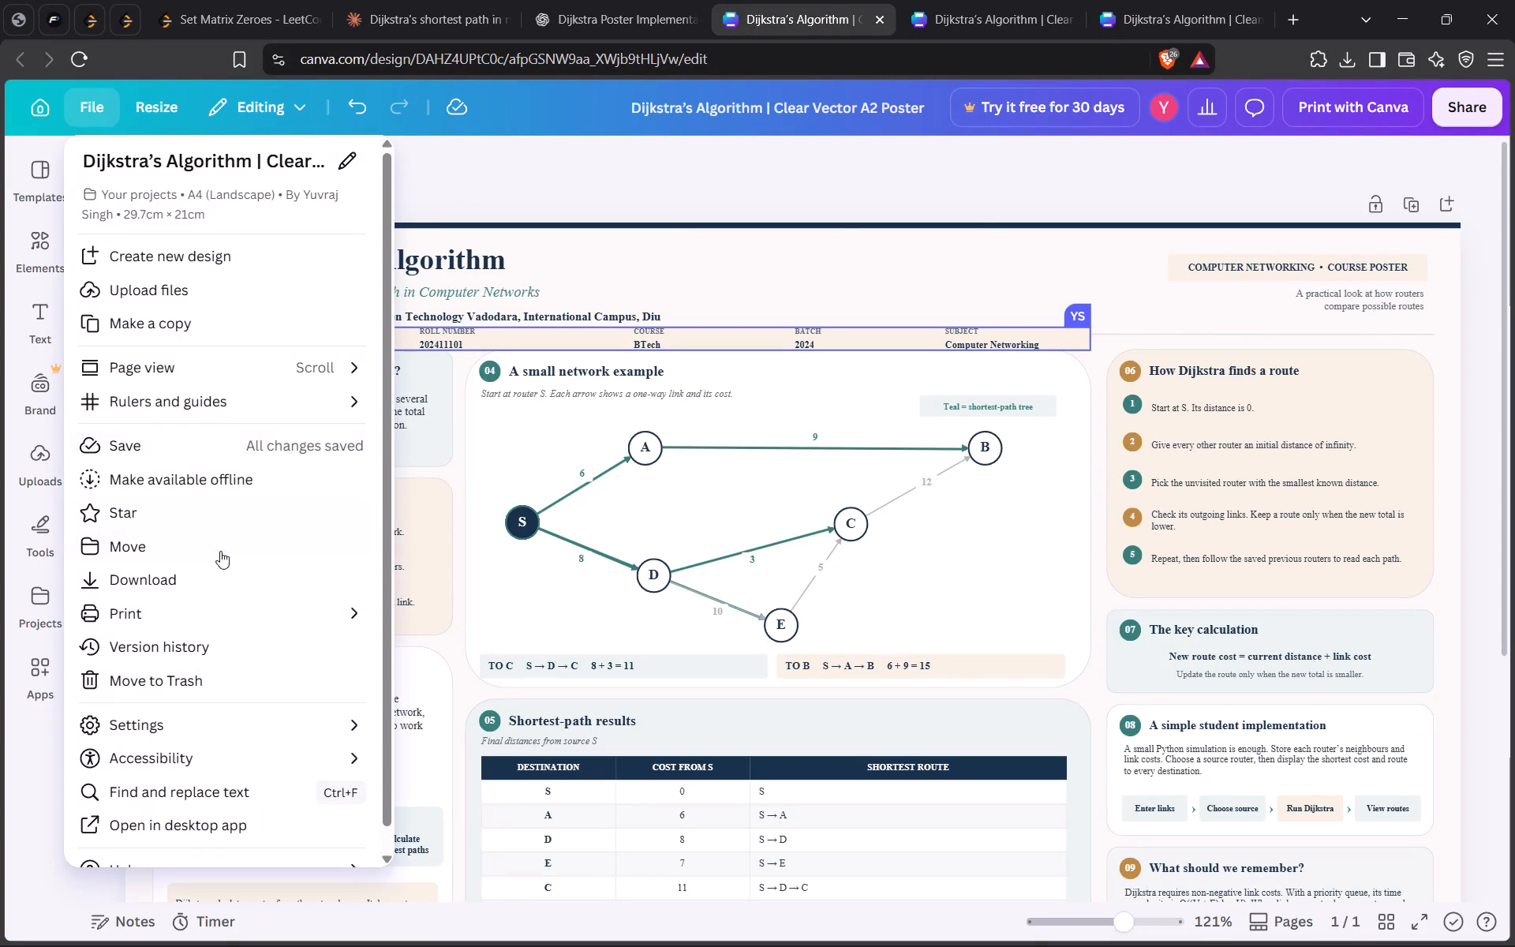
{"action": "left_click", "coordinate": [208, 574]}
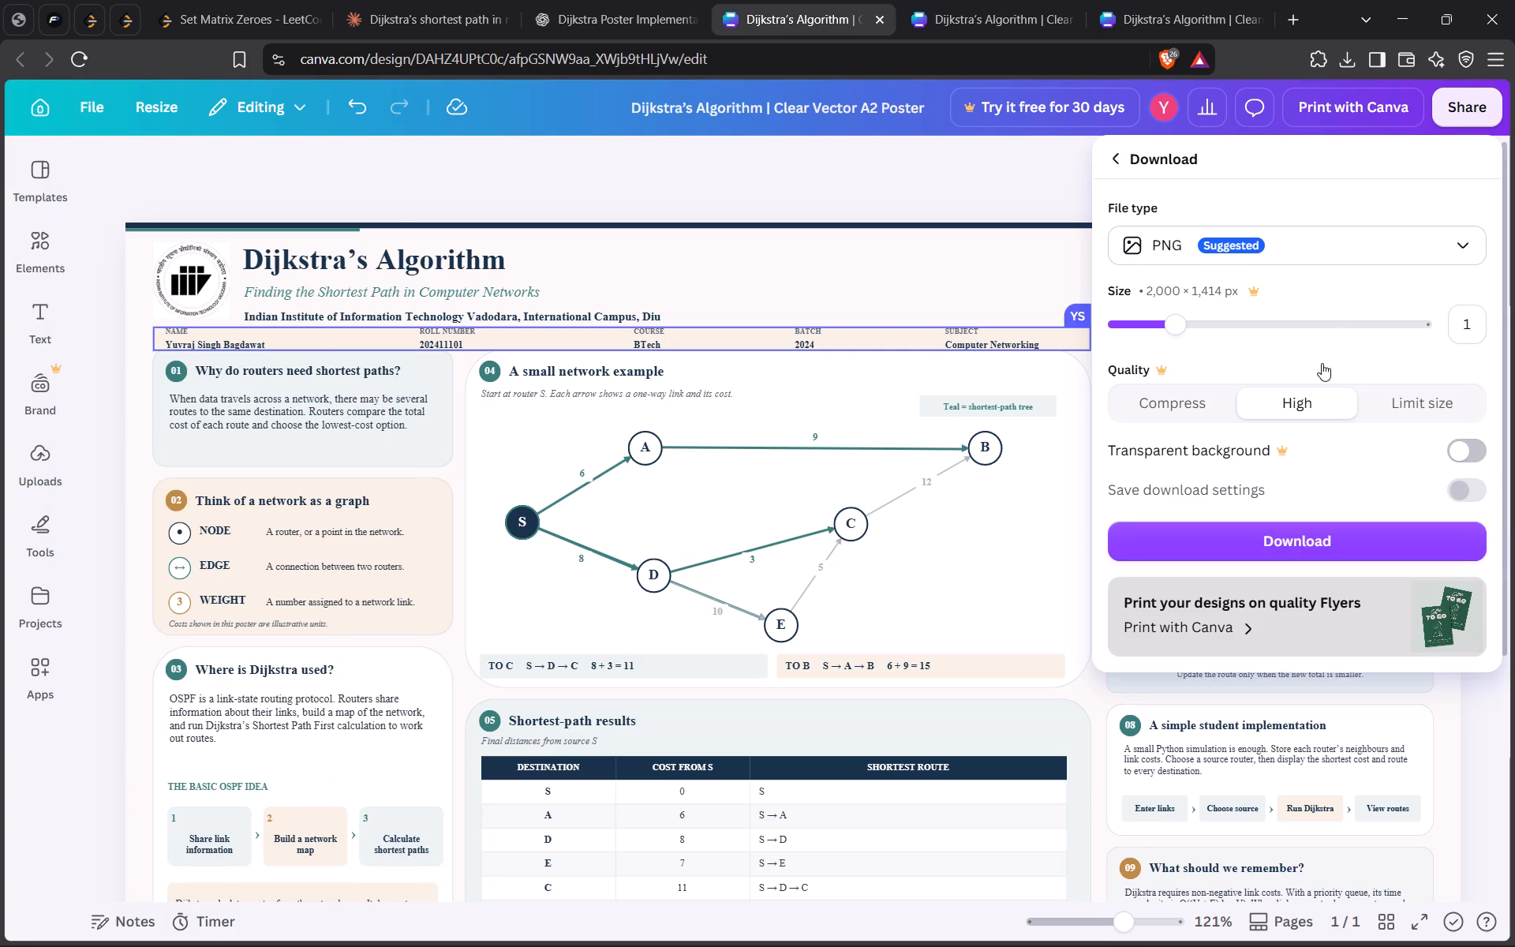
{"action": "left_click", "coordinate": [1328, 536]}
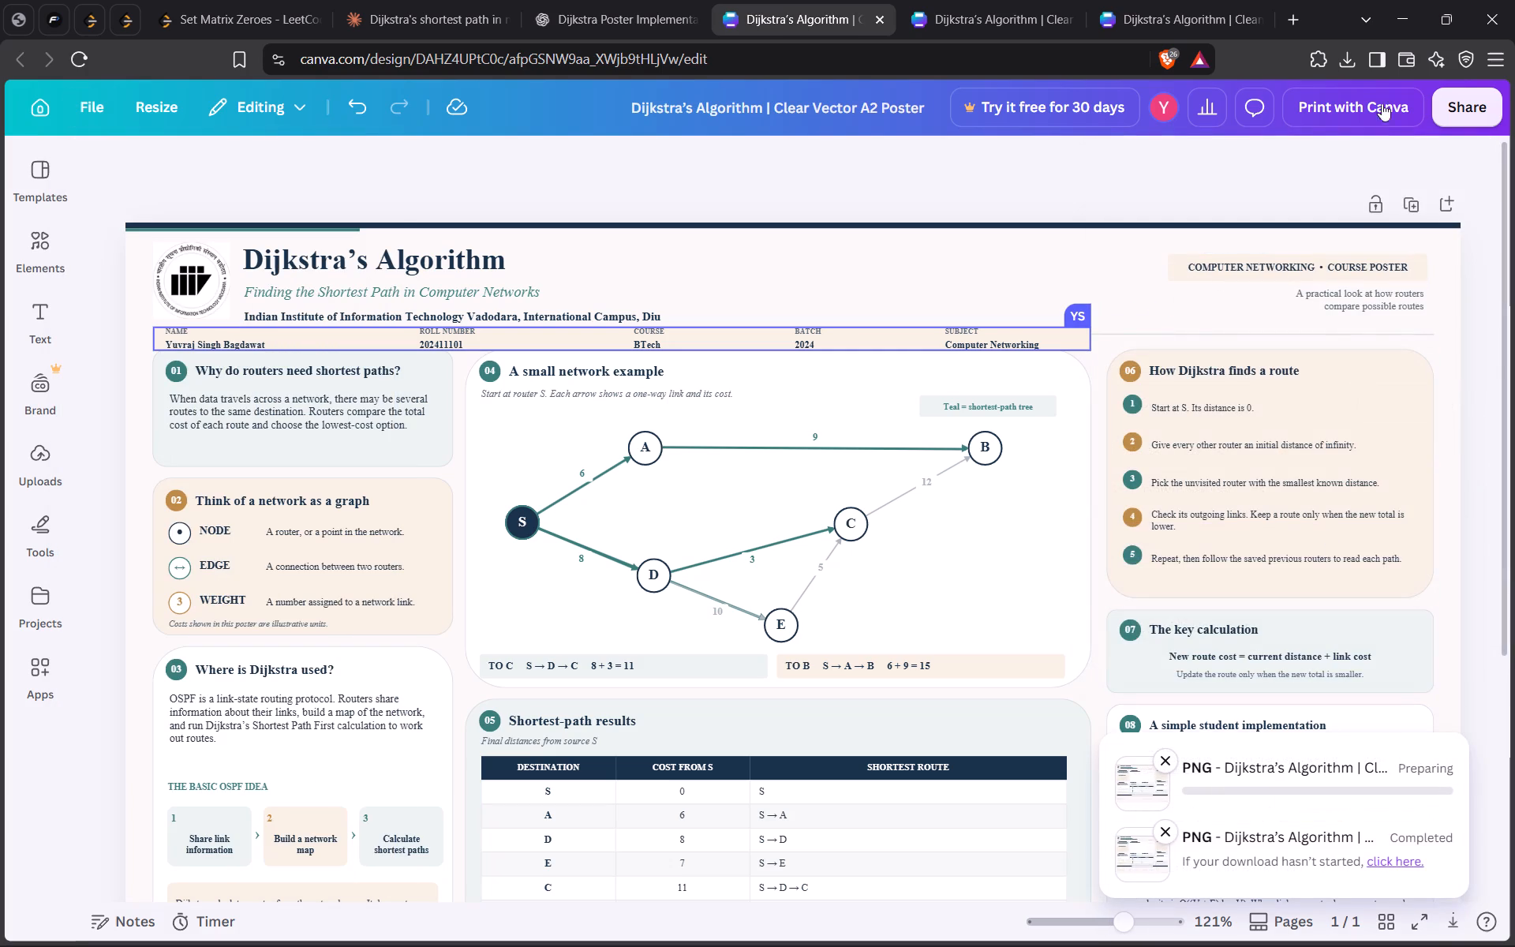
{"action": "left_click", "coordinate": [1349, 51]}
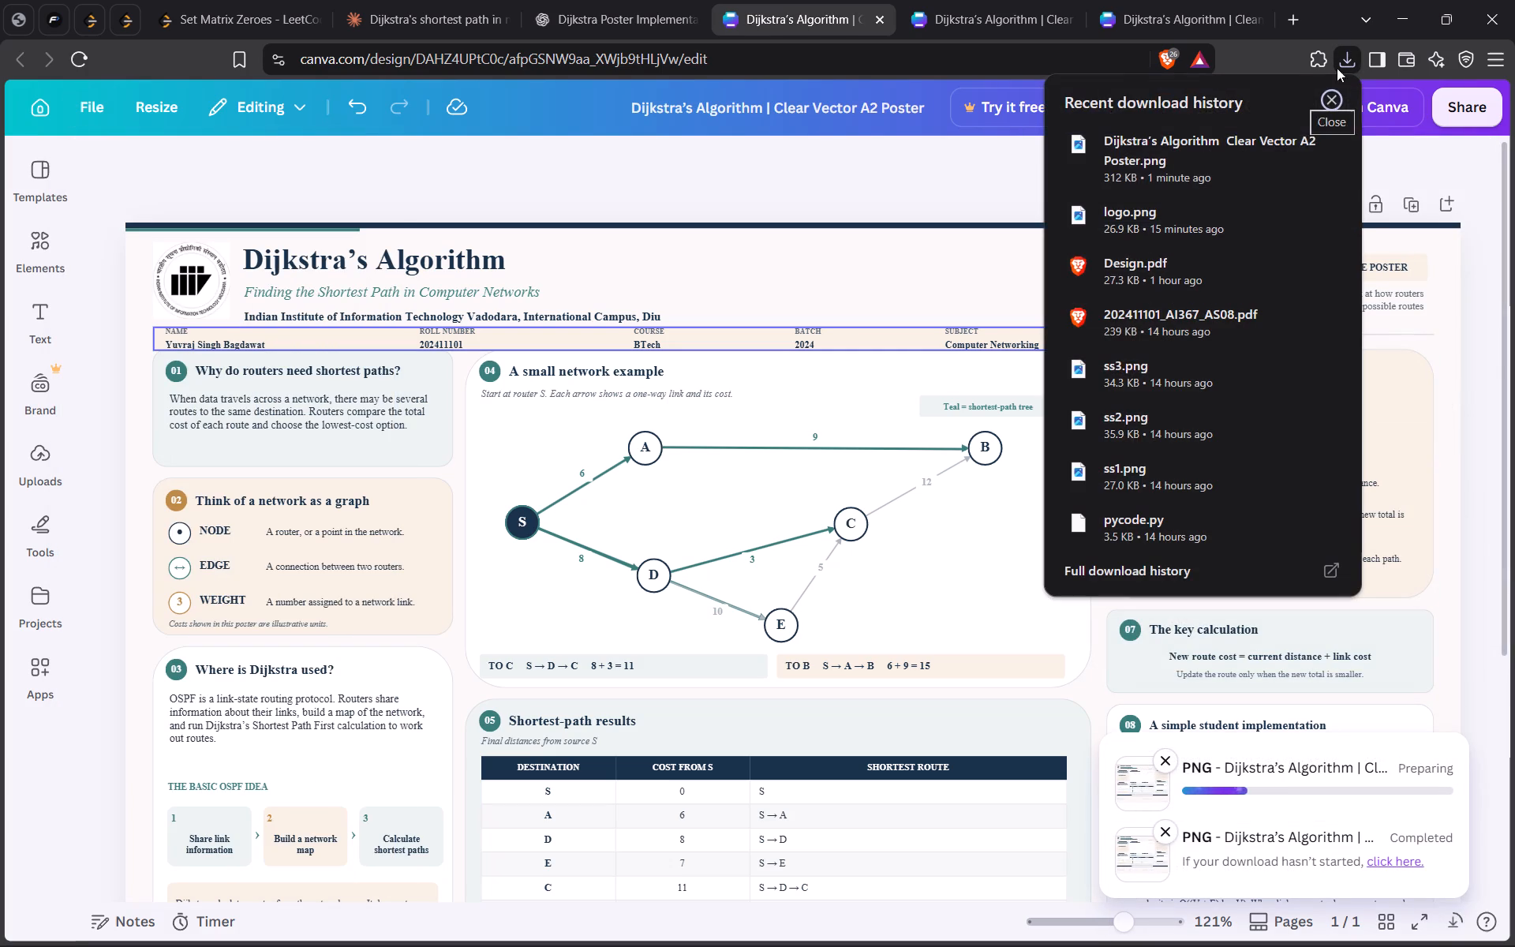
{"action": "left_click", "coordinate": [1327, 147]}
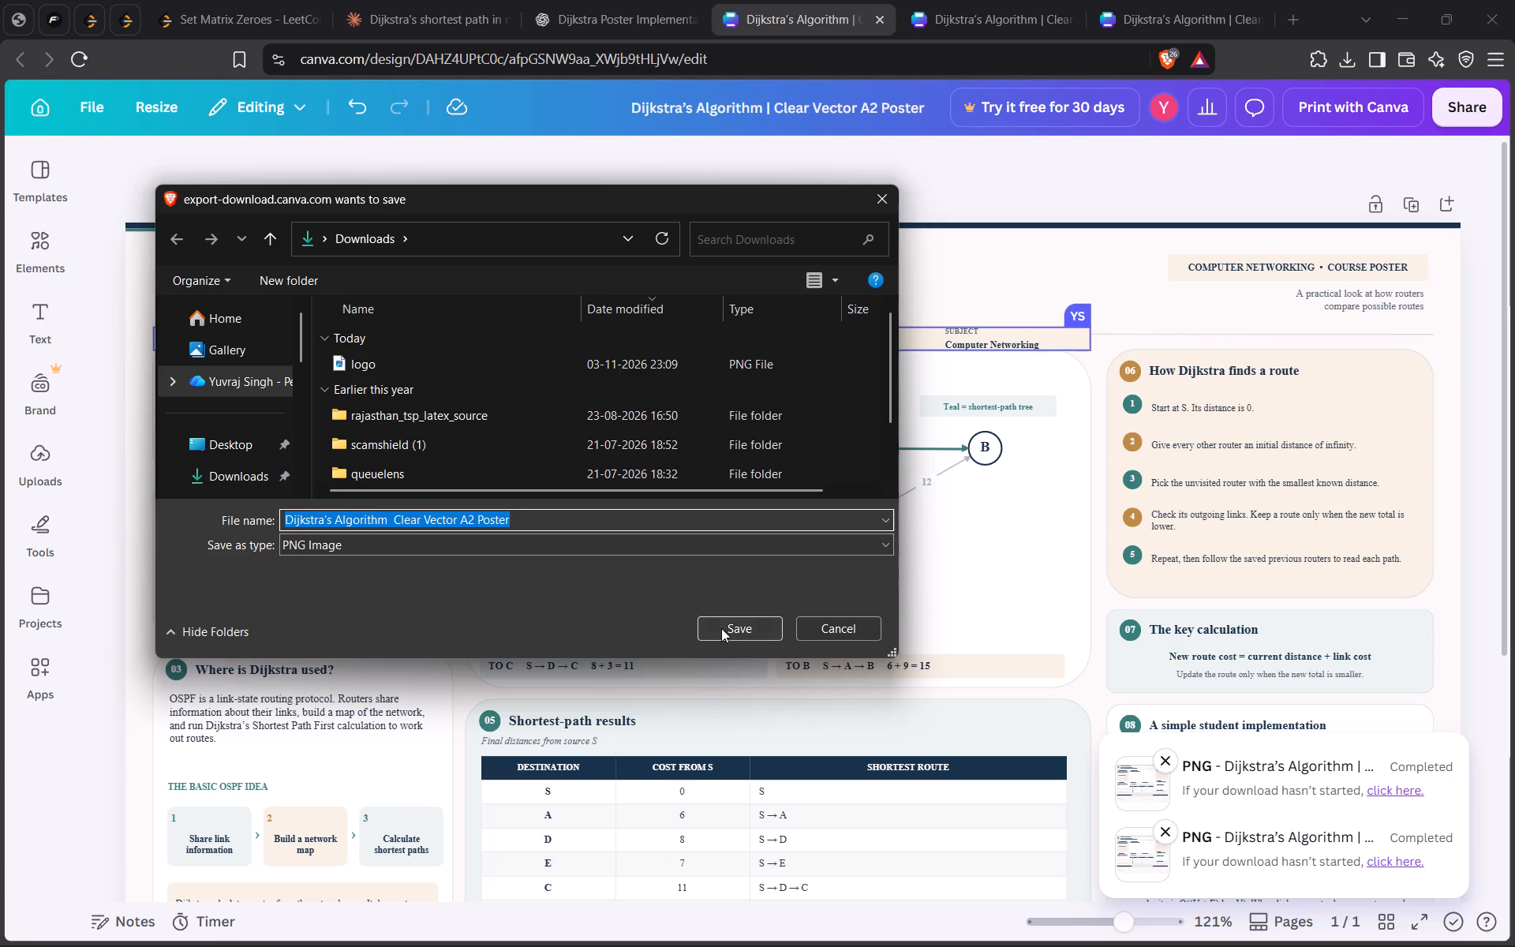
{"action": "left_click", "coordinate": [721, 628]}
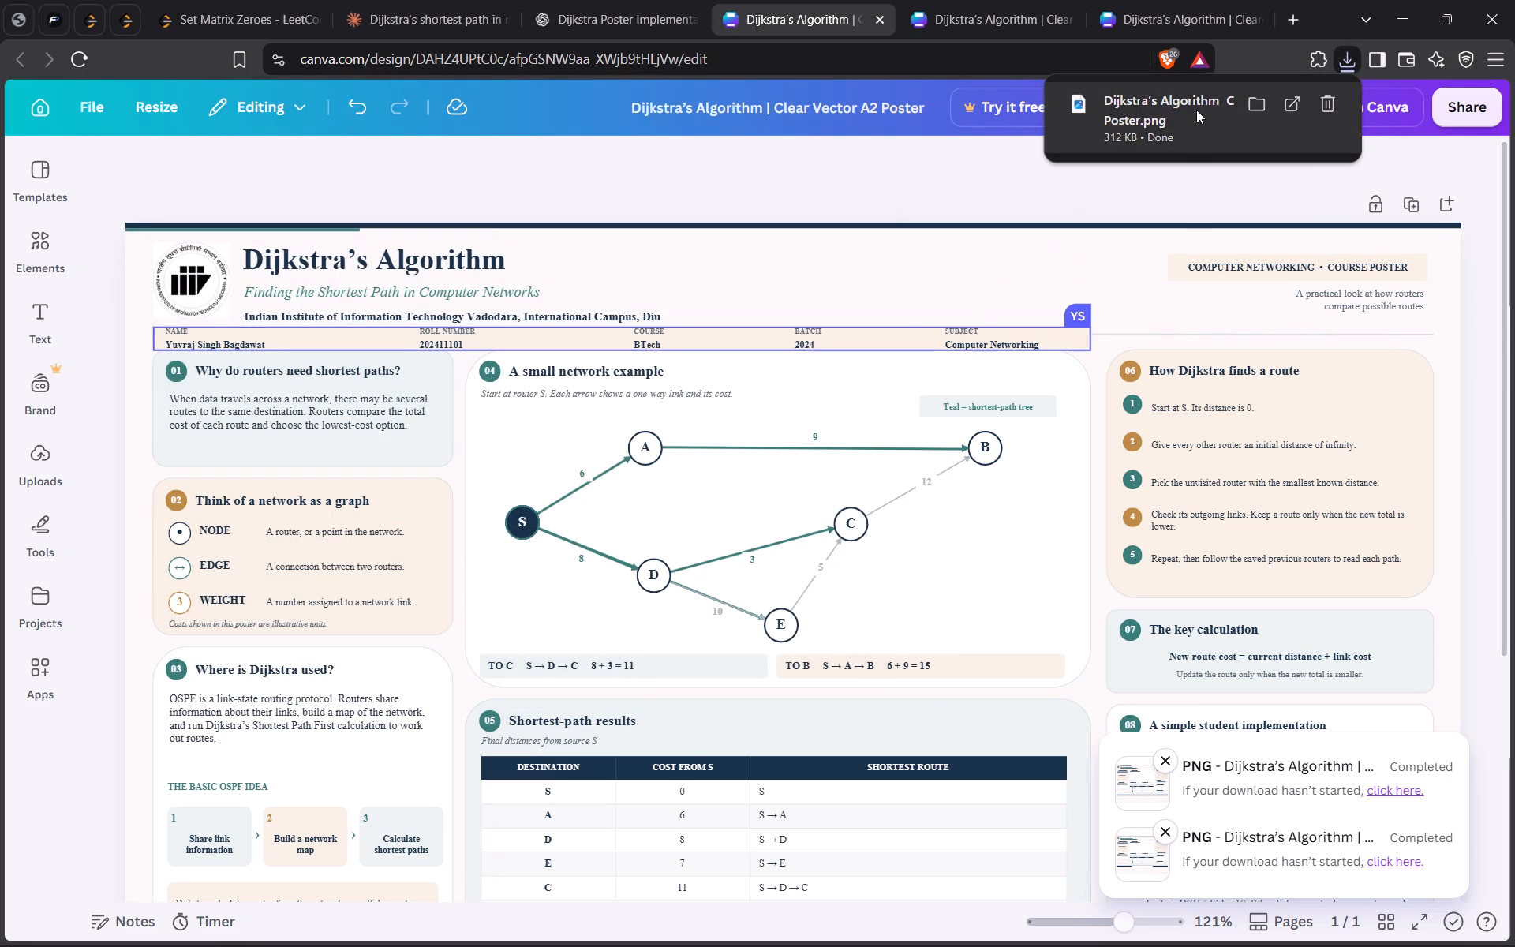
Examine the newly downloaded poster PNG up close, checking how the student details strip fits between the header and the content cards.
{"action": "left_click", "coordinate": [1196, 110]}
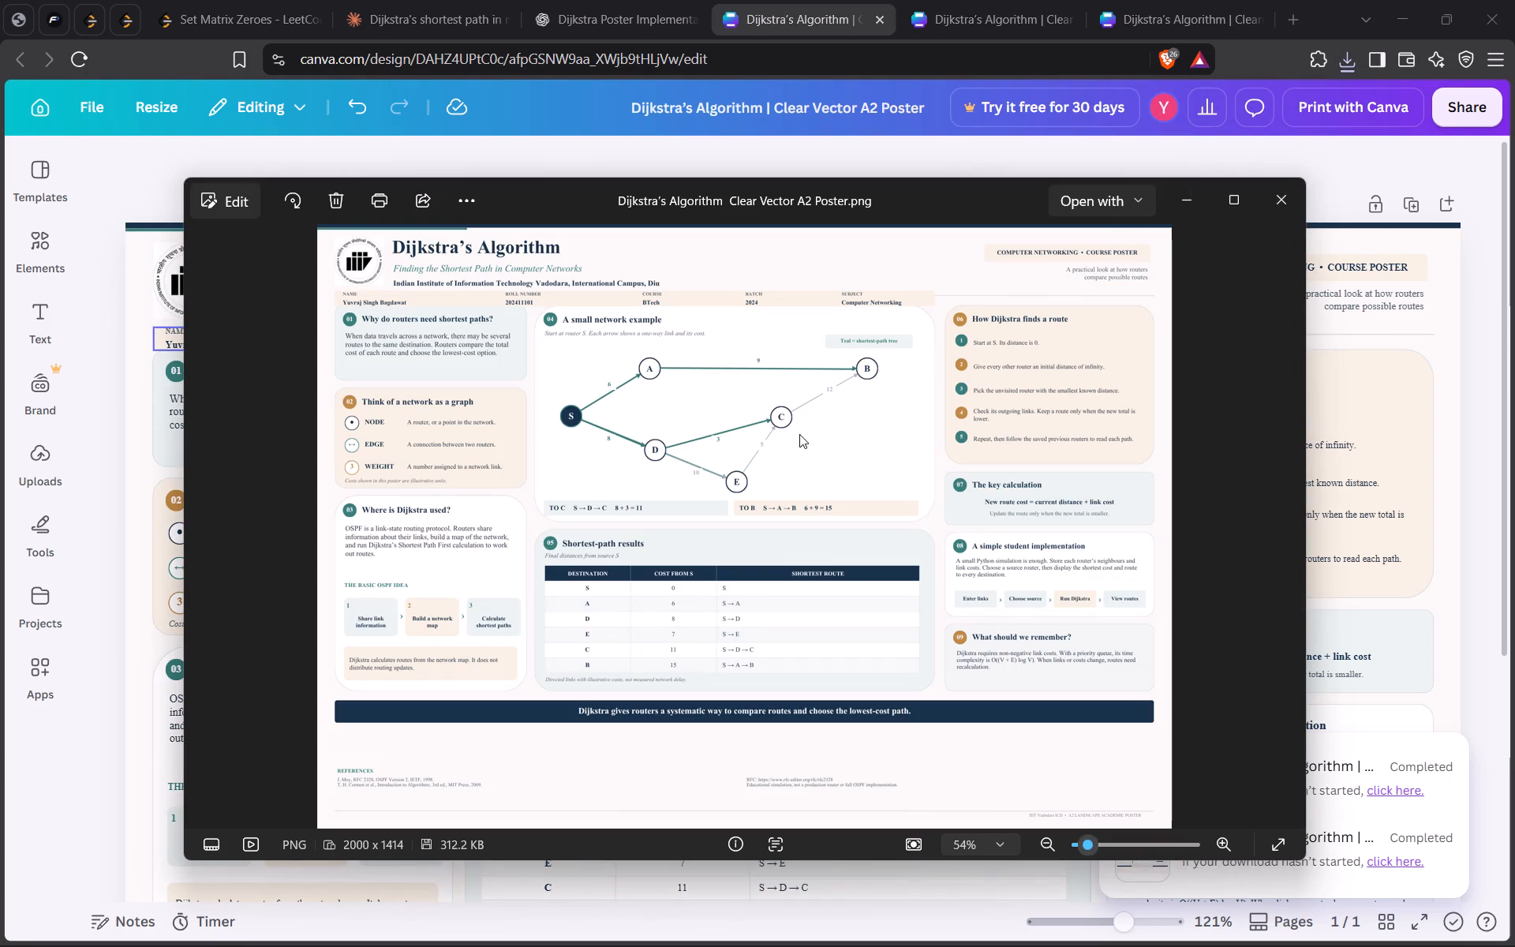
{"action": "scroll", "coordinate": [799, 434], "scroll_direction": "up", "scroll_amount": 8, "text": "ctrl"}
{"action": "scroll", "coordinate": [799, 434], "scroll_direction": "down", "scroll_amount": 3, "text": "ctrl"}
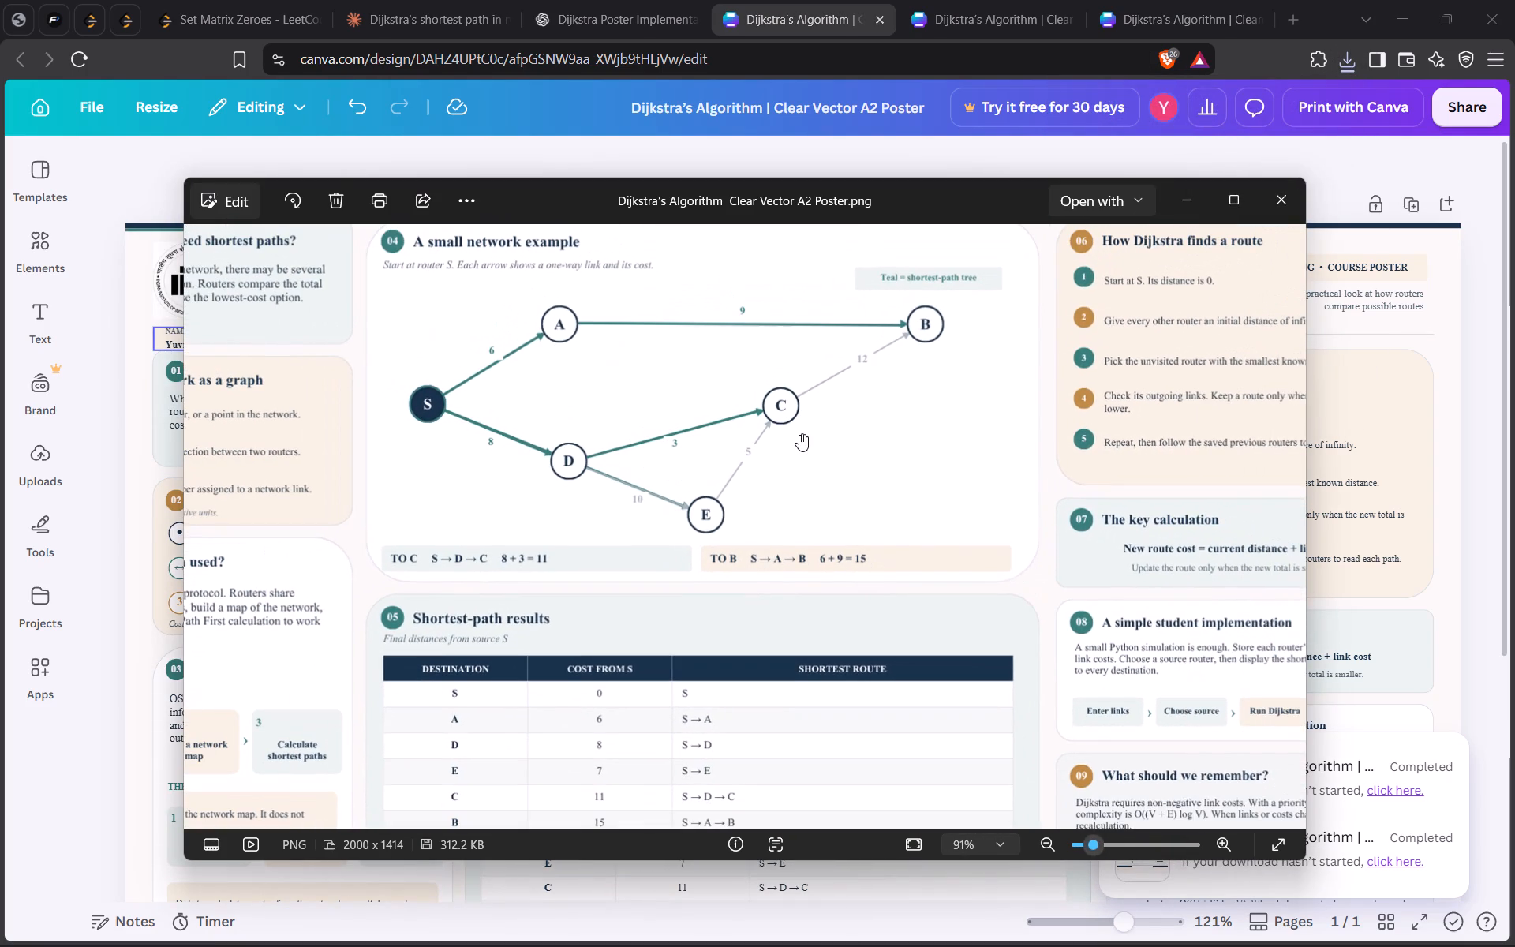
{"action": "scroll", "coordinate": [799, 434], "scroll_direction": "down", "scroll_amount": 1}
{"action": "left_click_drag", "start_coordinate": [489, 412], "coordinate": [537, 588]}
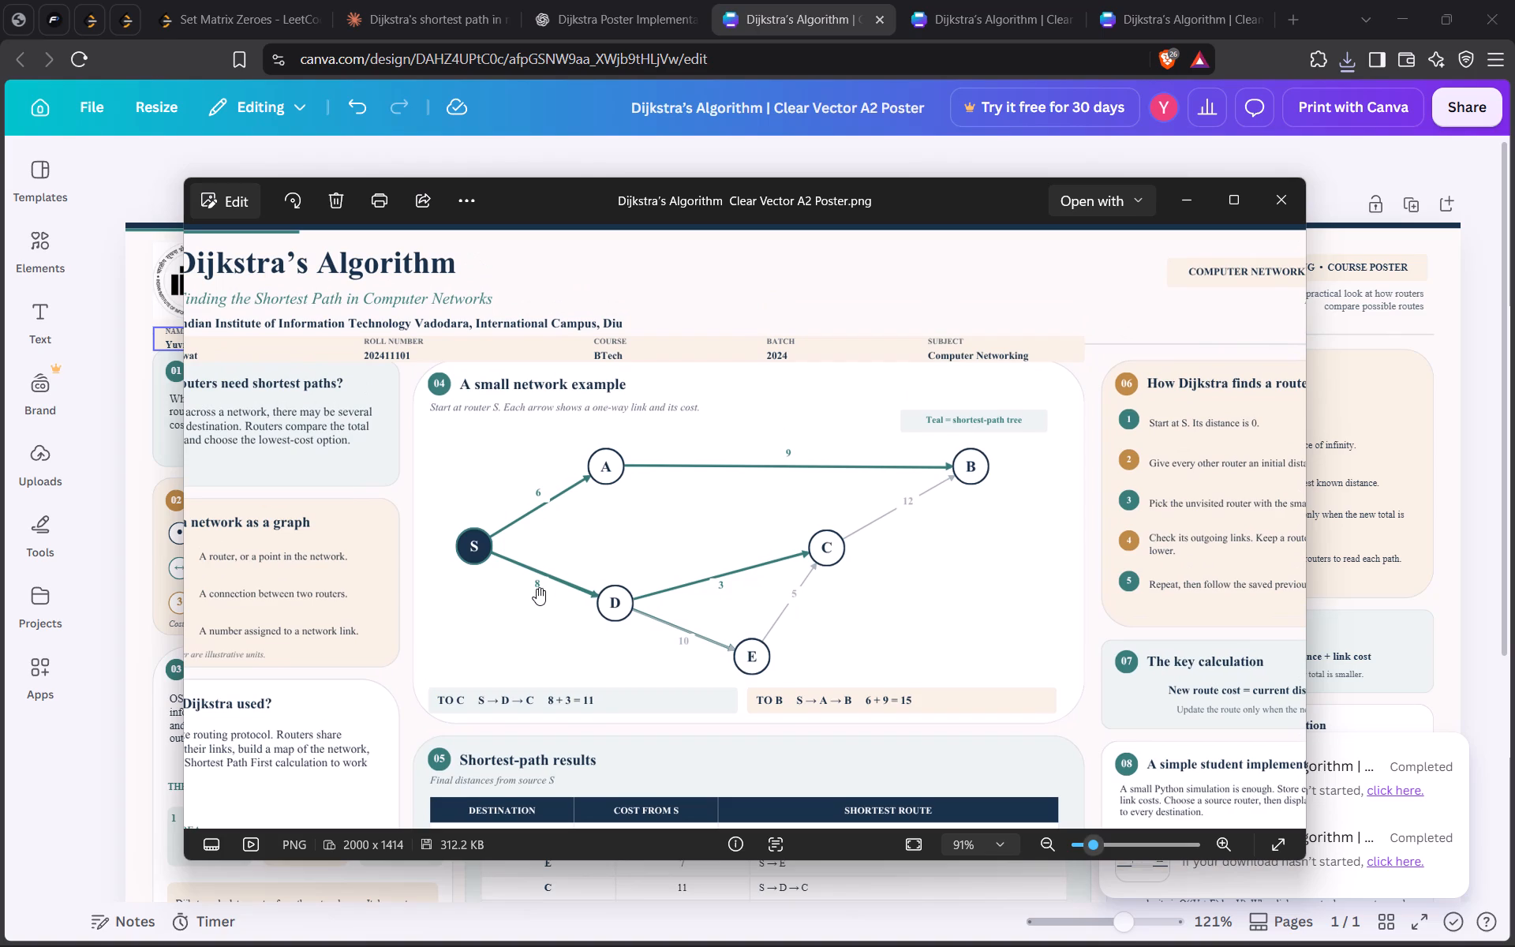
{"action": "left_click_drag", "start_coordinate": [713, 530], "coordinate": [936, 532]}
{"action": "left_click", "coordinate": [1288, 202]}
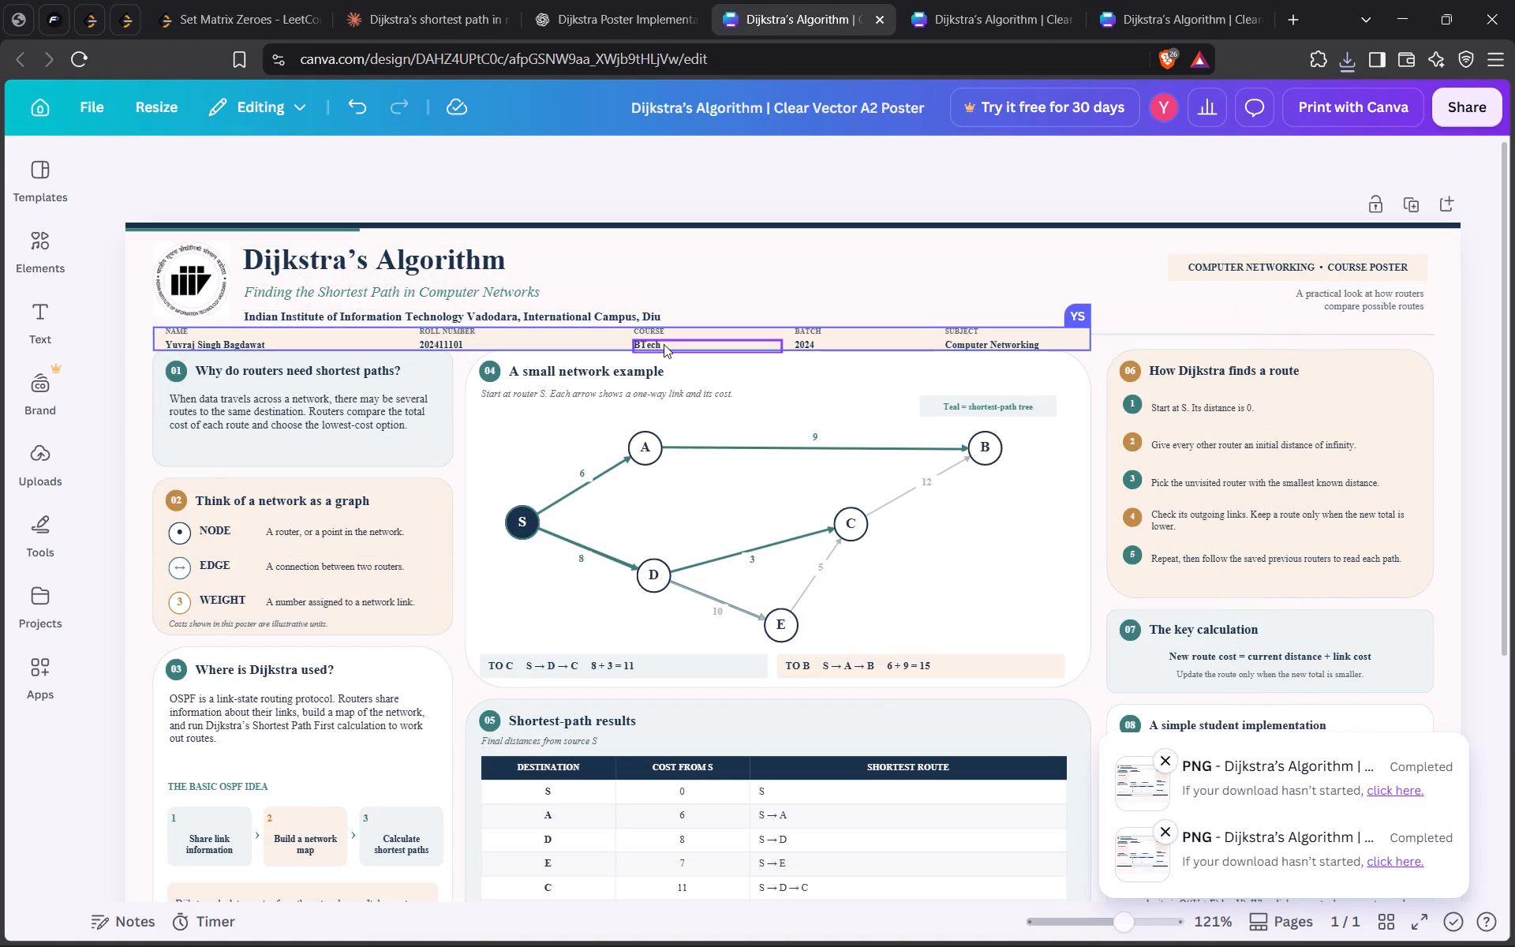
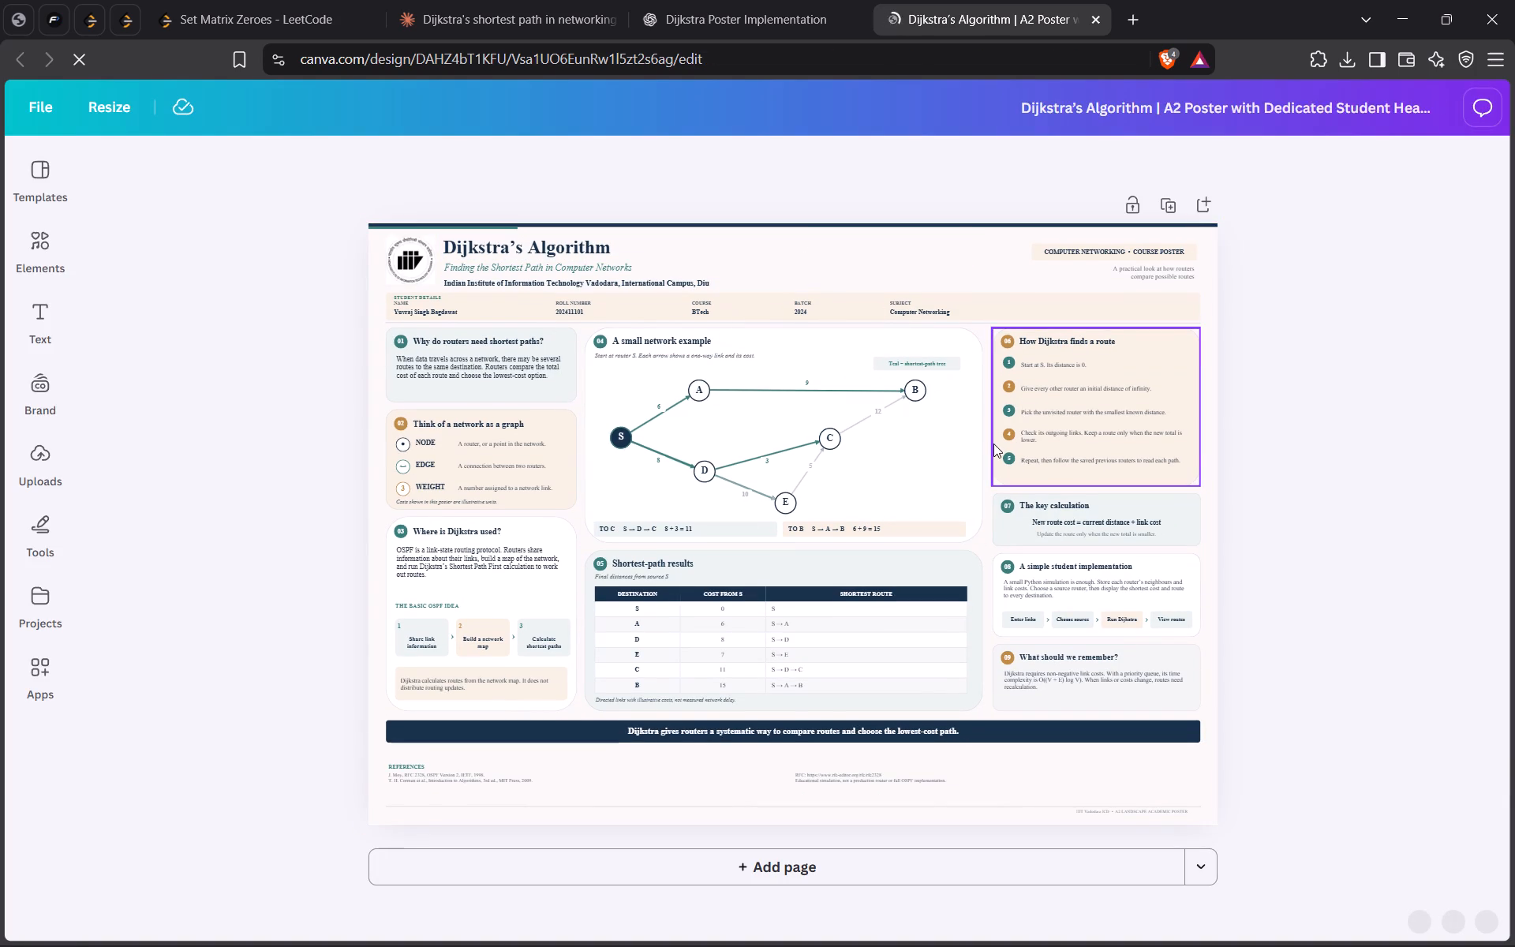
Examine the new poster version up close, checking the student details band, its spacing and the content cards.
{"action": "scroll", "coordinate": [993, 444], "scroll_direction": "up", "scroll_amount": 1}
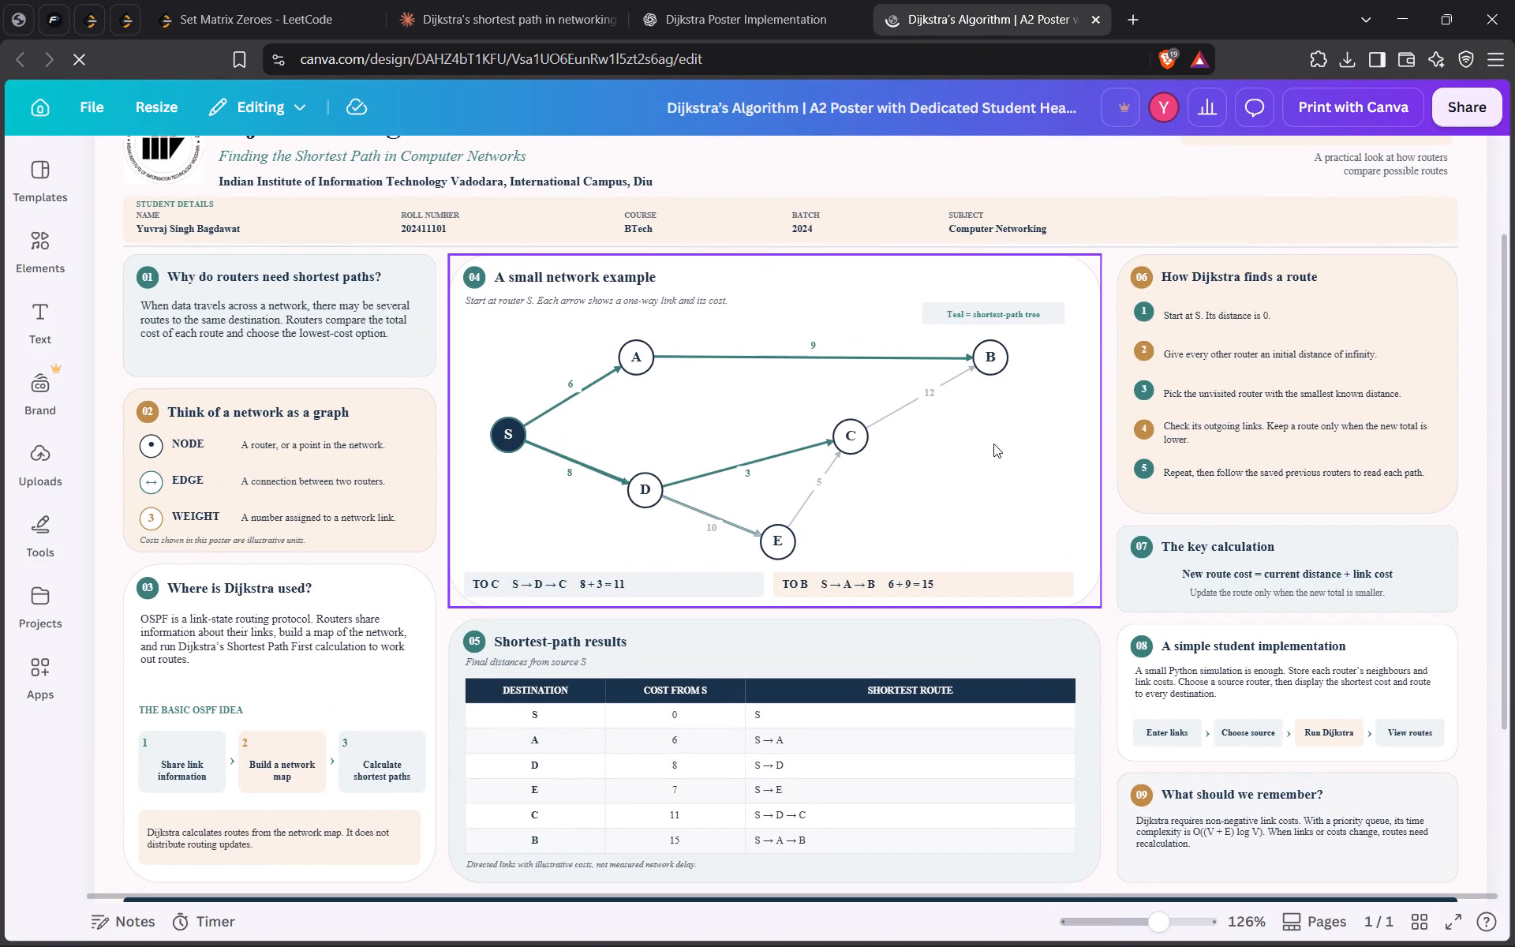
{"action": "scroll", "coordinate": [993, 444], "scroll_direction": "up", "scroll_amount": 1}
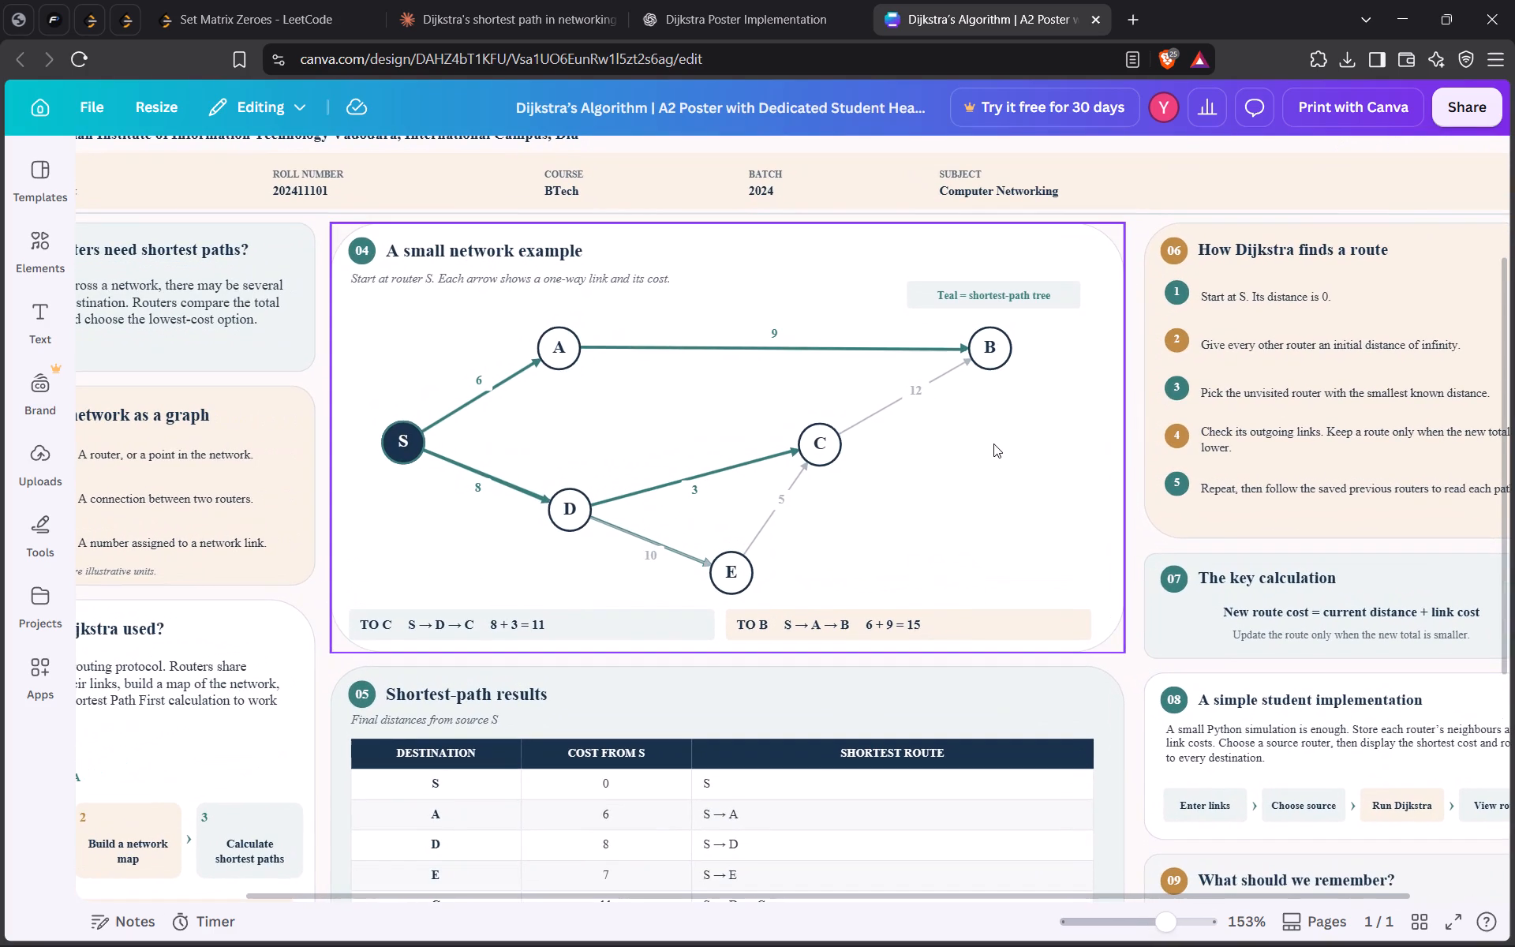
{"action": "scroll", "coordinate": [993, 444], "scroll_direction": "down", "scroll_amount": 1}
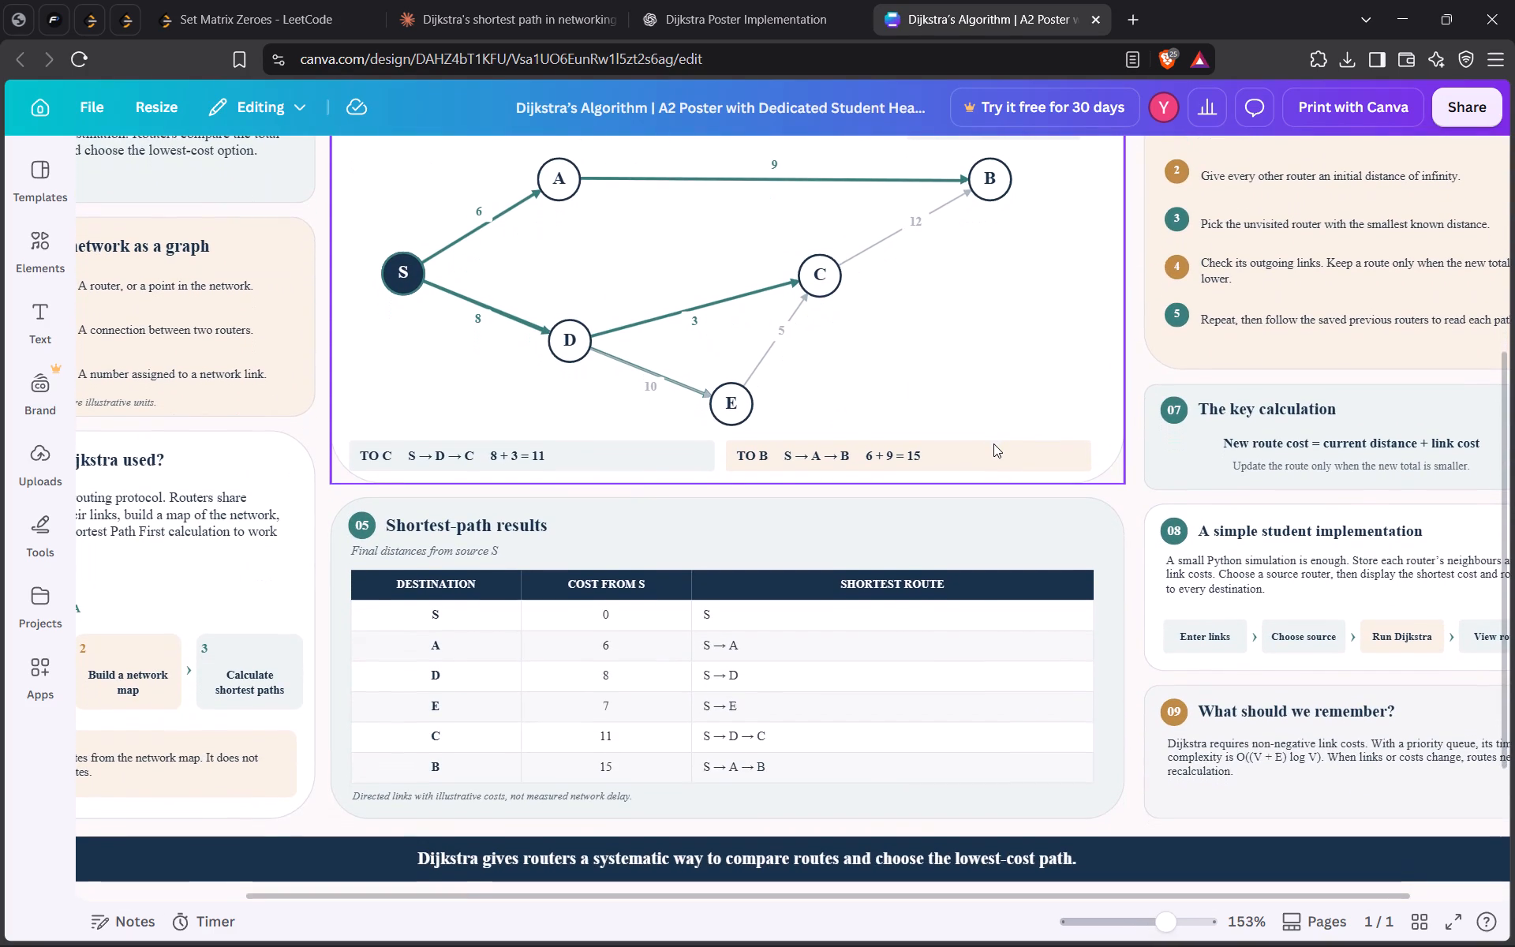
{"action": "scroll", "coordinate": [993, 444], "scroll_direction": "down", "scroll_amount": 1}
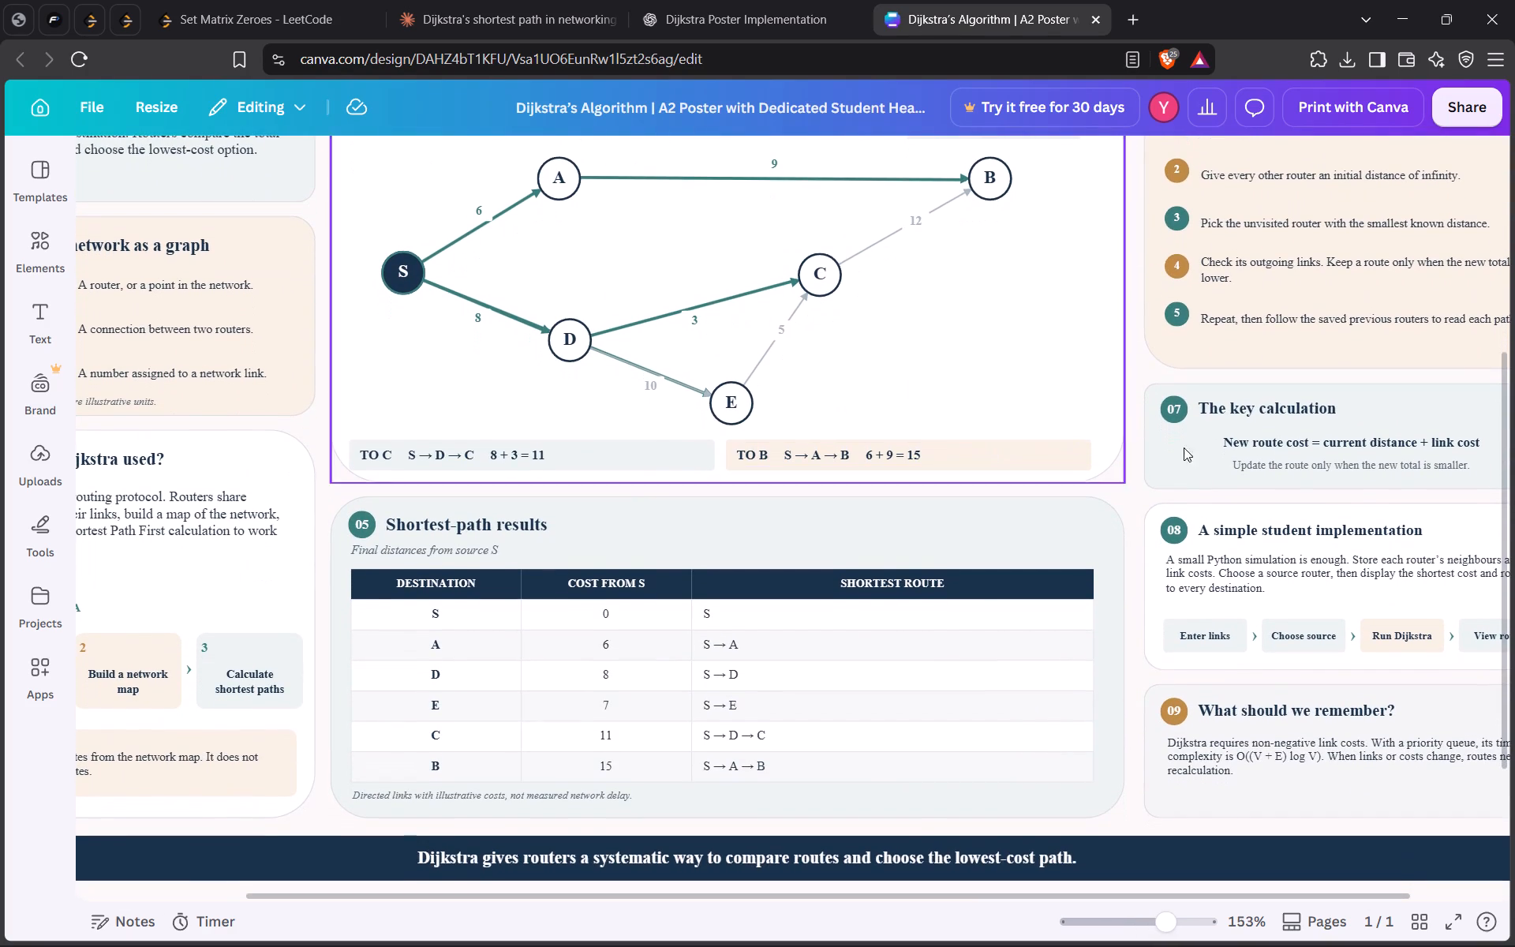
{"action": "scroll", "coordinate": [1277, 451], "scroll_direction": "left", "scroll_amount": 3}
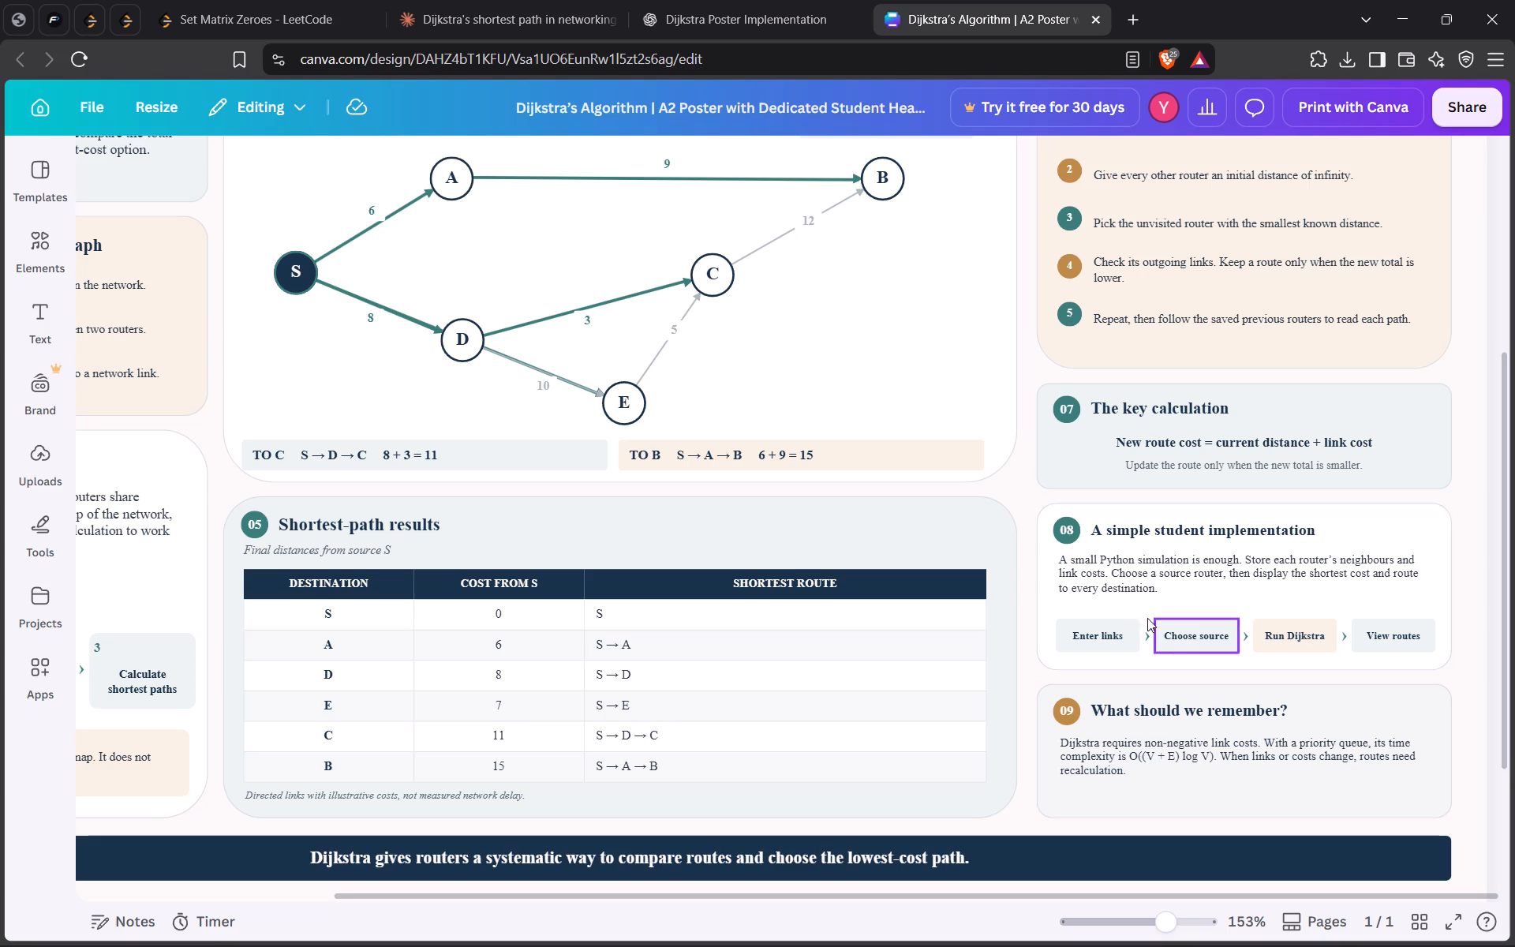
{"action": "scroll", "coordinate": [1133, 450], "scroll_direction": "up", "scroll_amount": 1}
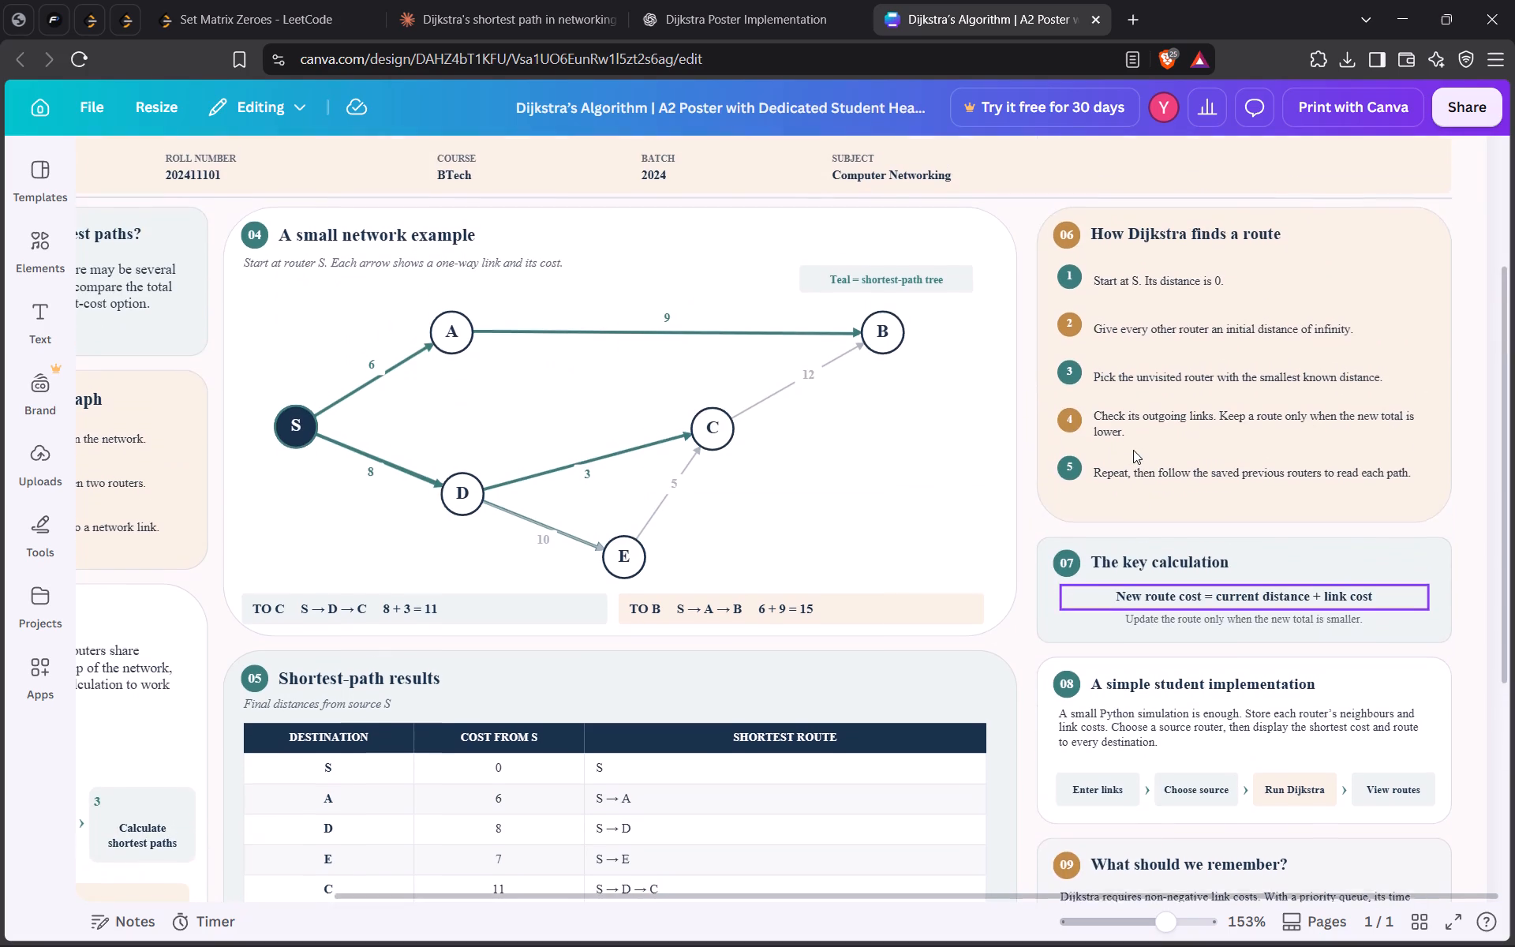
{"action": "scroll", "coordinate": [1133, 450], "scroll_direction": "up", "scroll_amount": 3}
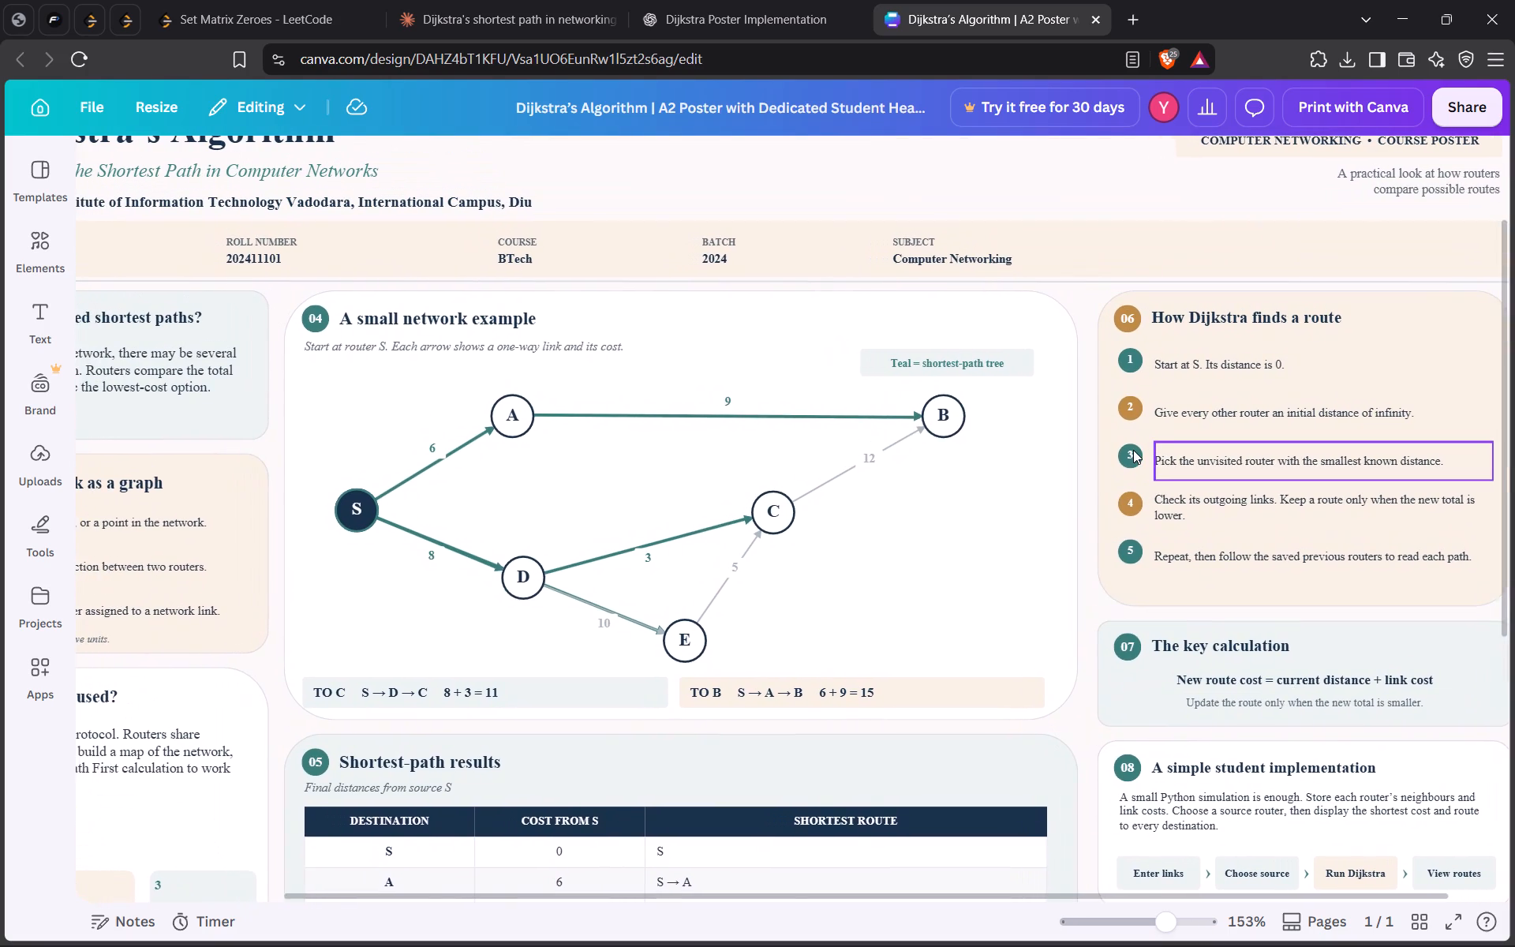
{"action": "scroll", "coordinate": [1133, 450], "scroll_direction": "up", "scroll_amount": 4}
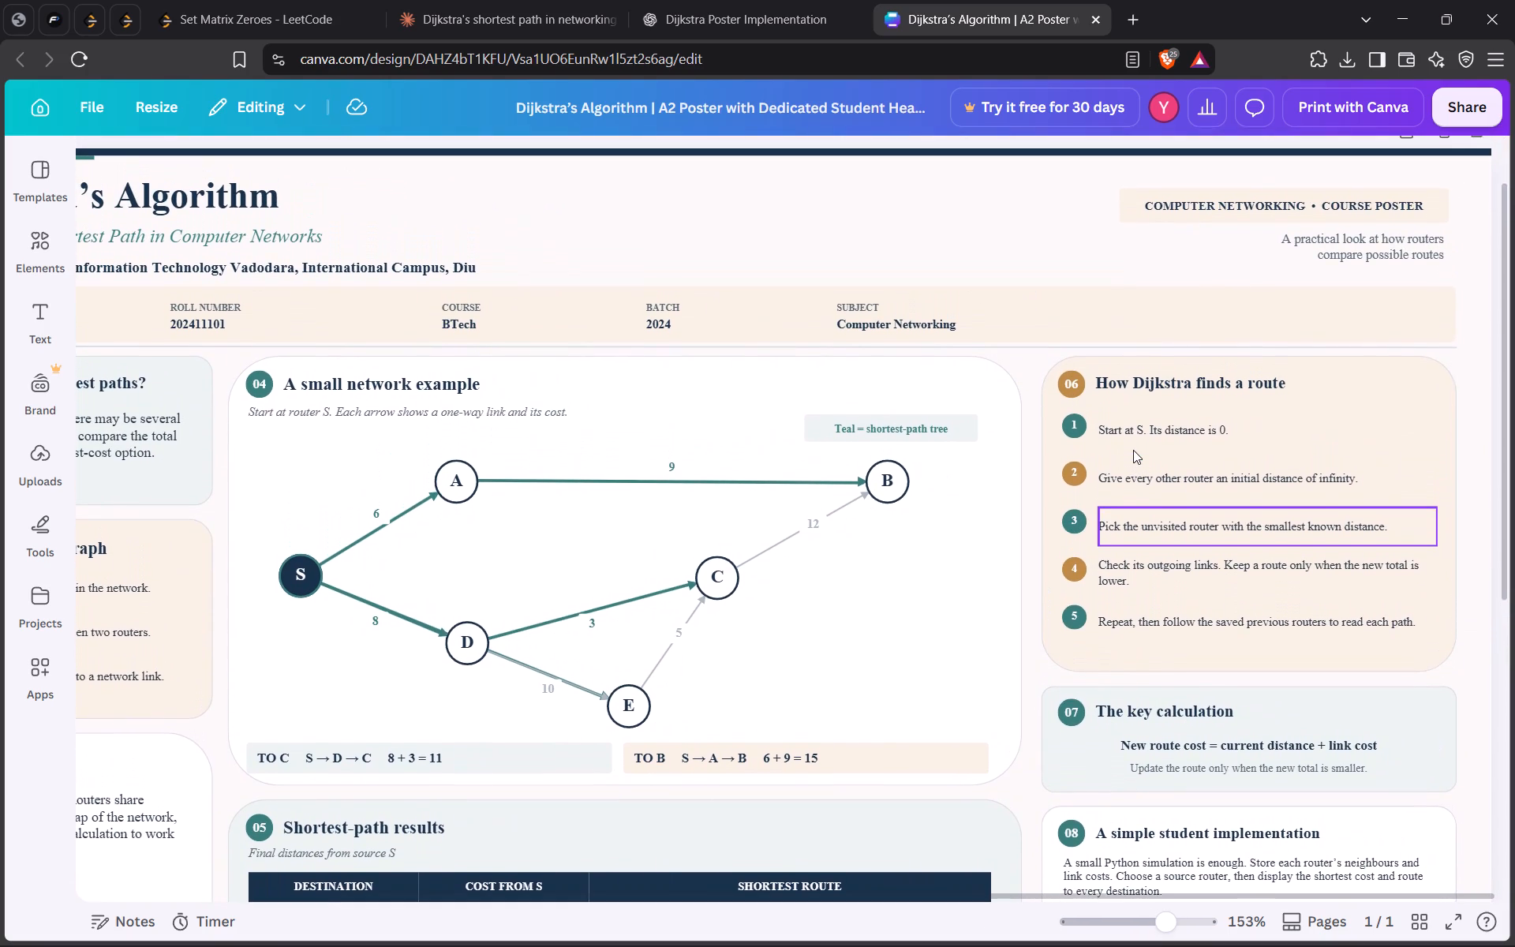
{"action": "scroll", "coordinate": [1133, 450], "scroll_direction": "up", "scroll_amount": 1}
{"action": "scroll", "coordinate": [1133, 450], "scroll_direction": "right", "scroll_amount": 2}
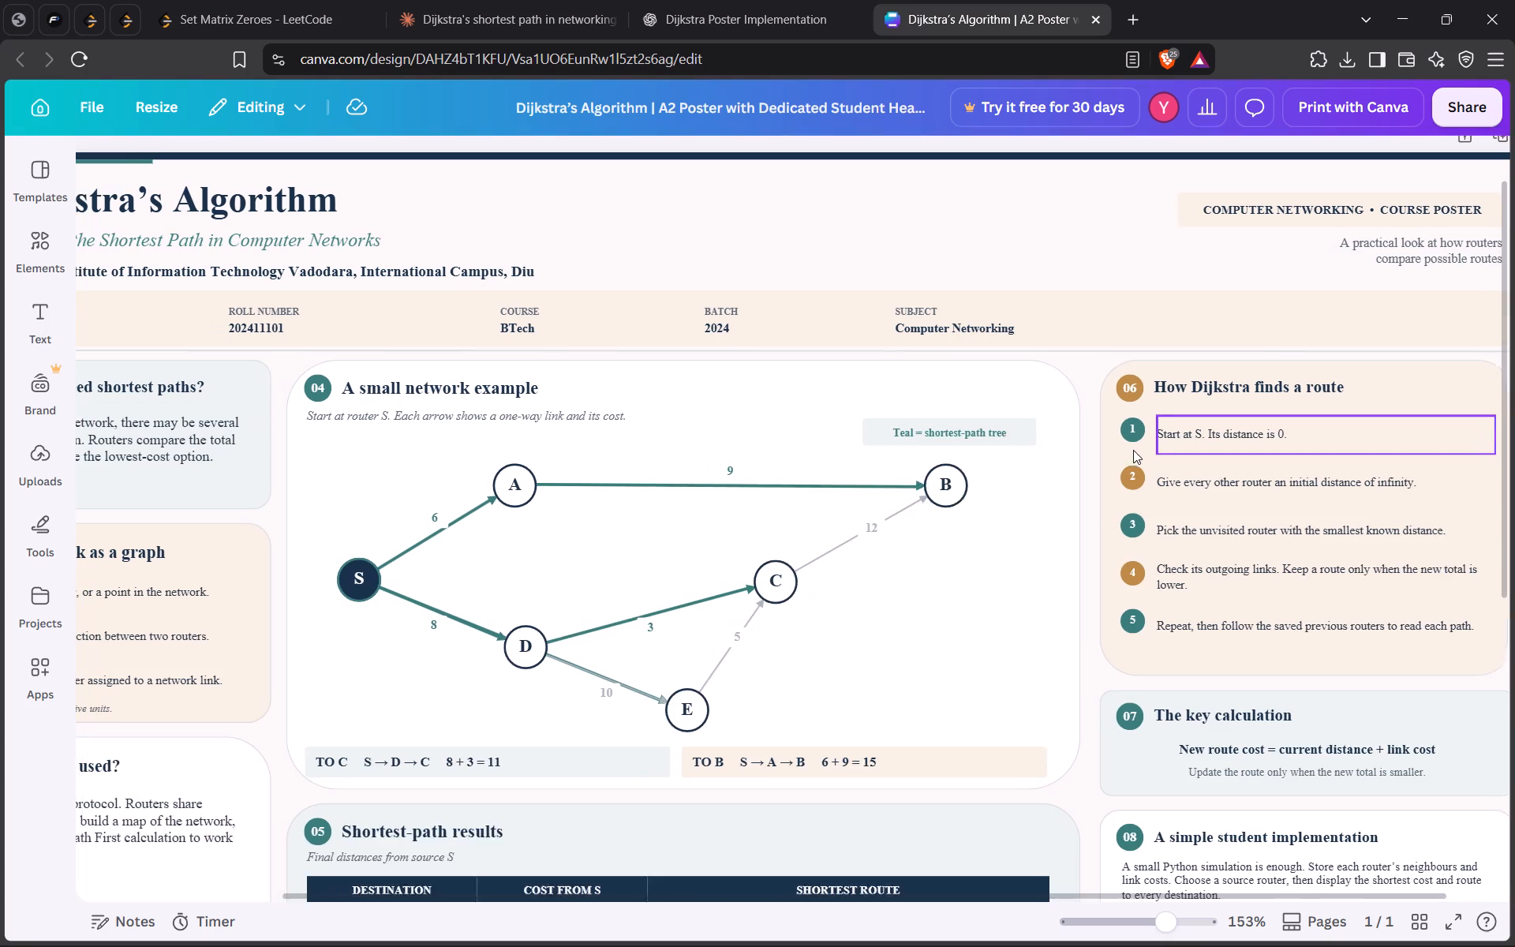
{"action": "scroll", "coordinate": [1133, 450], "scroll_direction": "right", "scroll_amount": 4}
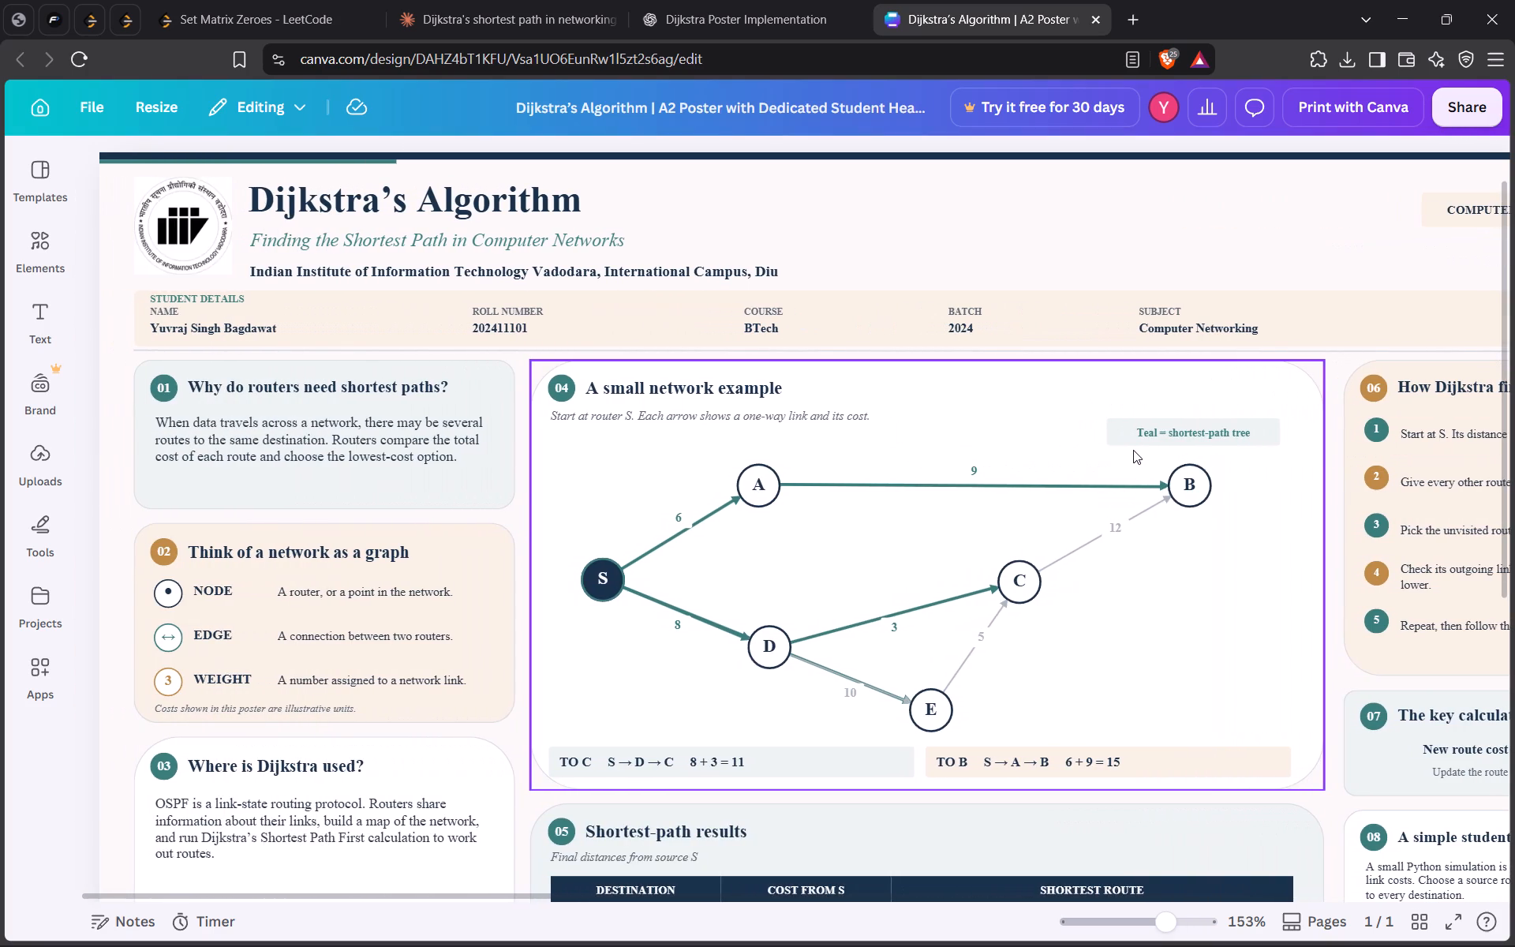
Lengthen the teal accent line along the poster's top edge to a width of about 8.4, ending level with the title text.
{"action": "left_click", "coordinate": [377, 160]}
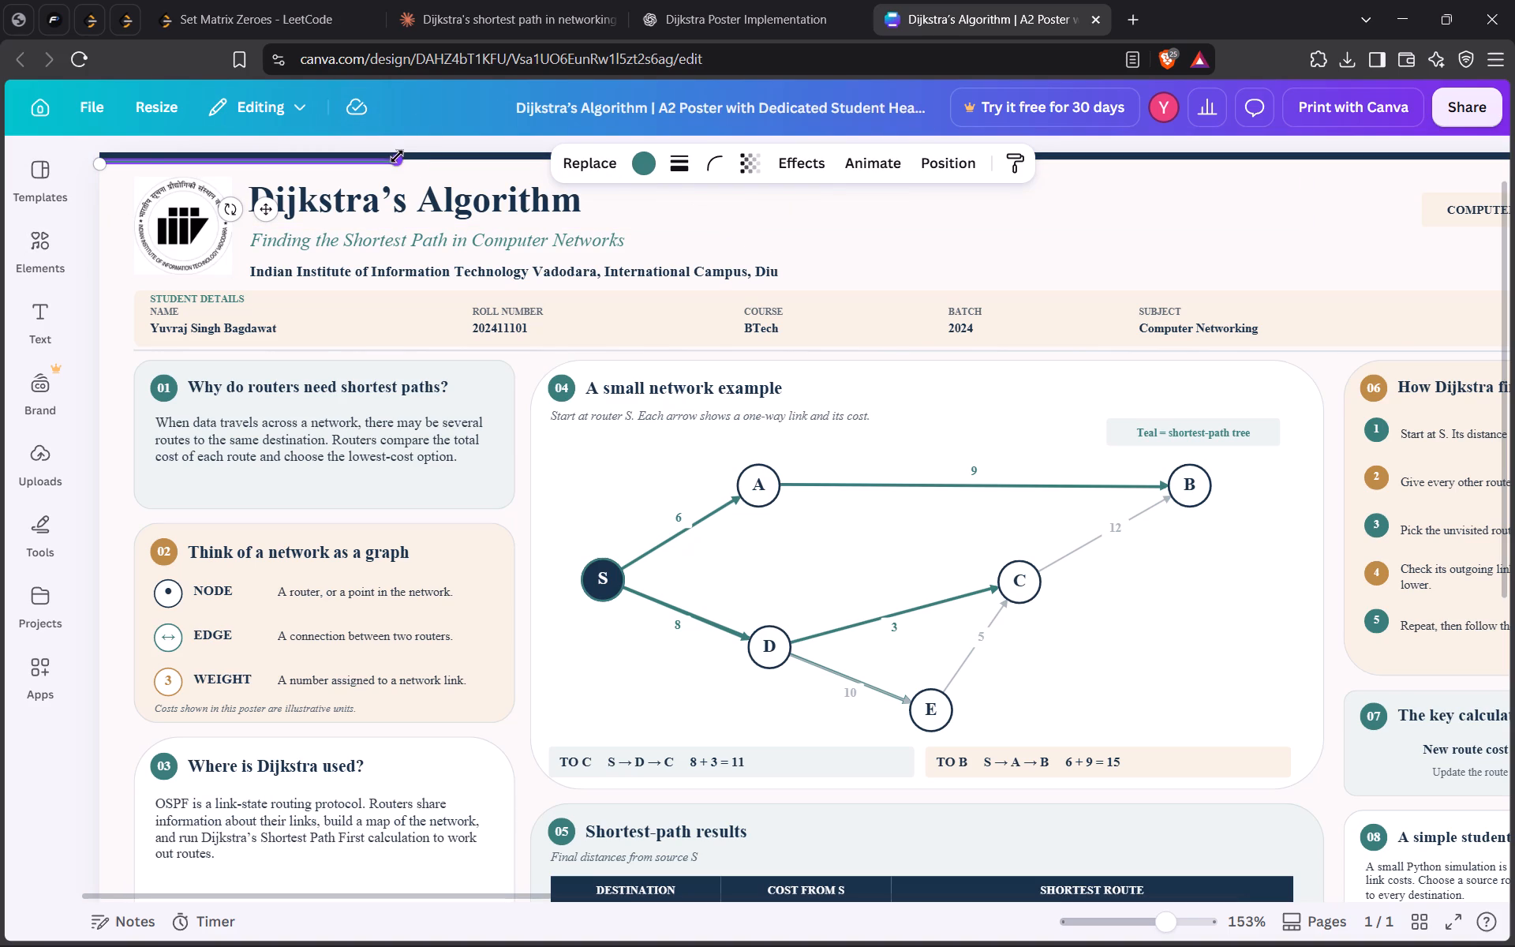
{"action": "left_click_drag", "start_coordinate": [399, 161], "coordinate": [569, 147]}
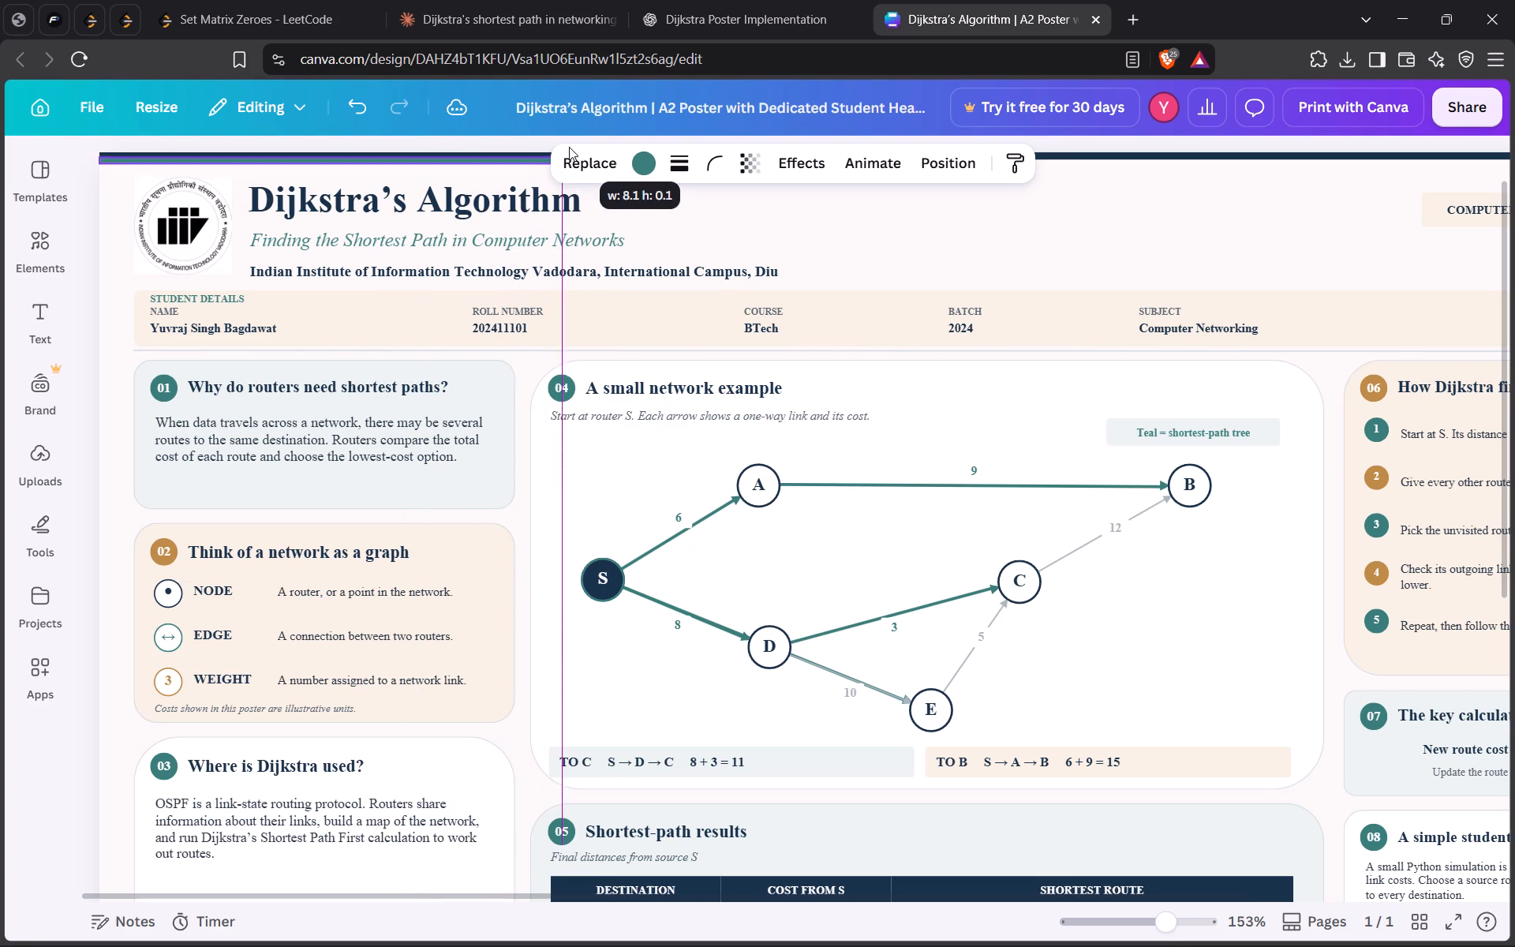
{"action": "left_click_drag", "start_coordinate": [569, 147], "coordinate": [585, 126]}
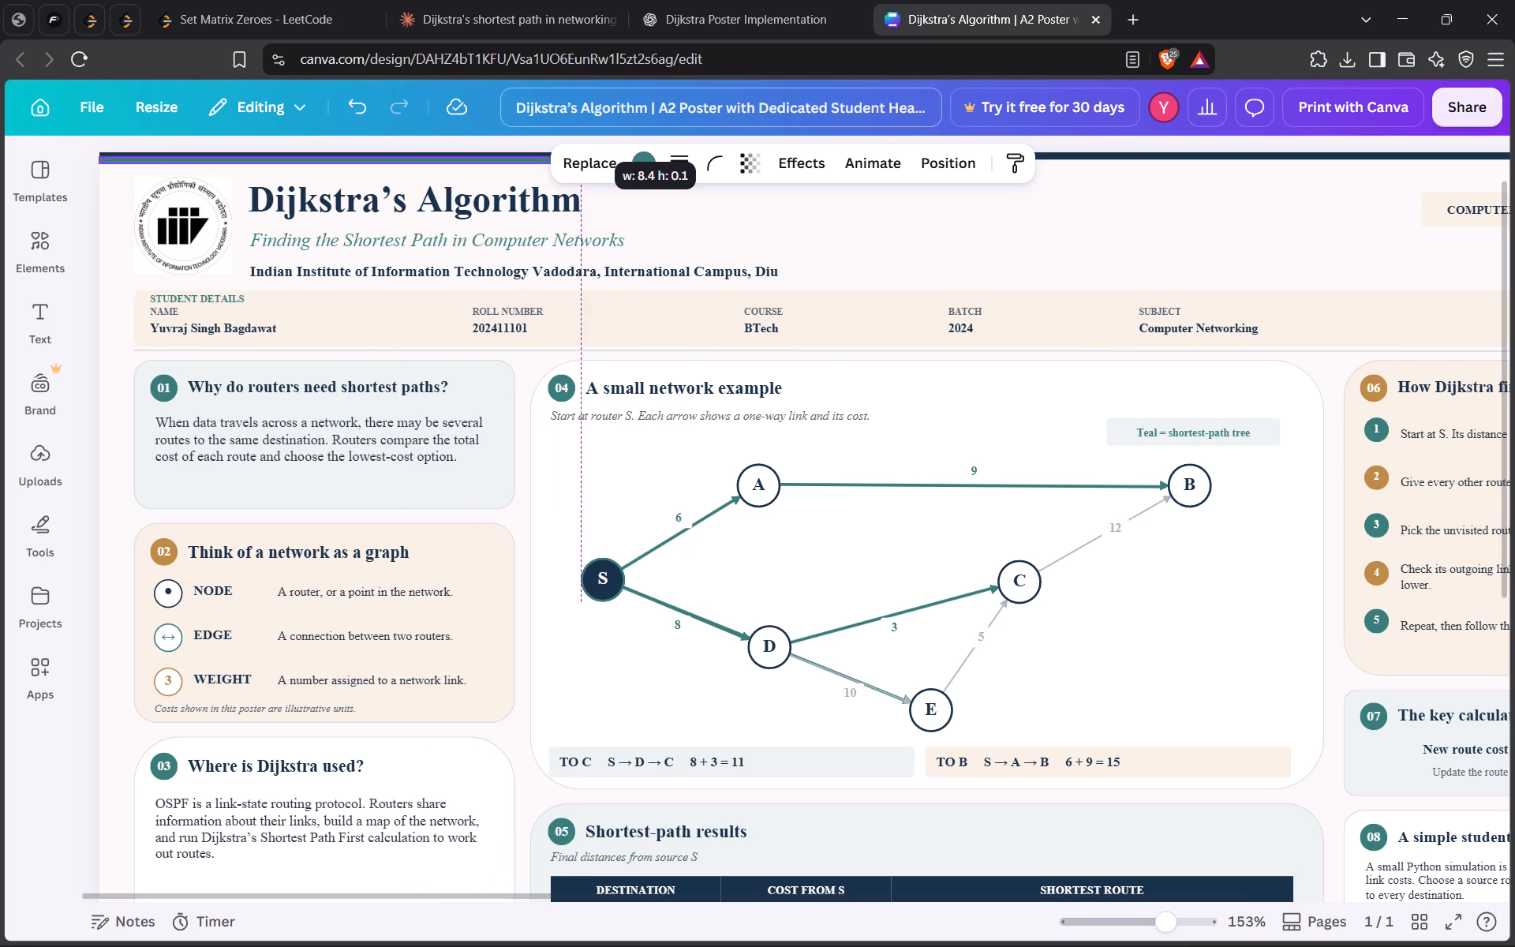
{"action": "left_click_drag", "start_coordinate": [585, 126], "coordinate": [584, 127]}
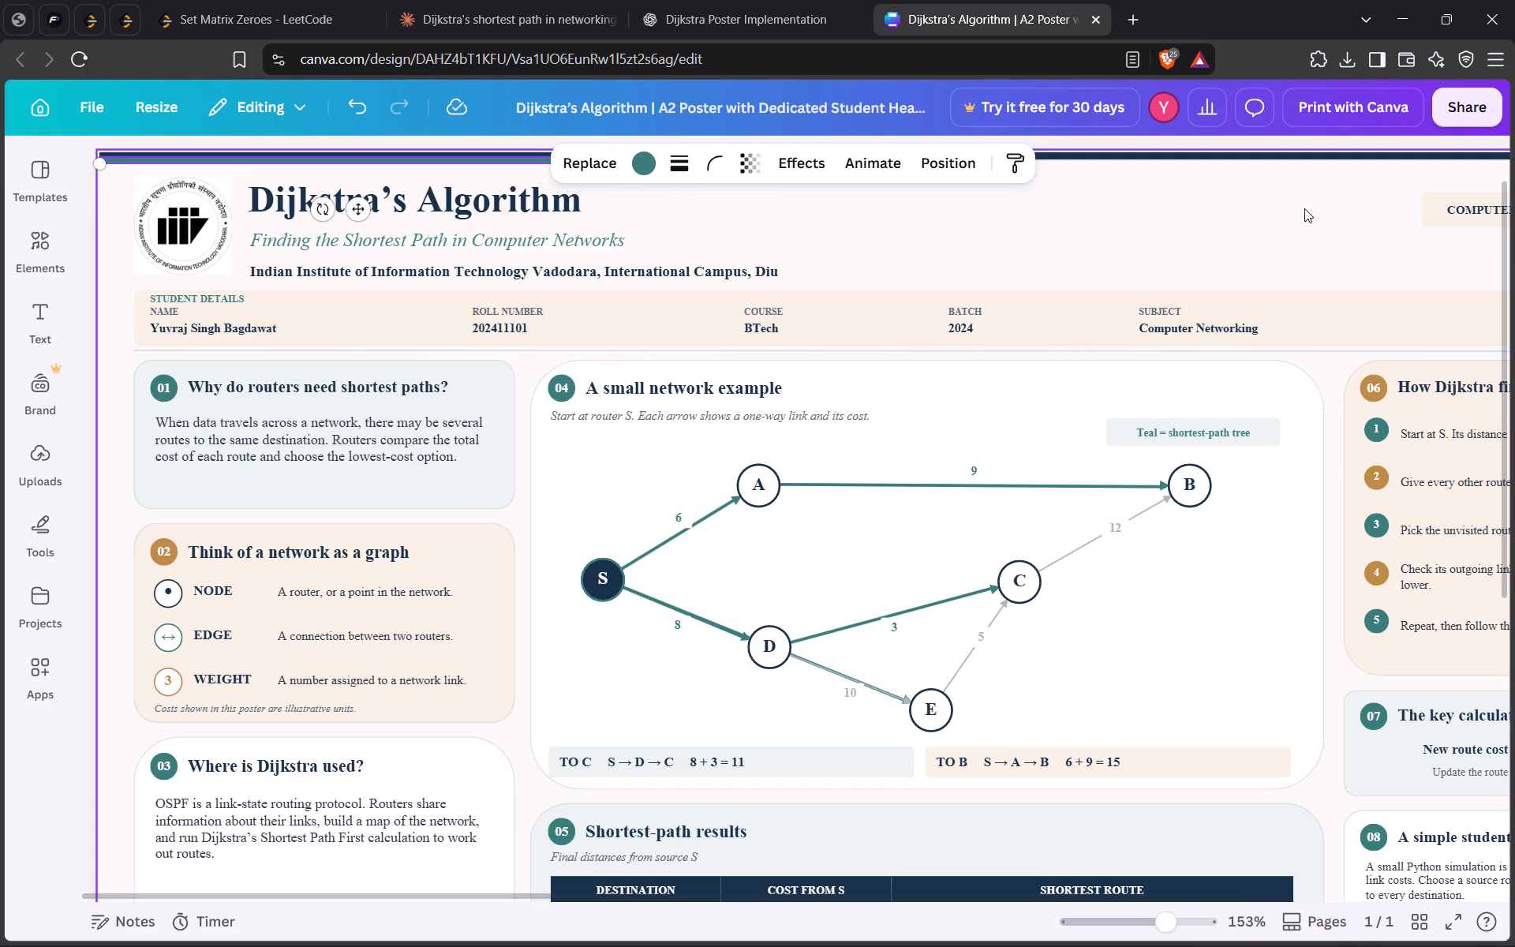
{"action": "left_click", "coordinate": [1351, 234]}
{"action": "left_click", "coordinate": [1351, 234]}
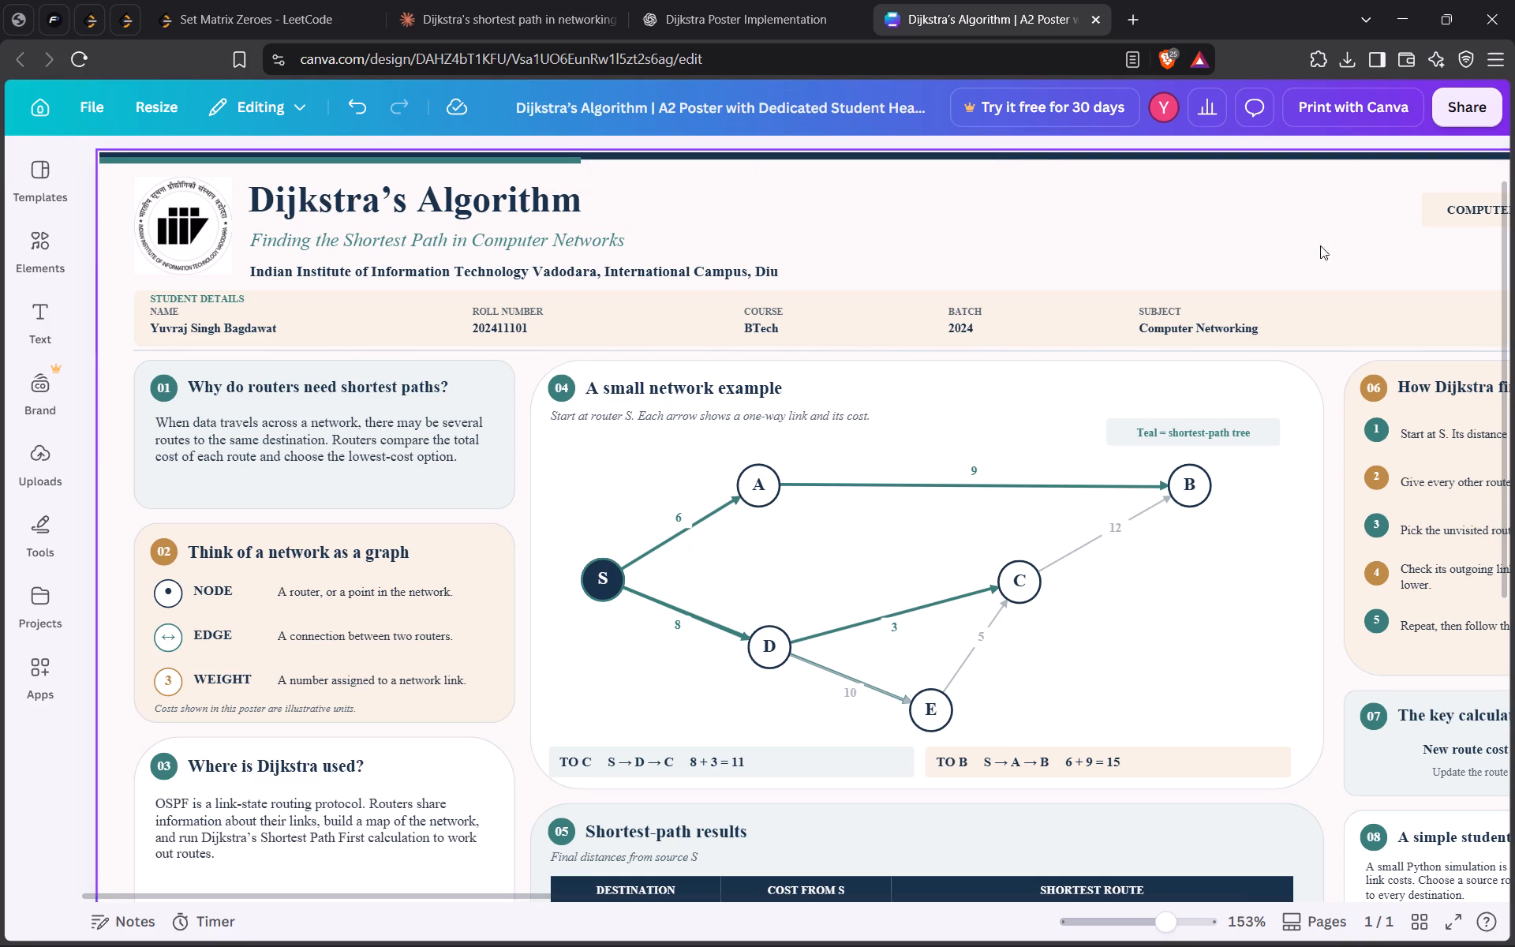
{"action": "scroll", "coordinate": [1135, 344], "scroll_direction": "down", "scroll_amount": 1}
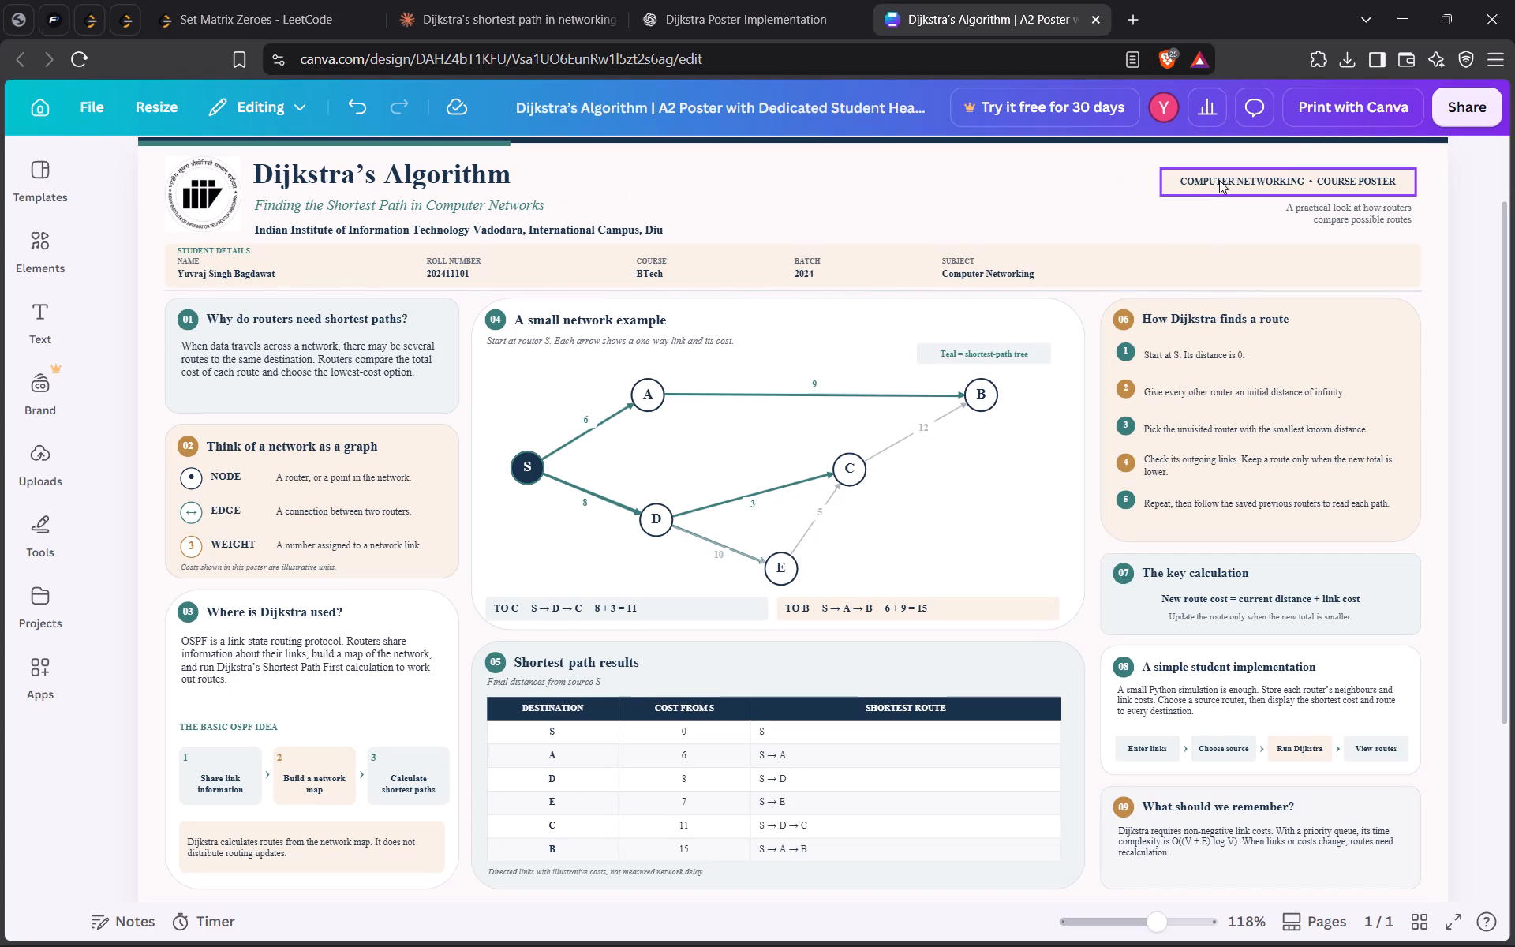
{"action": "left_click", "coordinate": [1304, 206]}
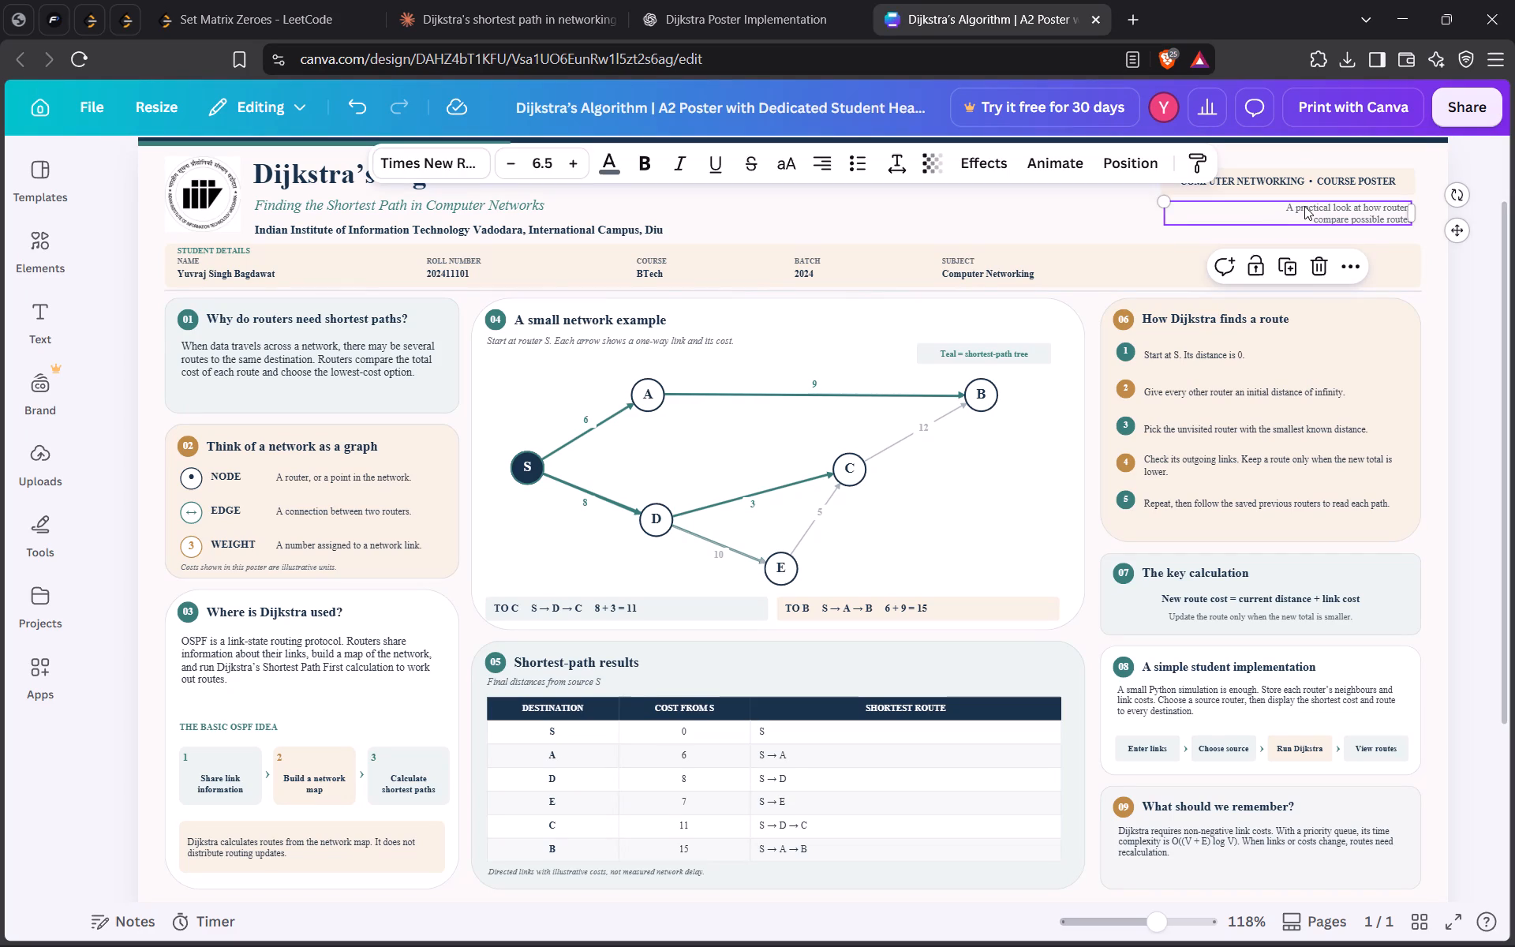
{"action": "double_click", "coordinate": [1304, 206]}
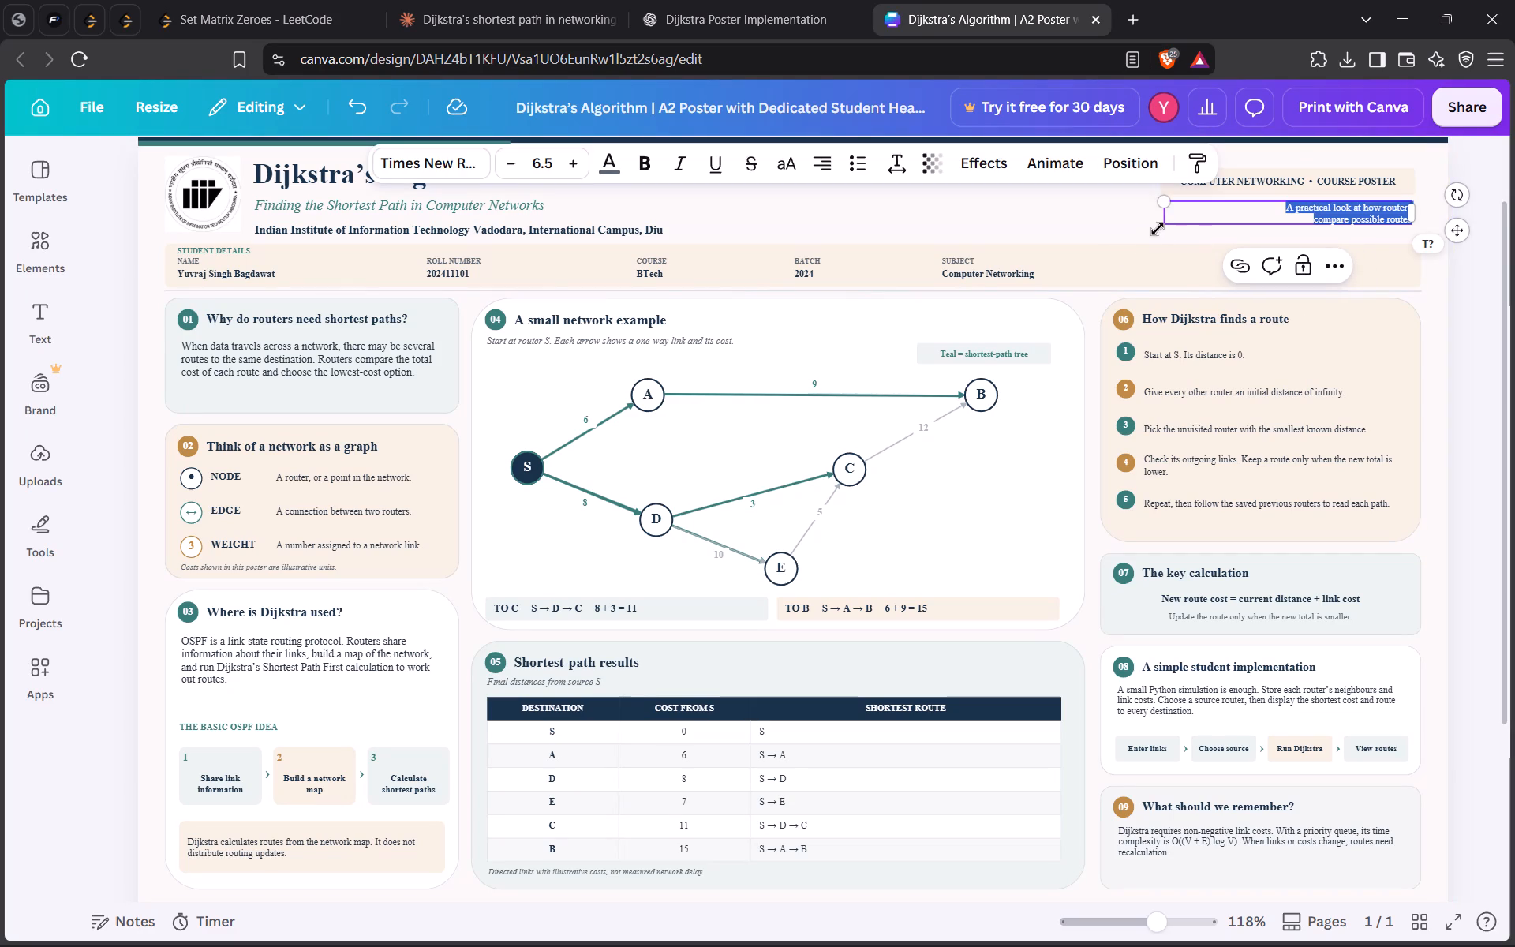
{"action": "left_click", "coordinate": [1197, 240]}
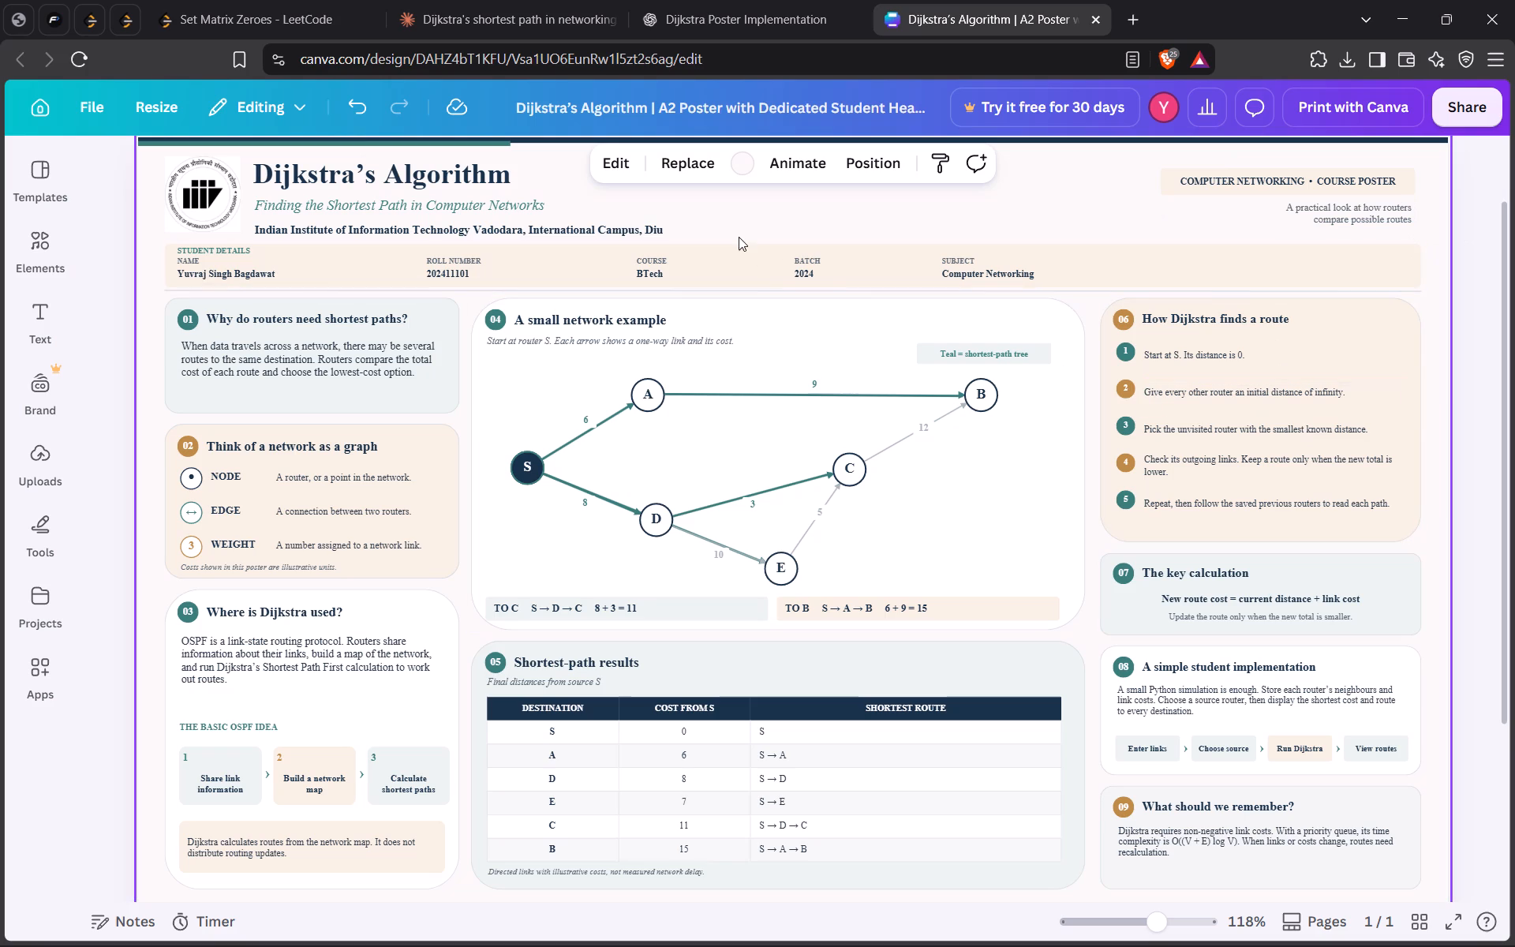
Examine the whole poster from the header and student details band down to the closing banner and references.
{"action": "scroll", "coordinate": [555, 275], "scroll_direction": "up", "scroll_amount": 1}
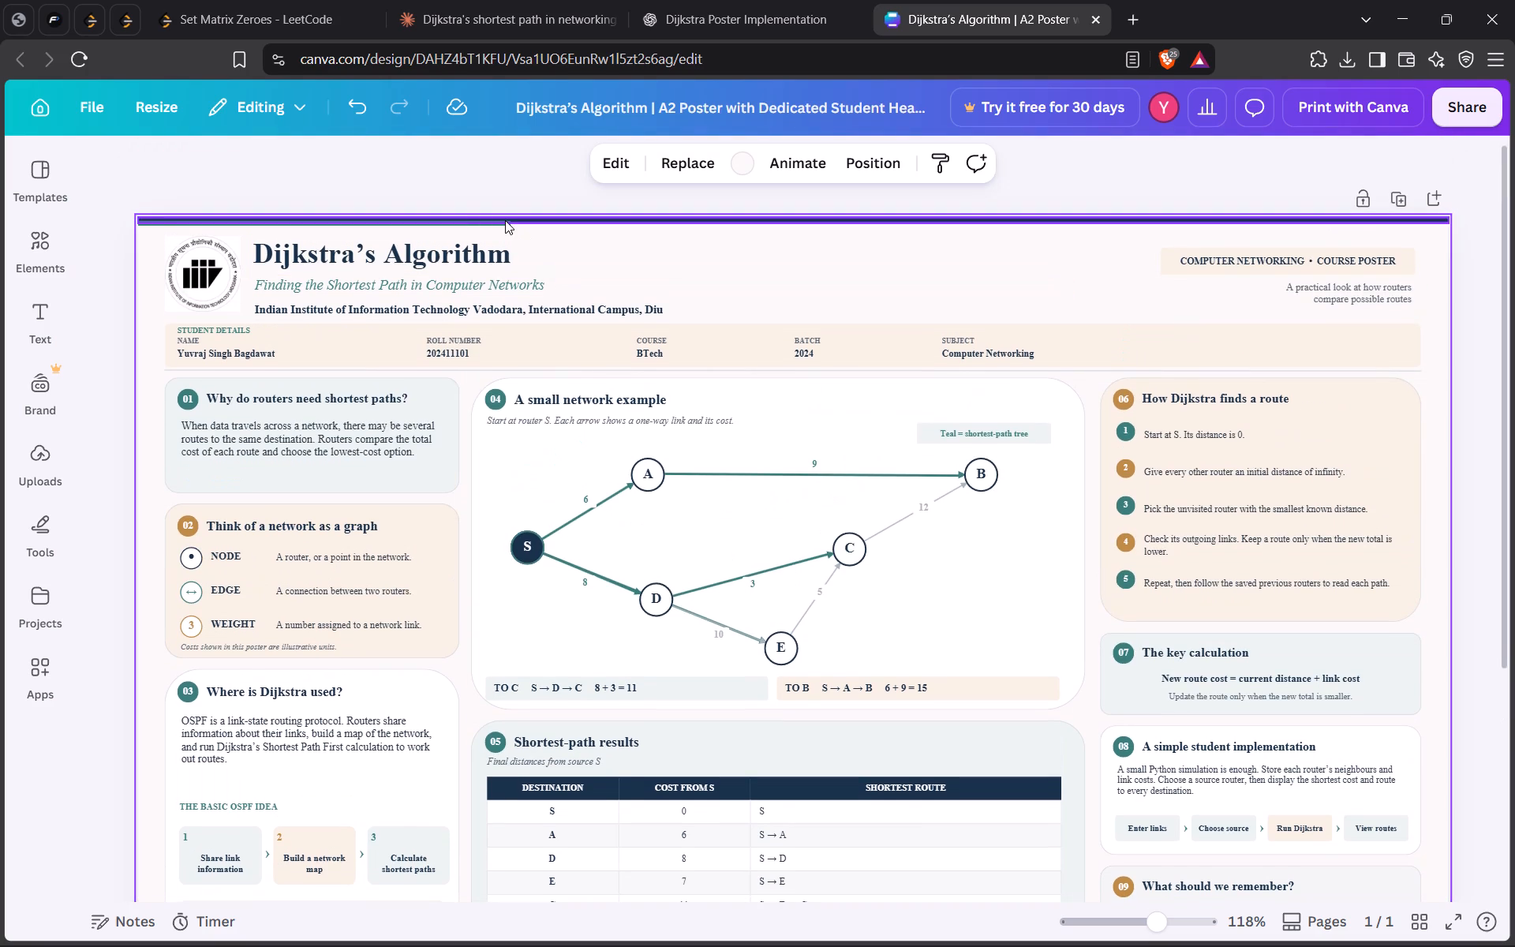
{"action": "scroll", "coordinate": [743, 453], "scroll_direction": "down", "scroll_amount": 2}
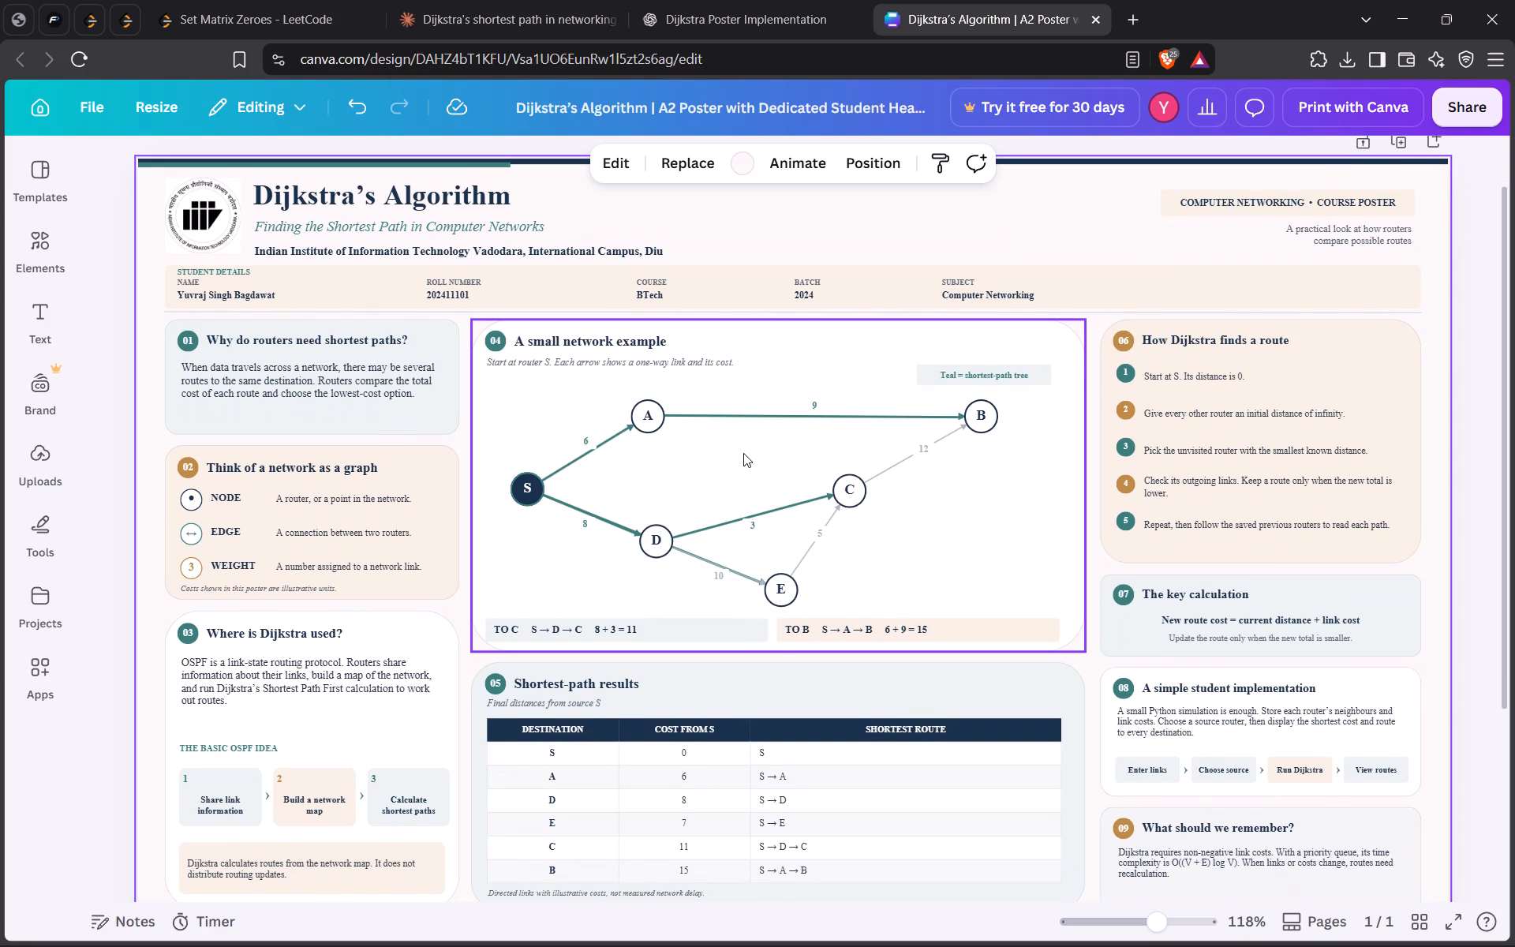
{"action": "scroll", "coordinate": [743, 453], "scroll_direction": "down", "scroll_amount": 2}
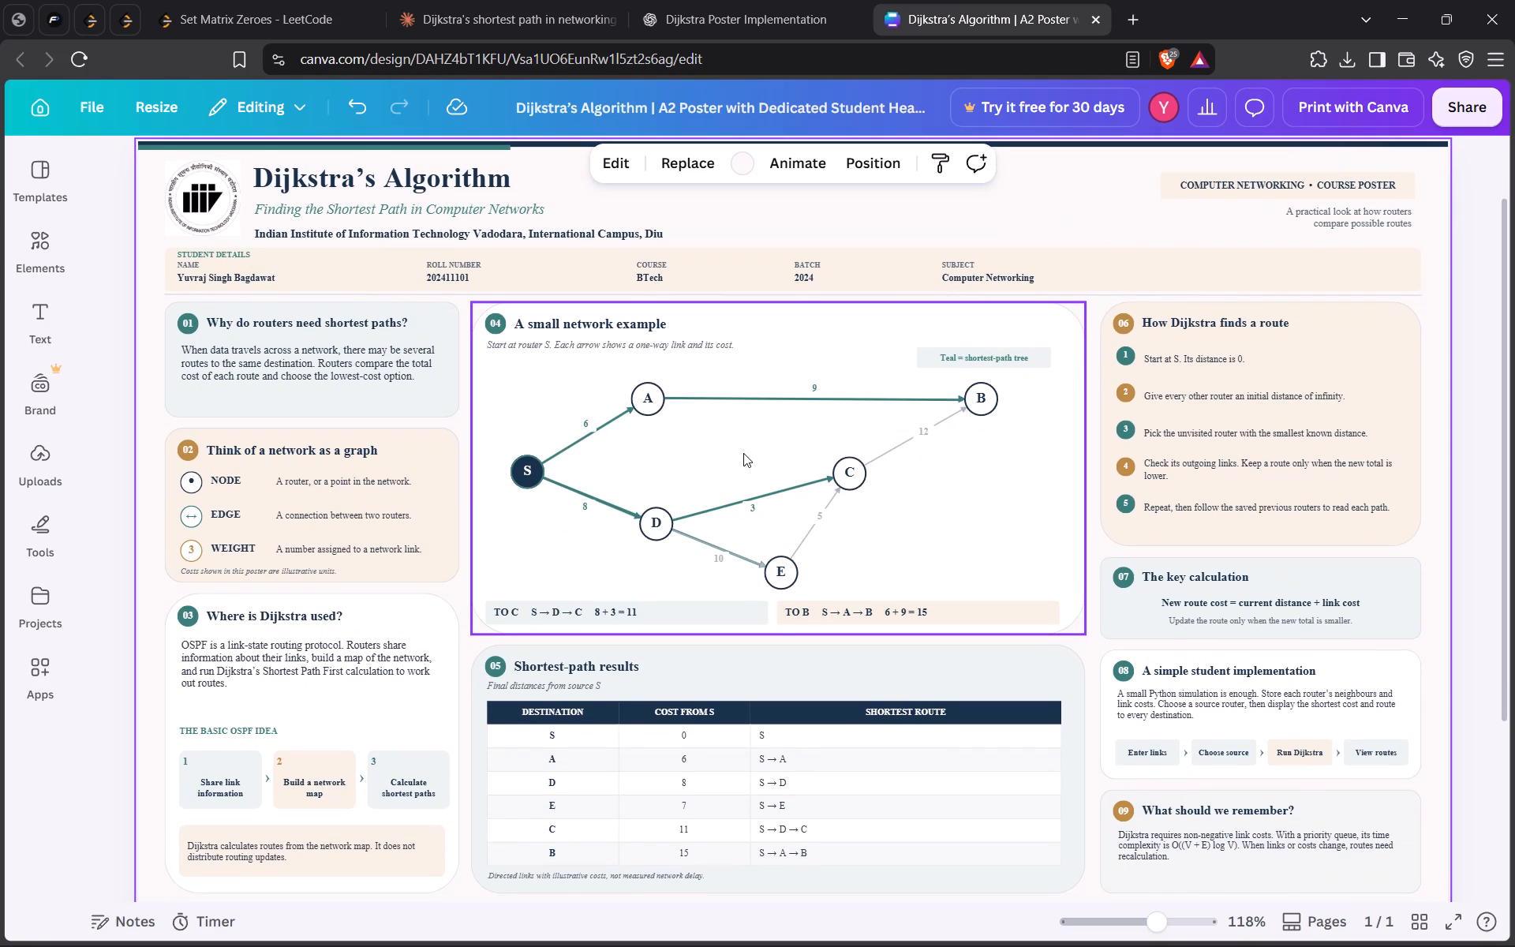
{"action": "scroll", "coordinate": [743, 453], "scroll_direction": "down", "scroll_amount": 2}
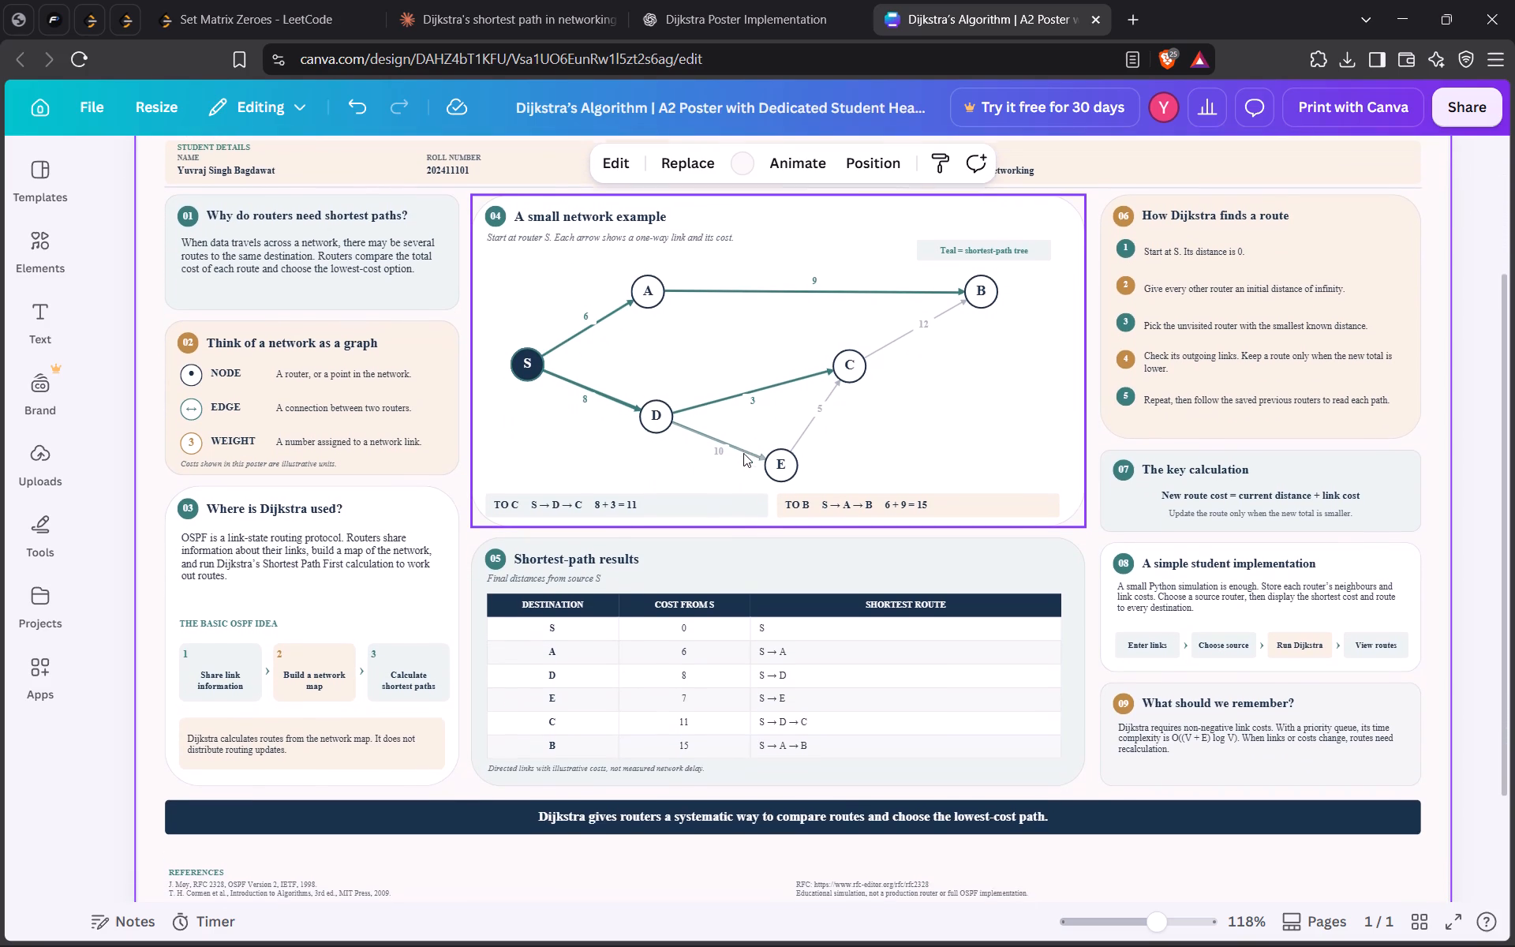
{"action": "scroll", "coordinate": [743, 453], "scroll_direction": "down", "scroll_amount": 1}
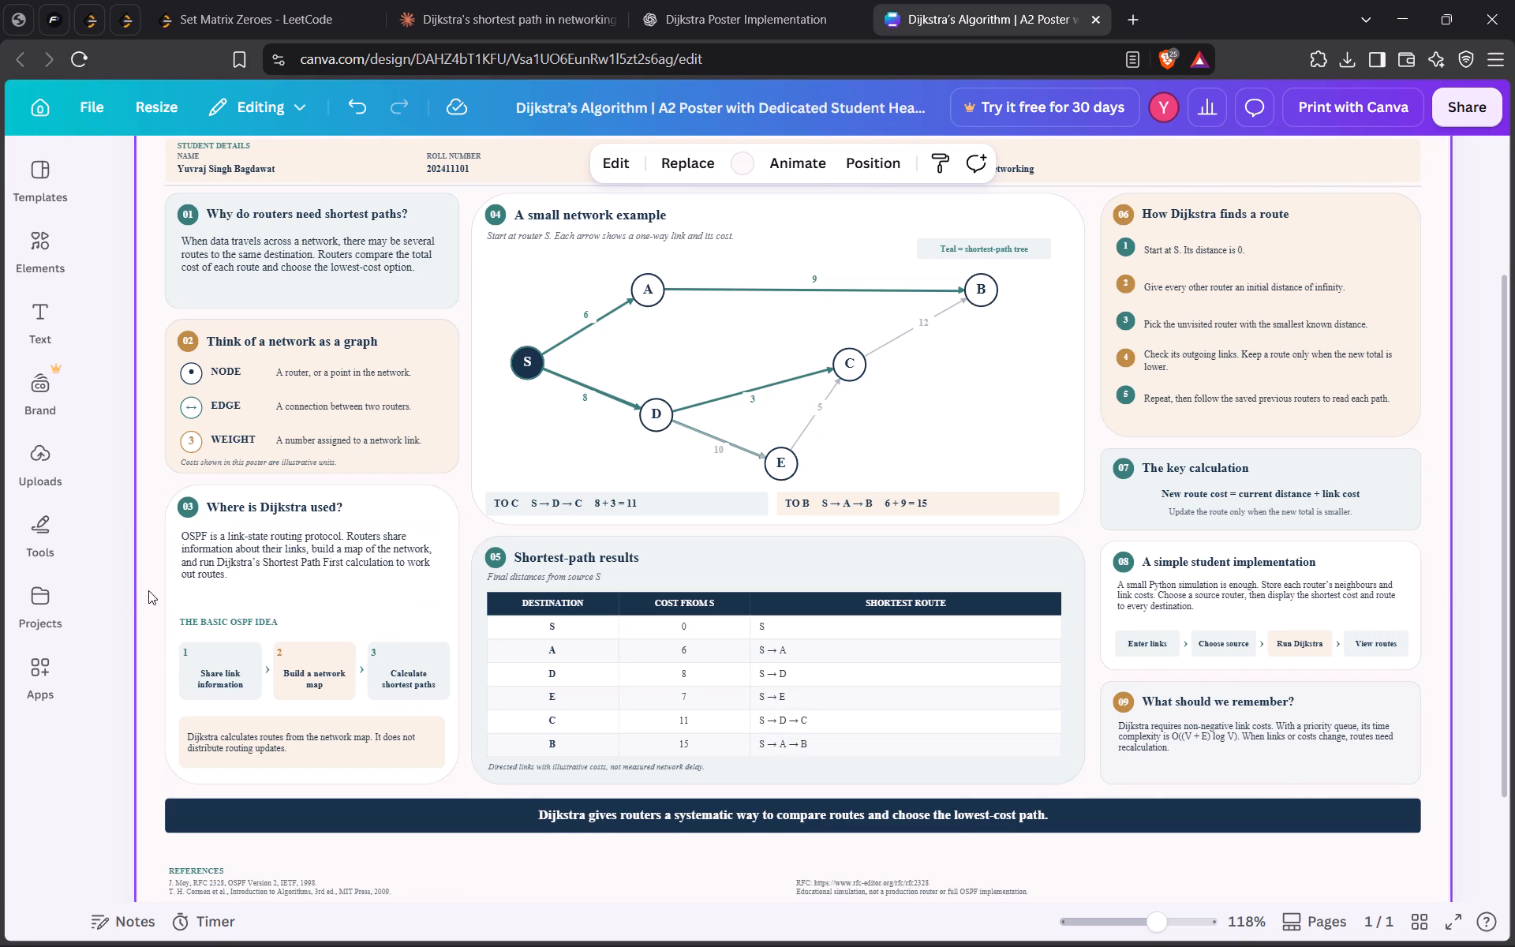
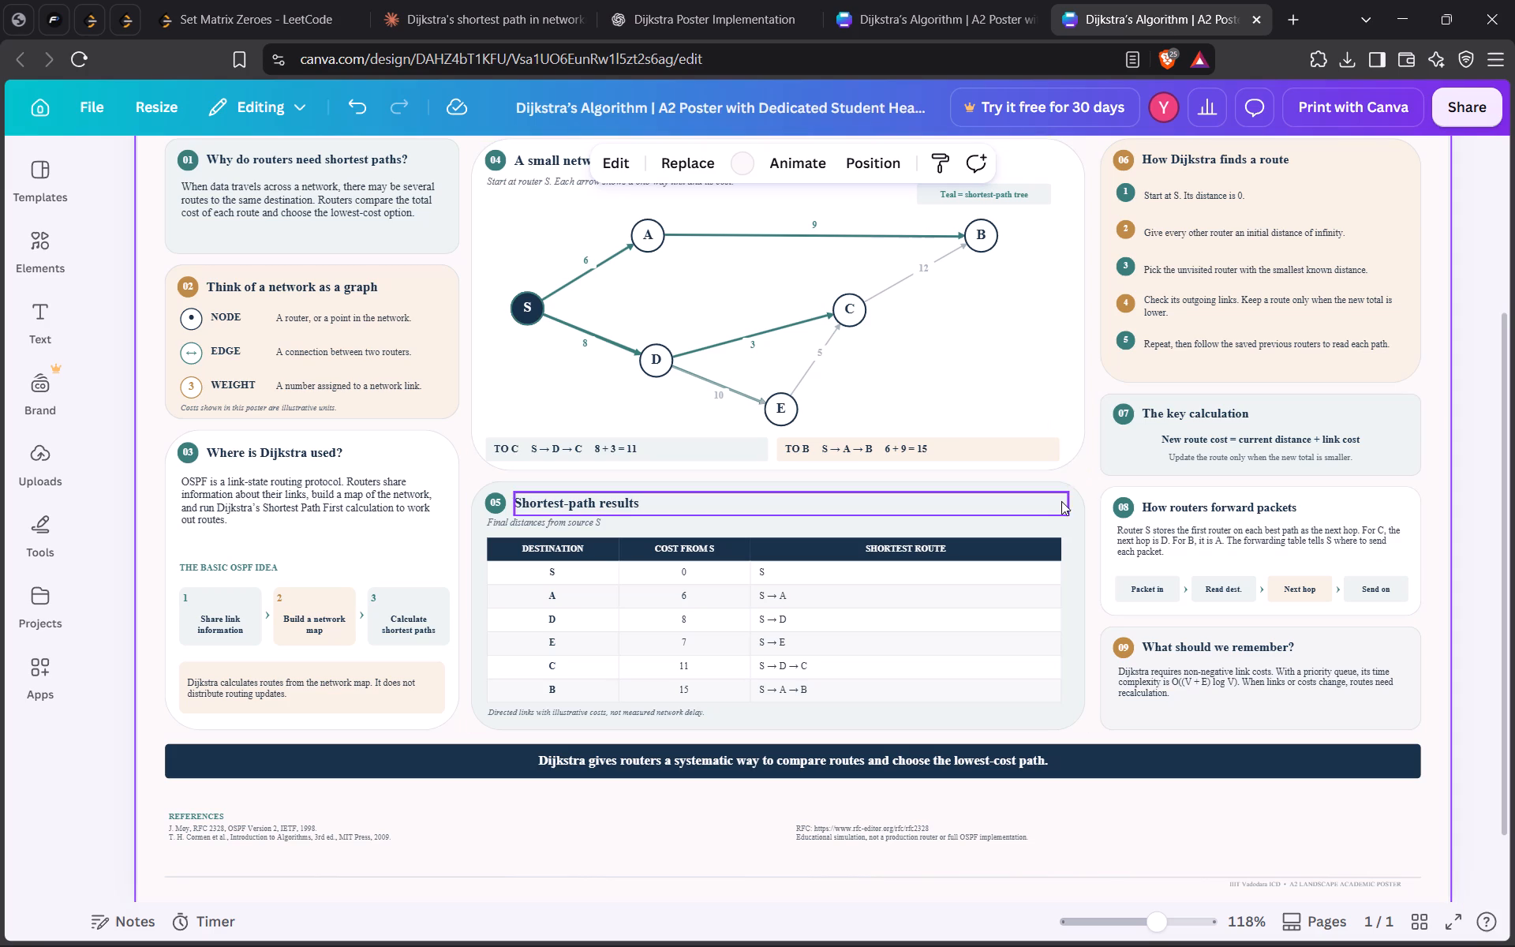
{"action": "scroll", "coordinate": [1085, 464], "scroll_direction": "up", "scroll_amount": 7}
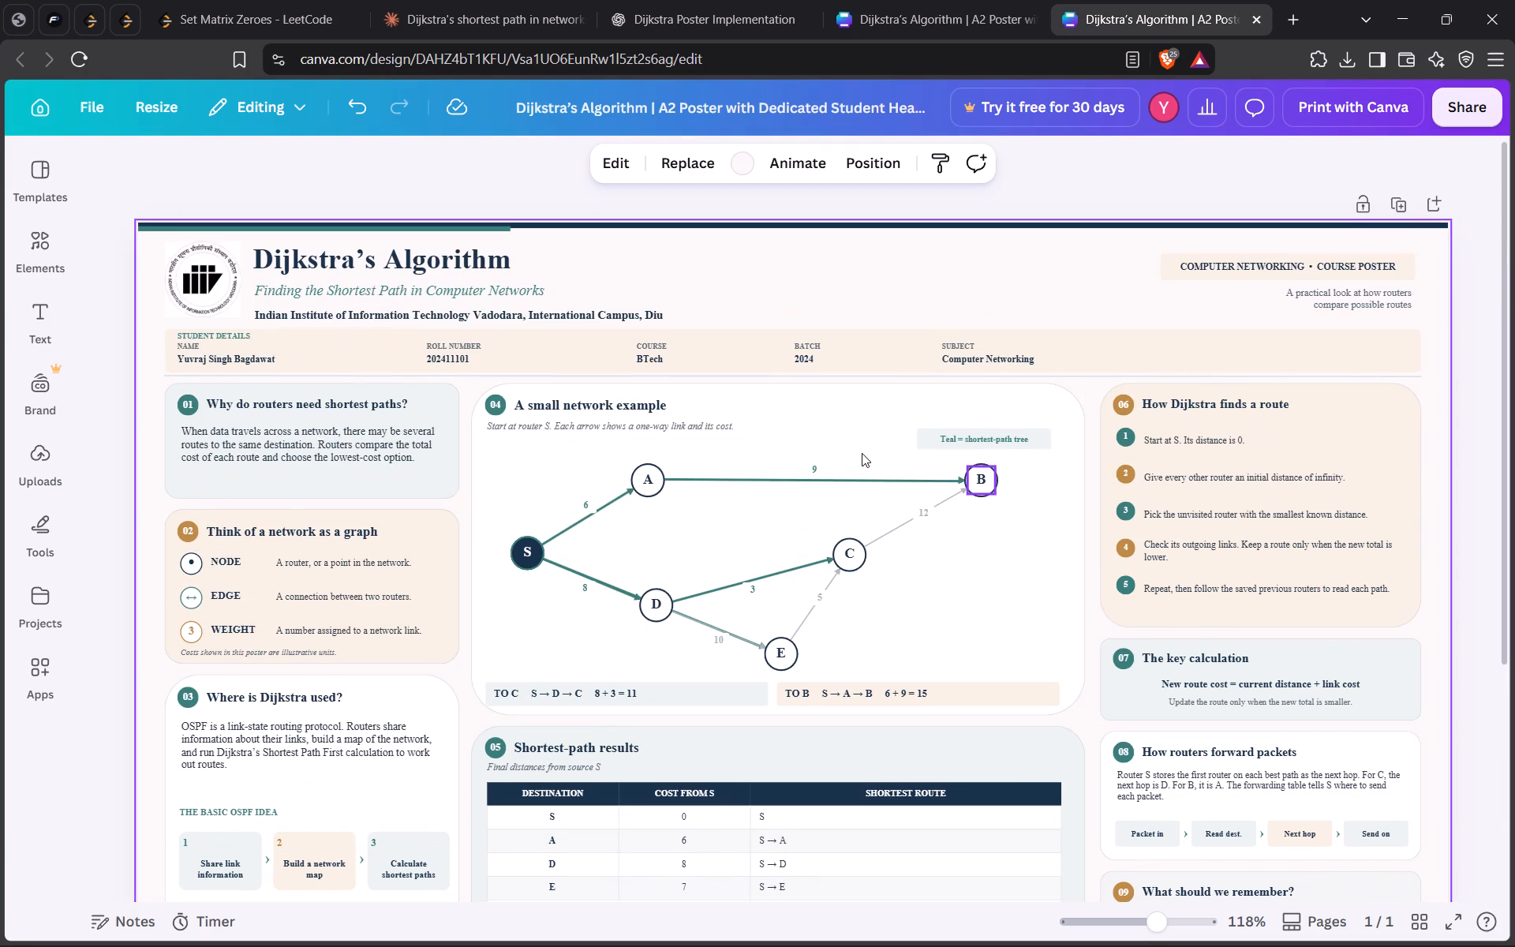
{"action": "scroll", "coordinate": [862, 453], "scroll_direction": "down", "scroll_amount": 3}
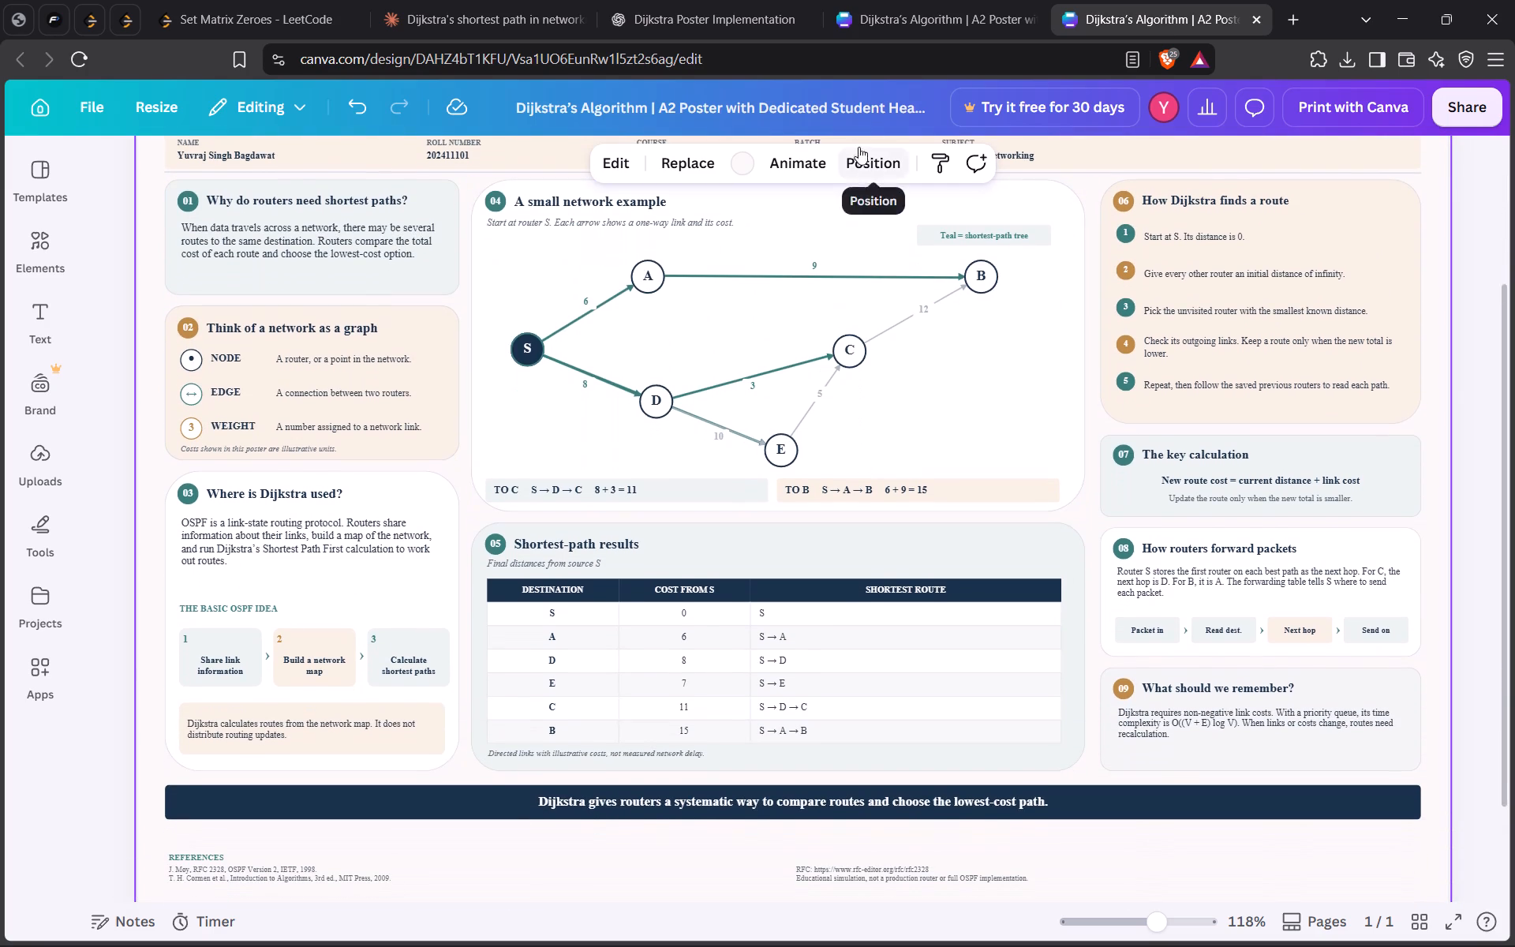
{"action": "left_click", "coordinate": [895, 0]}
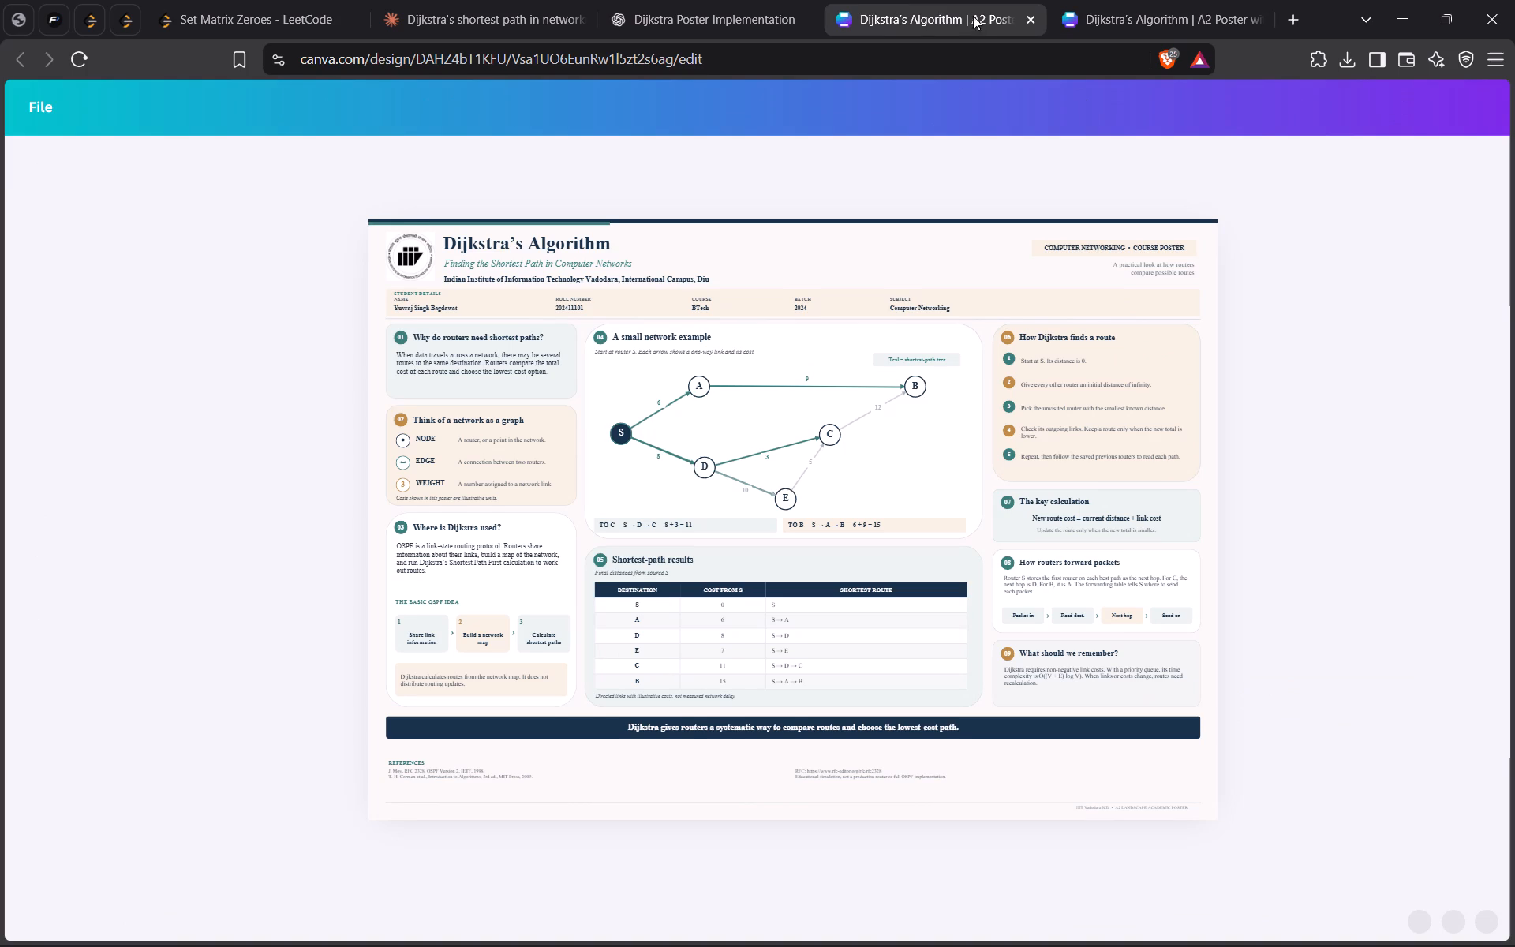
{"action": "left_click", "coordinate": [1261, 24]}
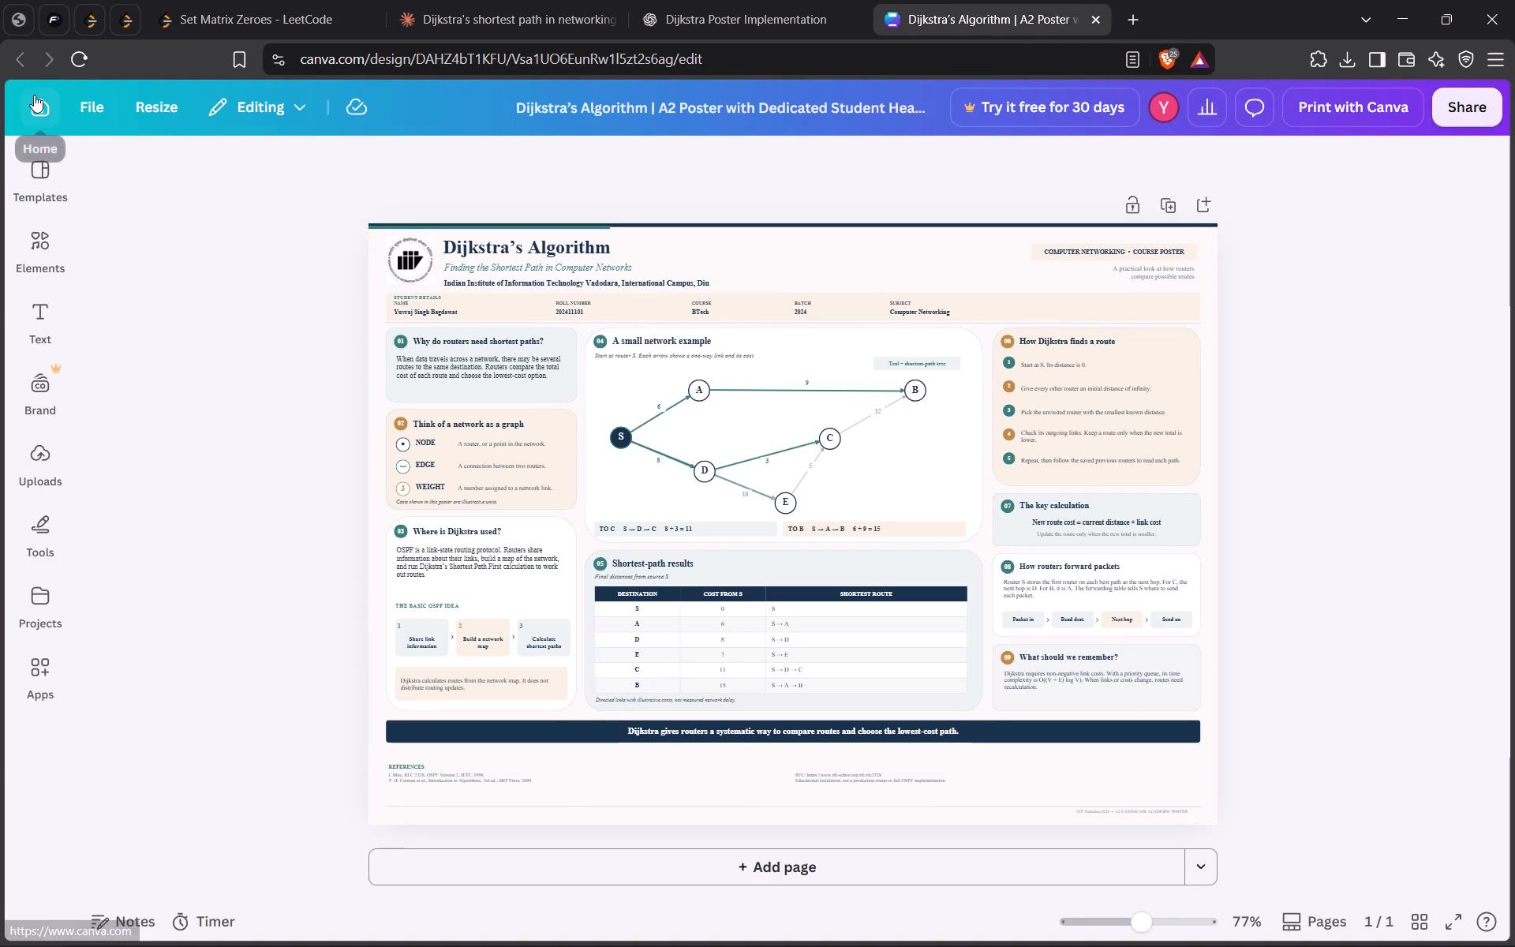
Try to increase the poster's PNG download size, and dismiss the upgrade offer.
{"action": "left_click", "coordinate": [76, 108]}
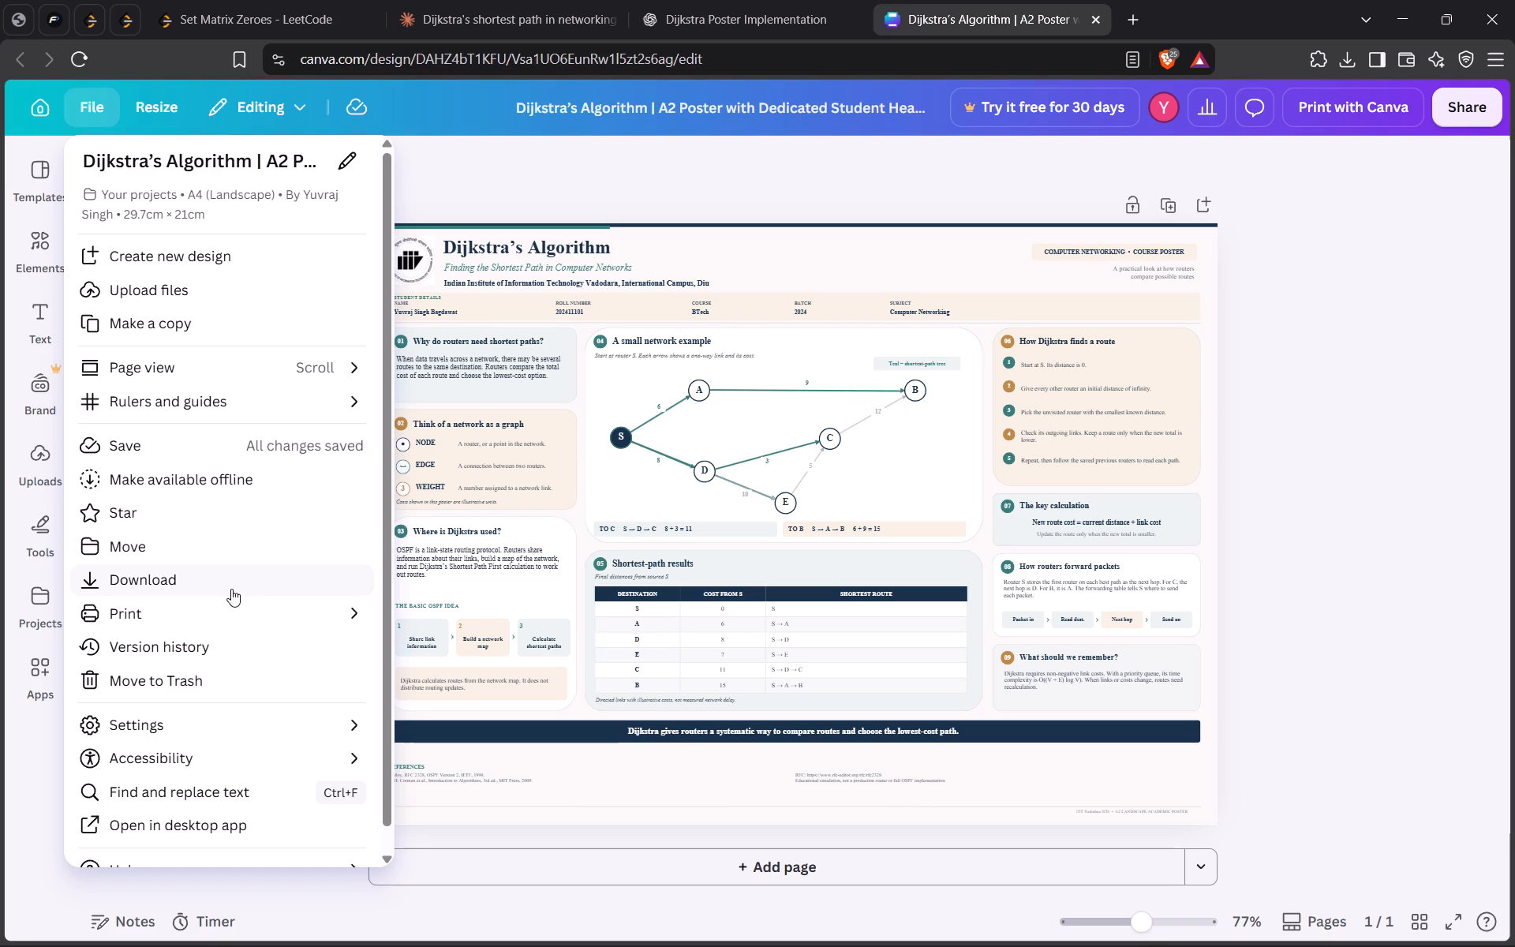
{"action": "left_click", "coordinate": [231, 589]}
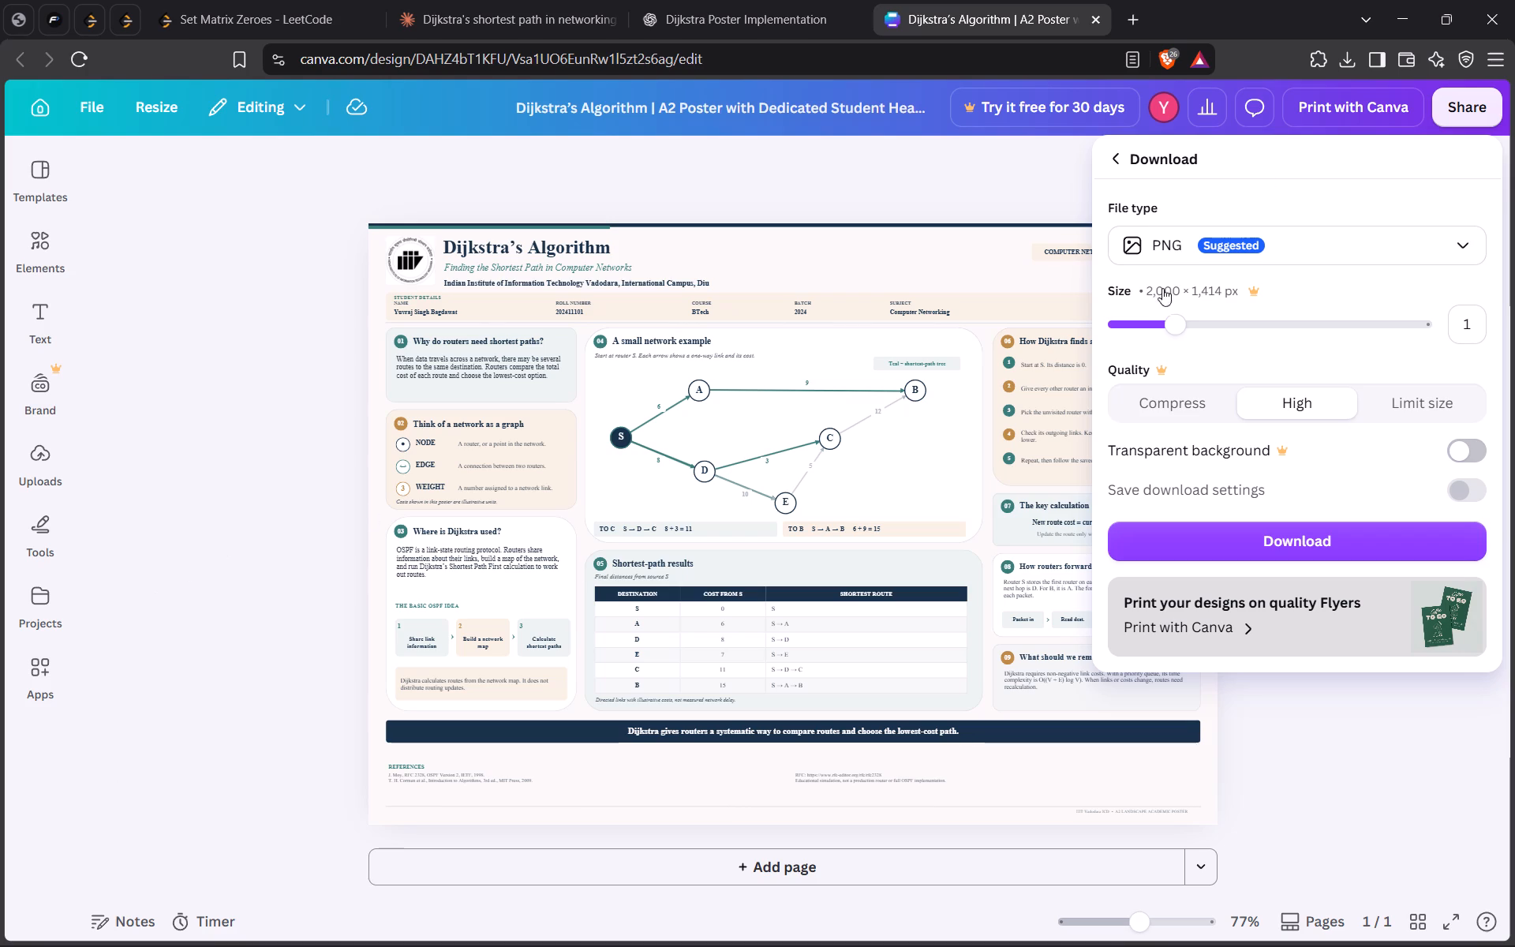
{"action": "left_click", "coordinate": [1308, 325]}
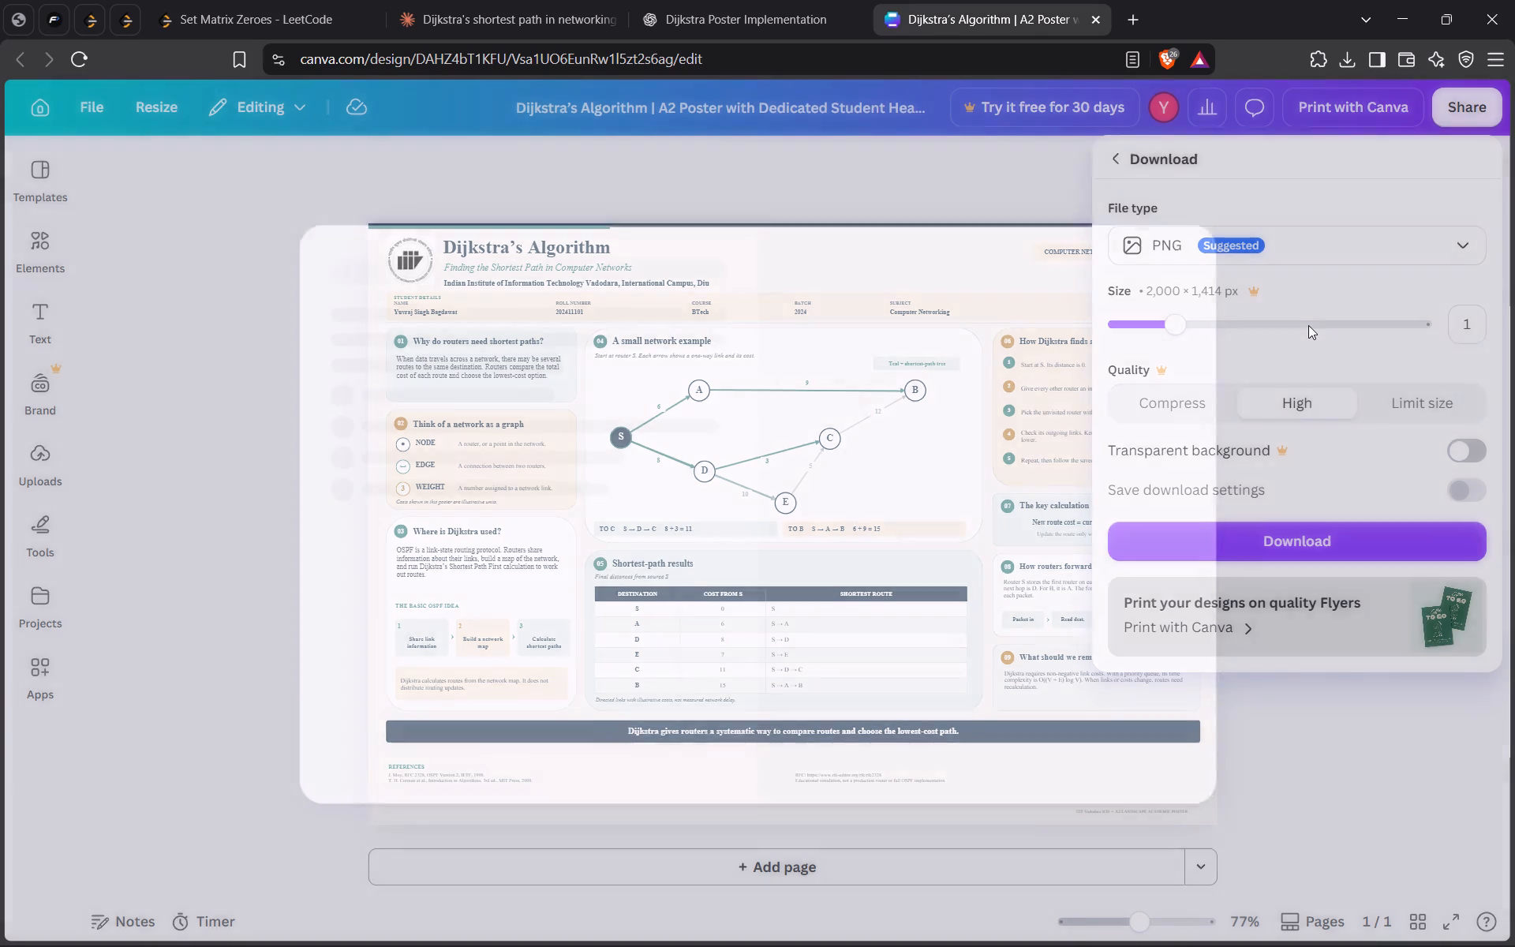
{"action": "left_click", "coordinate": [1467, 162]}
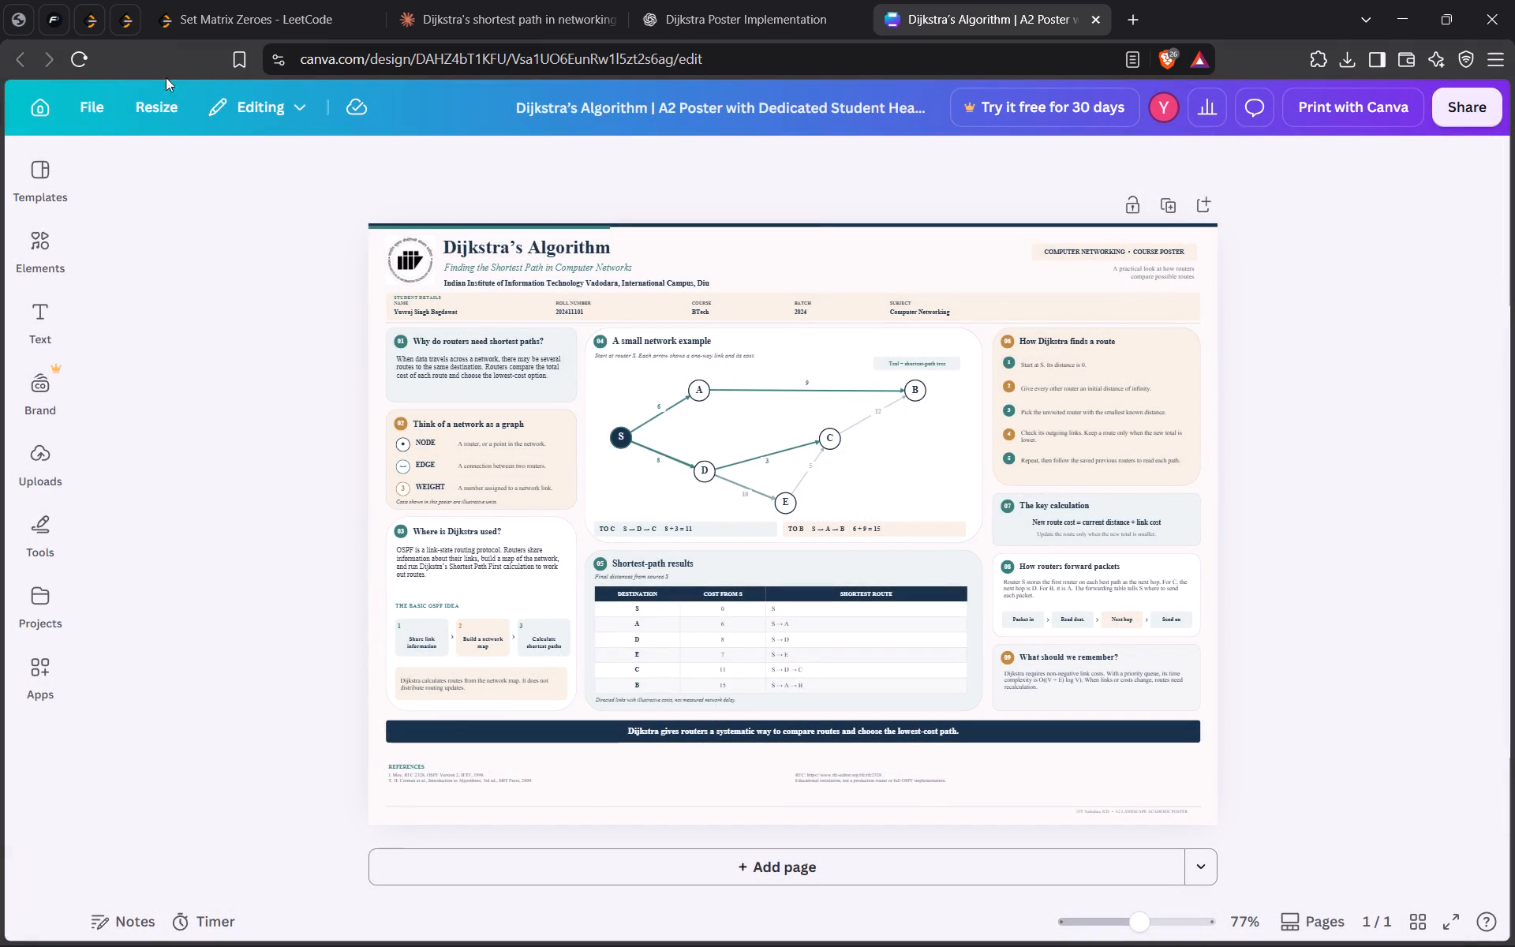
Download the poster as a high-quality PNG at size 1 and save it in Downloads under the suggested file name.
{"action": "left_click", "coordinate": [84, 107]}
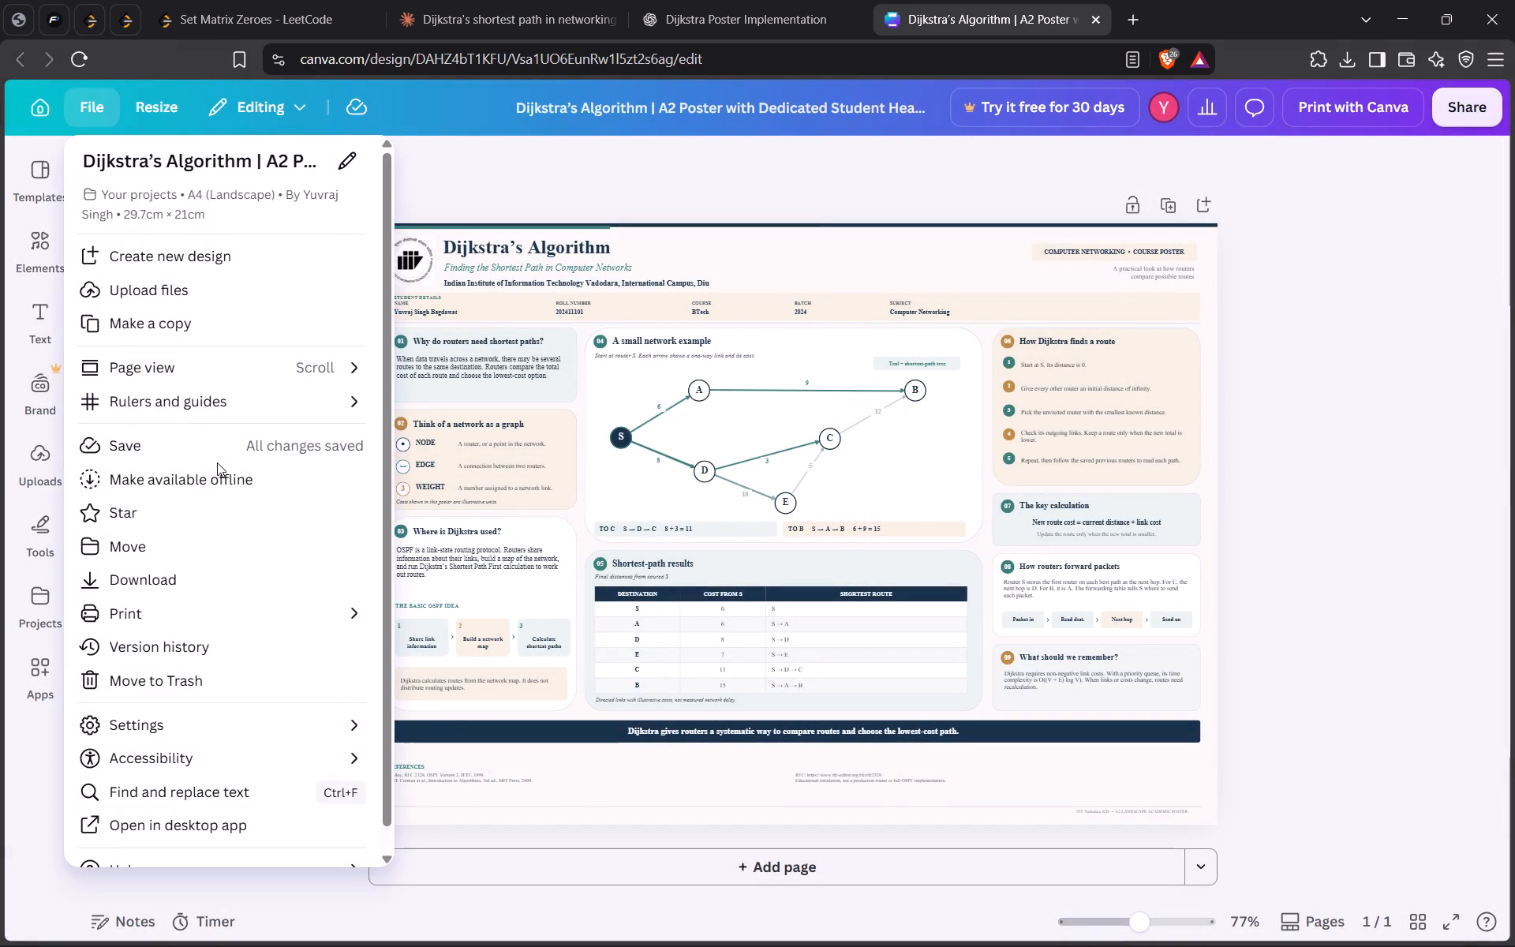
{"action": "left_click", "coordinate": [201, 574]}
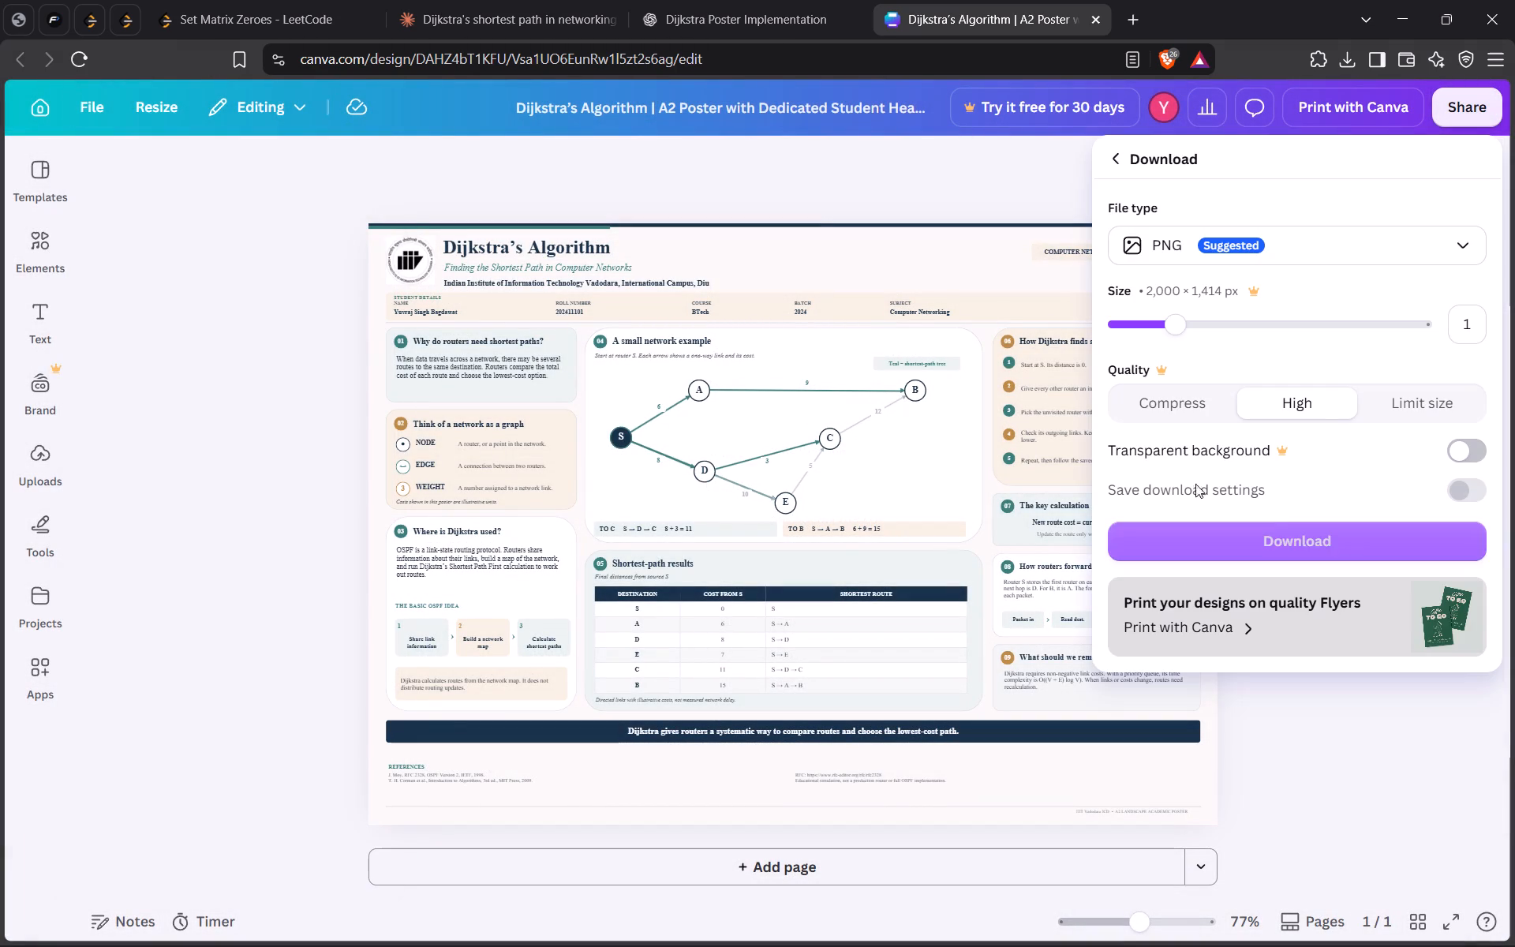
{"action": "left_click", "coordinate": [1472, 252]}
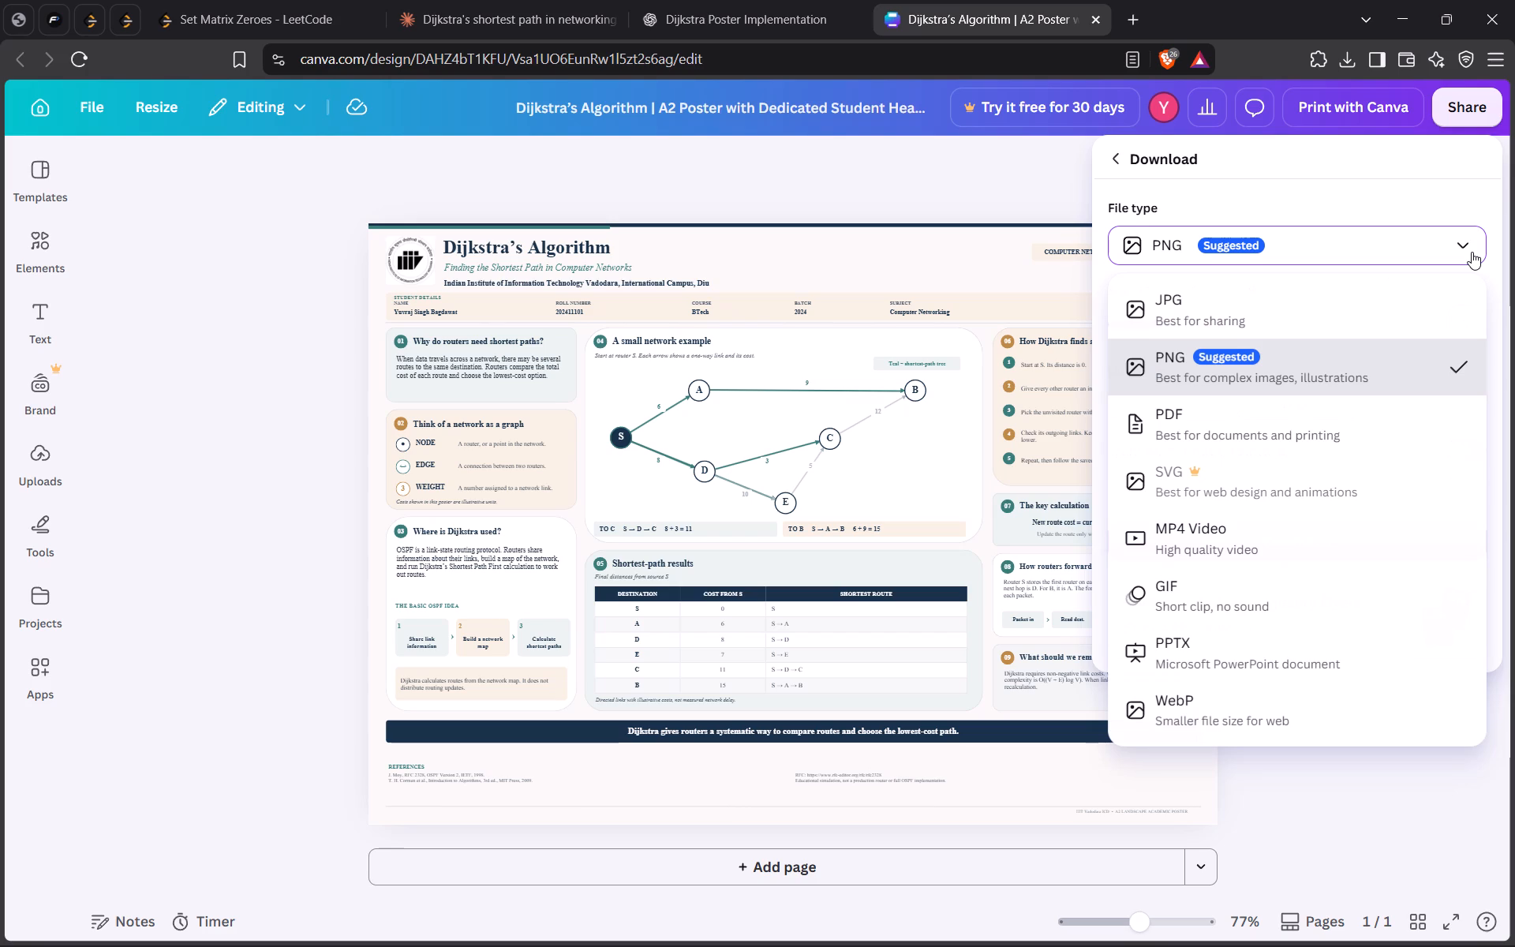
{"action": "left_click", "coordinate": [1472, 252]}
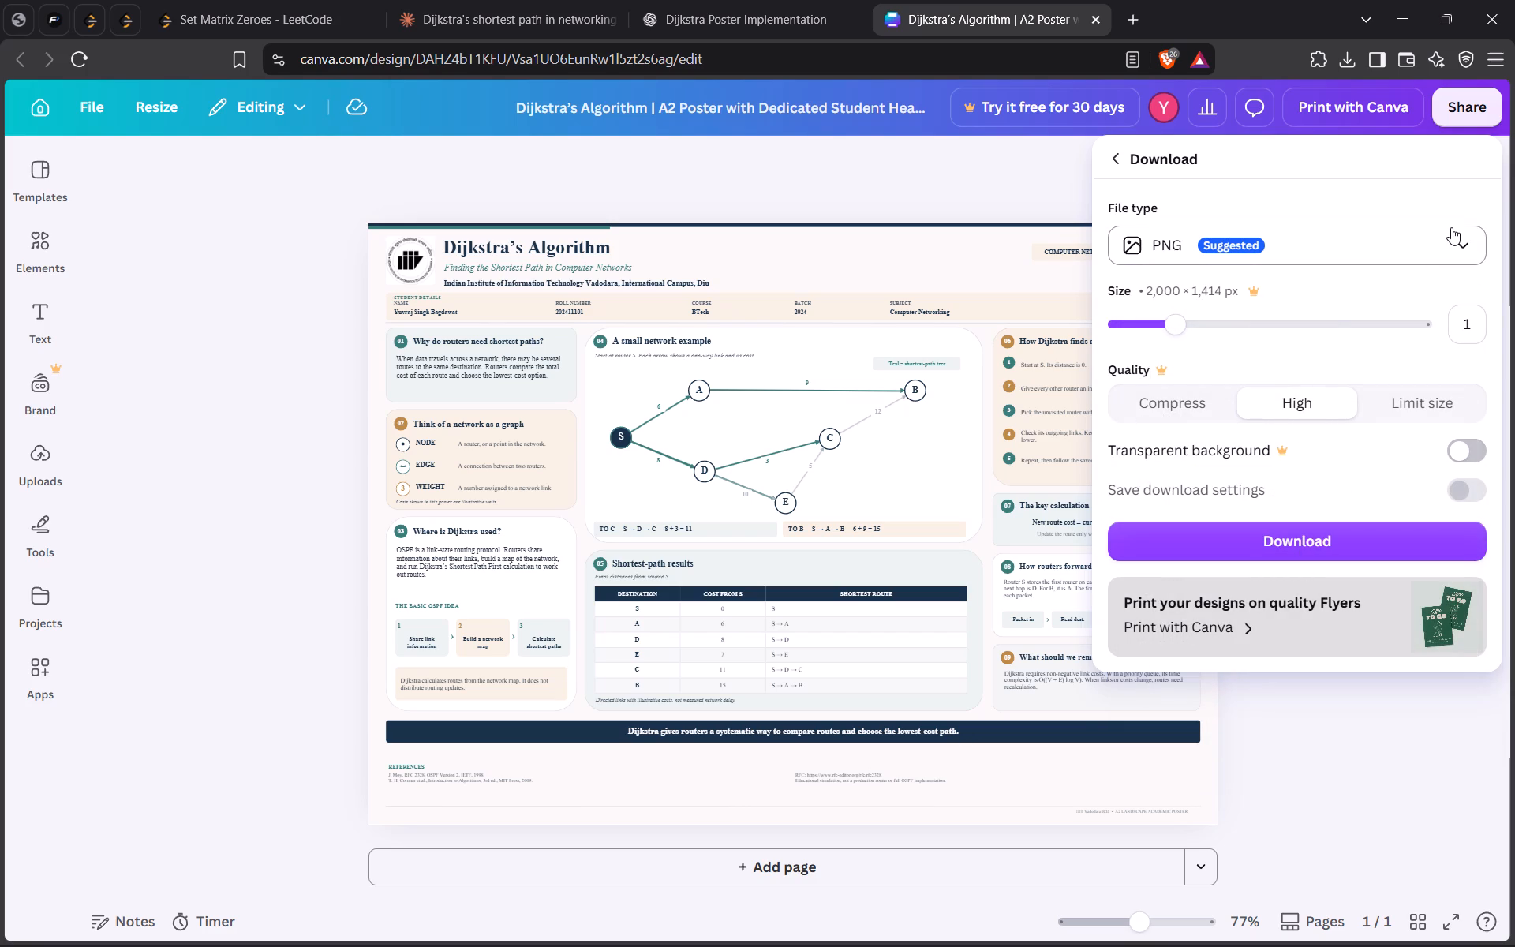
{"action": "left_click", "coordinate": [1305, 532]}
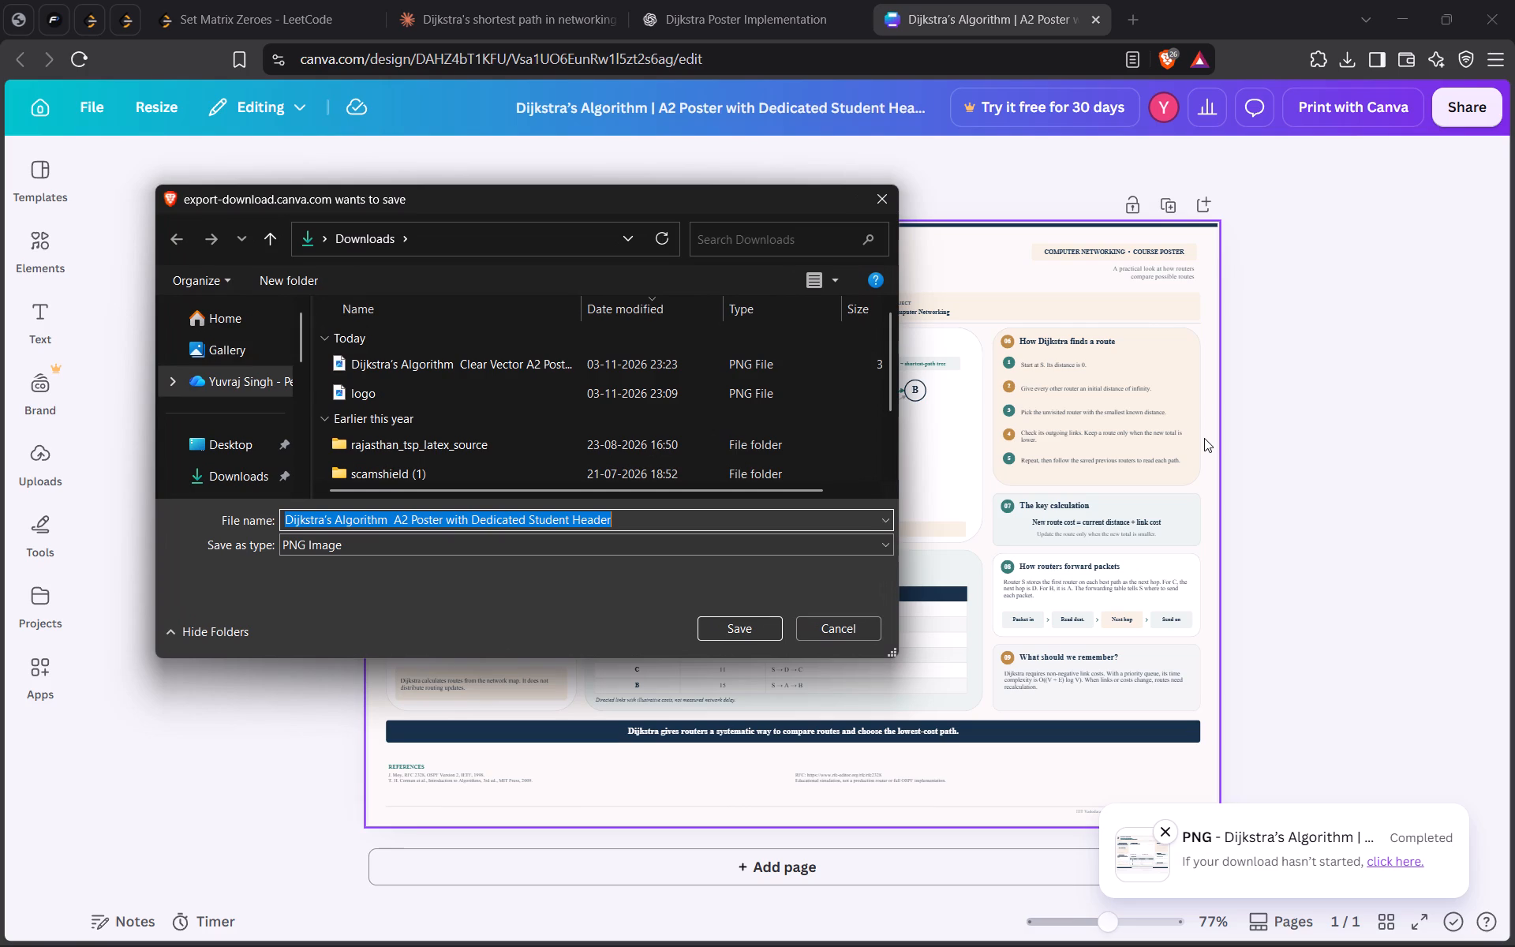
{"action": "left_click", "coordinate": [738, 642]}
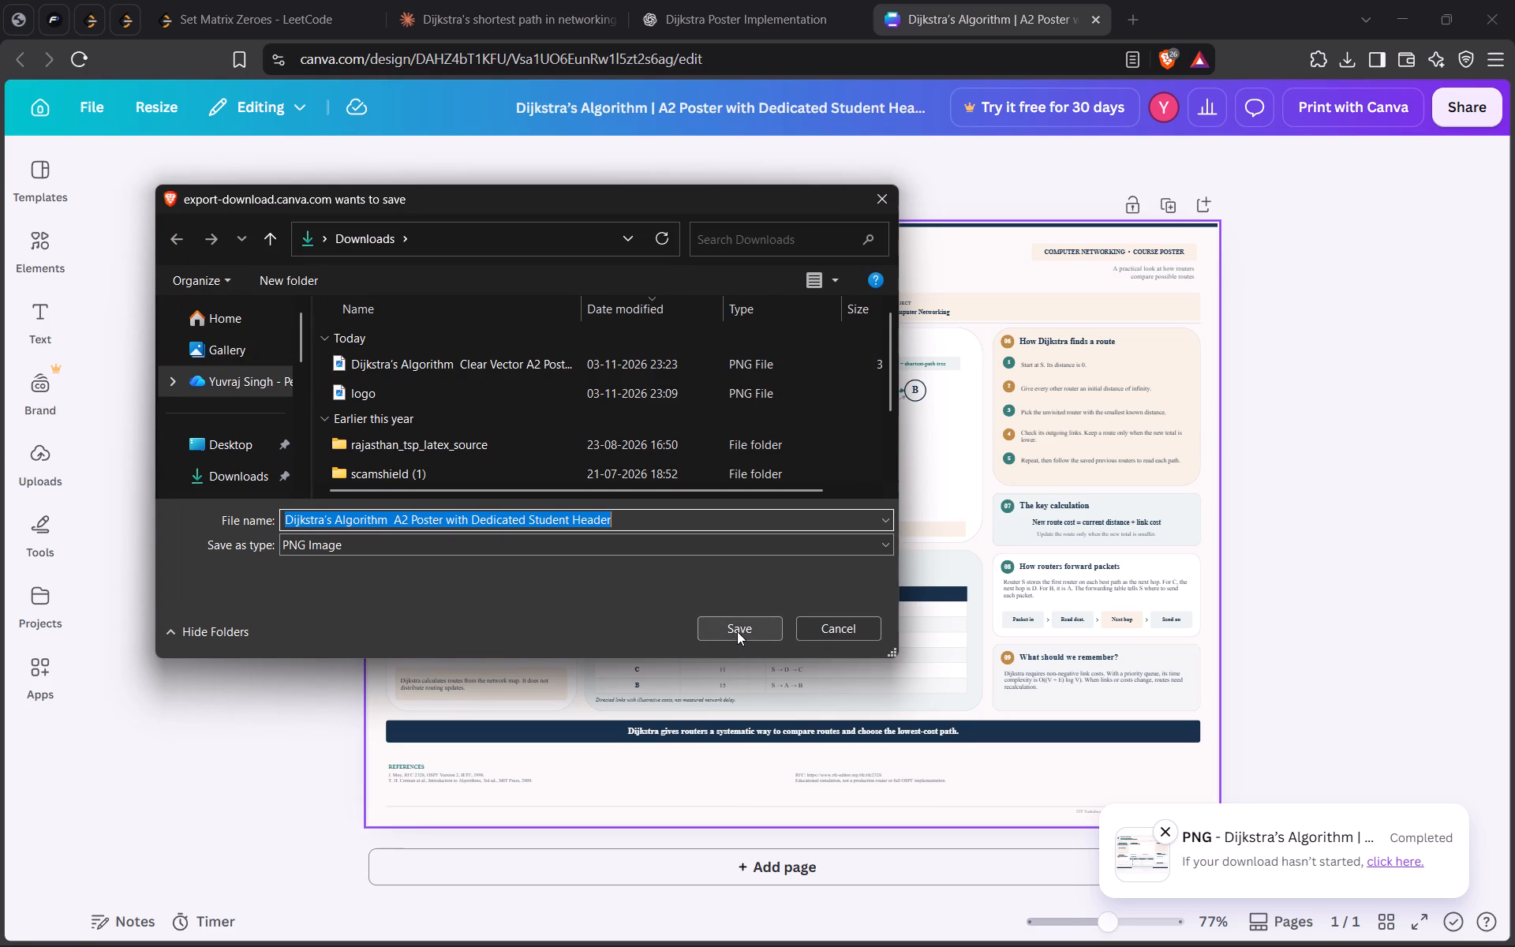
{"action": "left_click", "coordinate": [736, 628]}
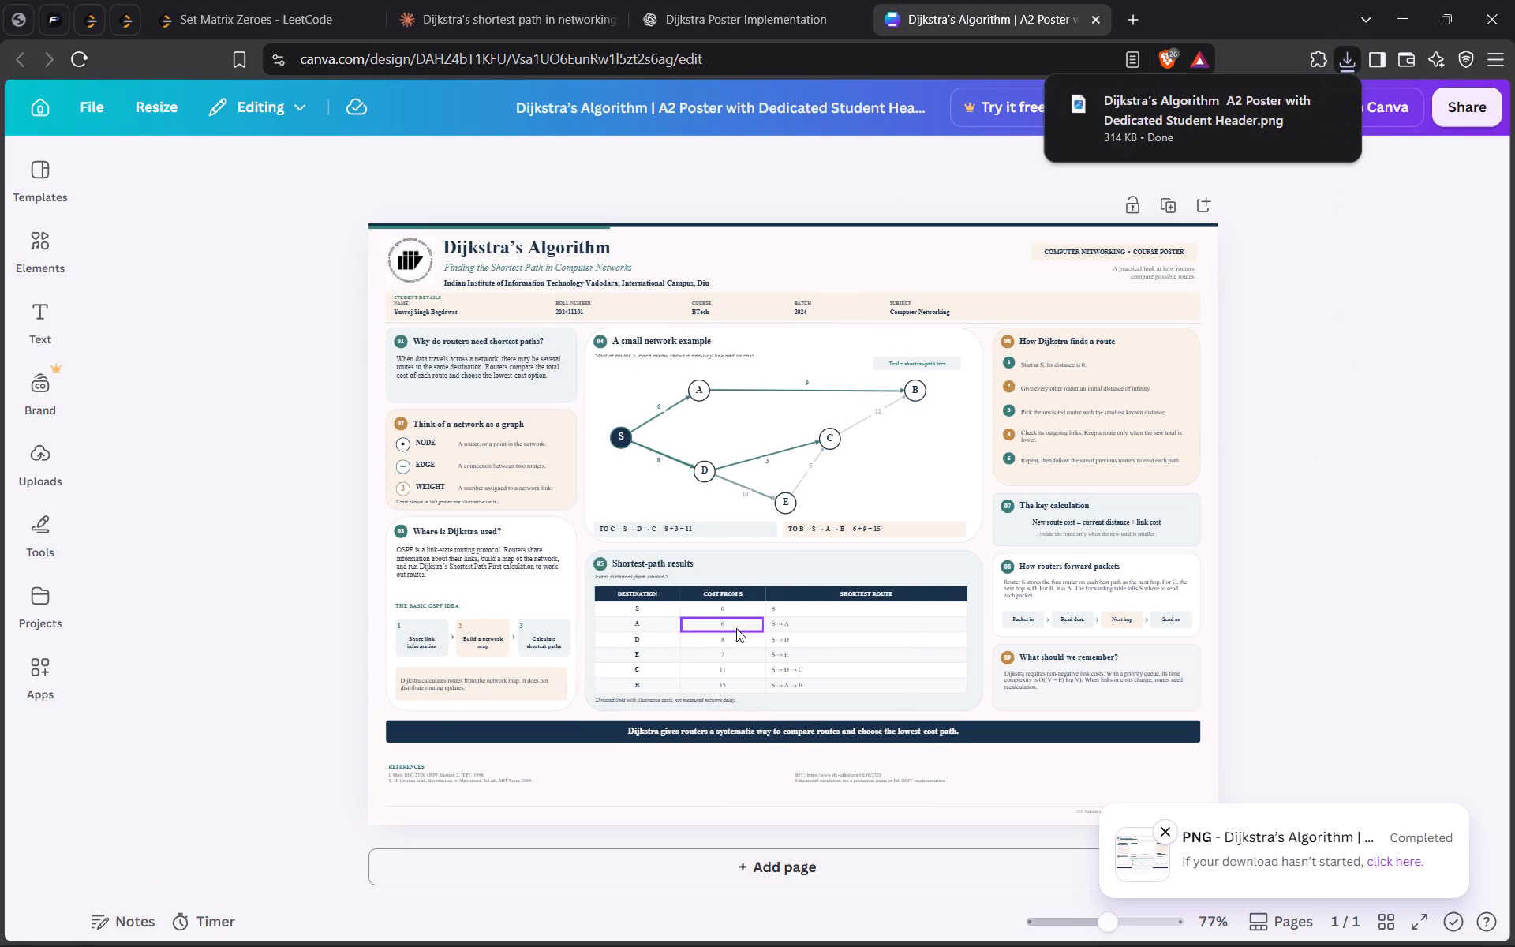
Open the browser's download history and remove the undeleted entry for Dijkstra's Algorithm Clear Vector A2 Poster.png.
{"action": "key", "text": "ctrl+j"}
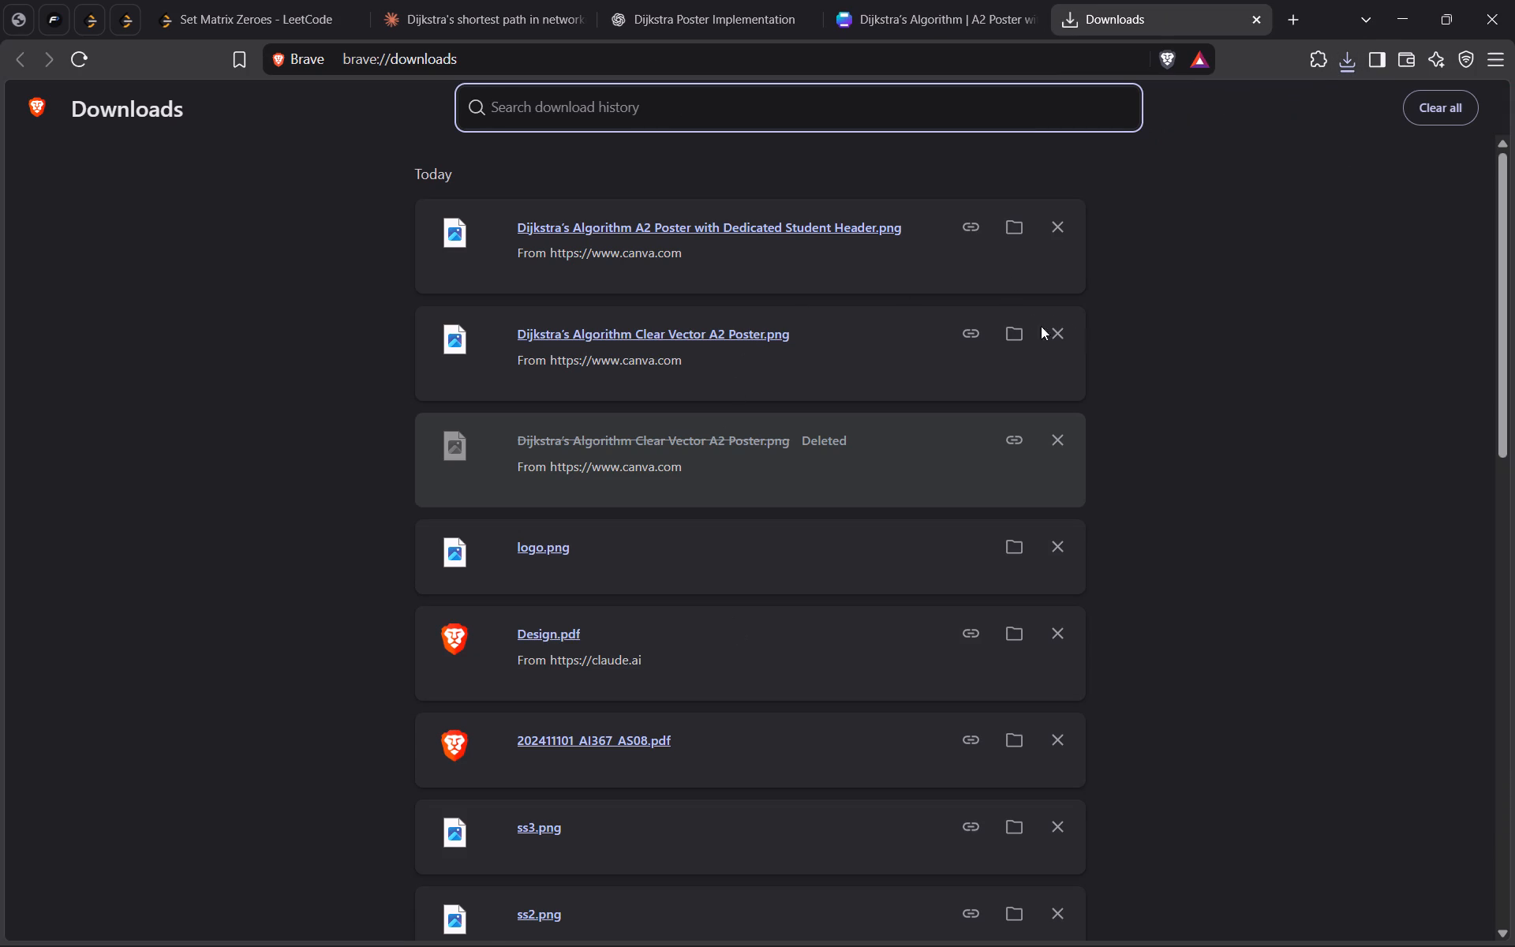
{"action": "left_click", "coordinate": [1053, 342]}
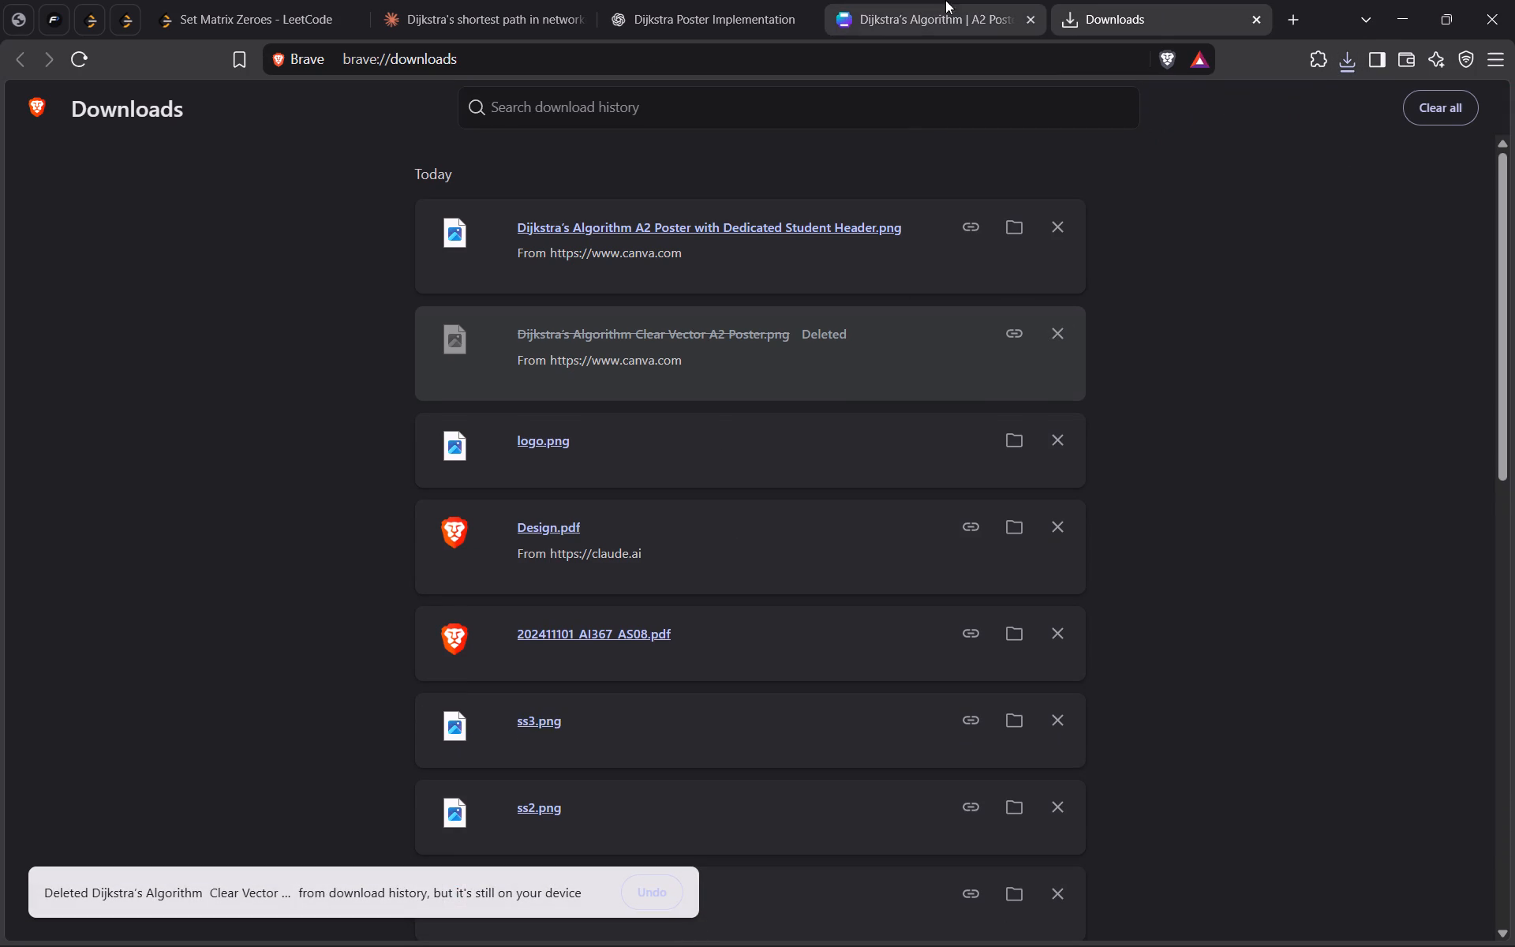
Open the newly downloaded poster PNG in Photos and examine its sharpness up close, including section 08 and the section 02 card.
{"action": "left_click", "coordinate": [803, 225]}
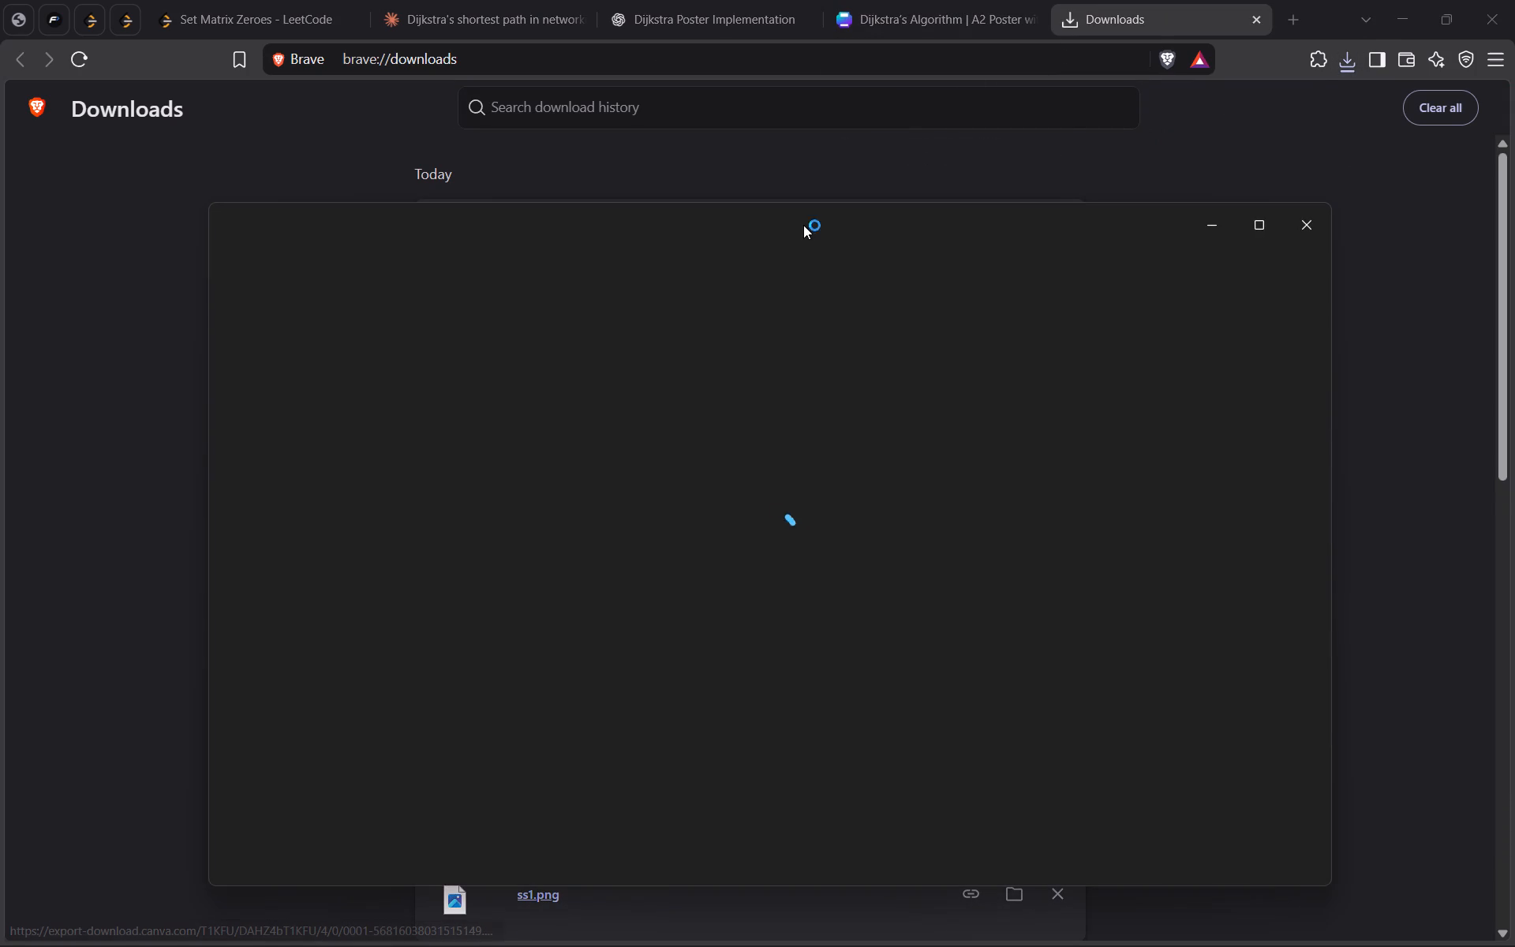
{"action": "scroll", "coordinate": [941, 454], "scroll_direction": "up", "scroll_amount": 7, "text": "ctrl"}
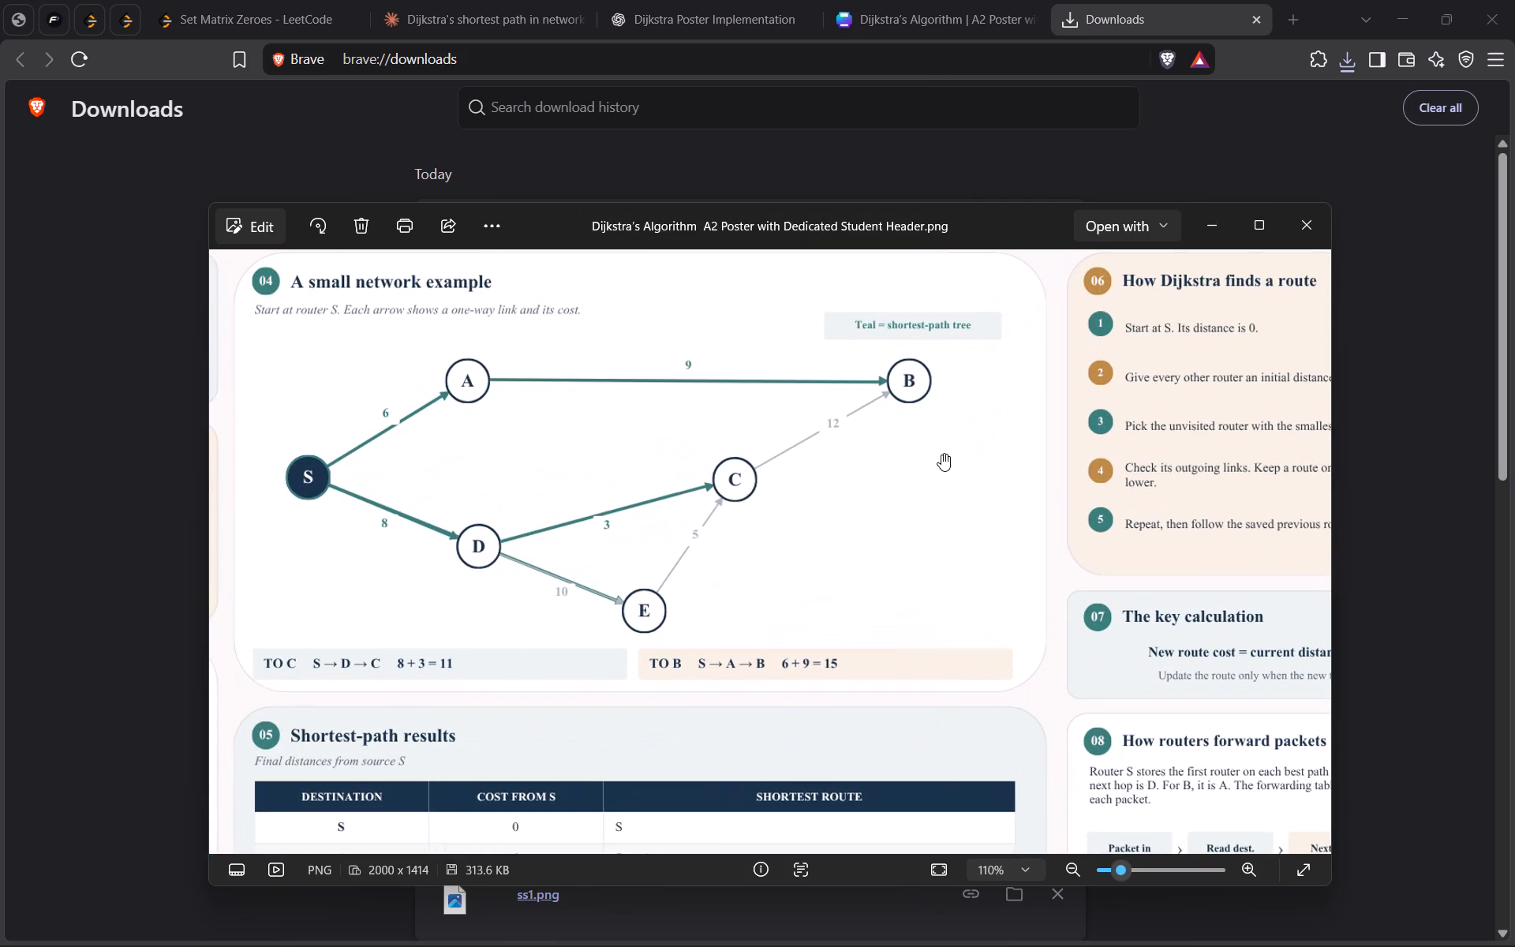
{"action": "left_click_drag", "start_coordinate": [830, 466], "coordinate": [382, 273]}
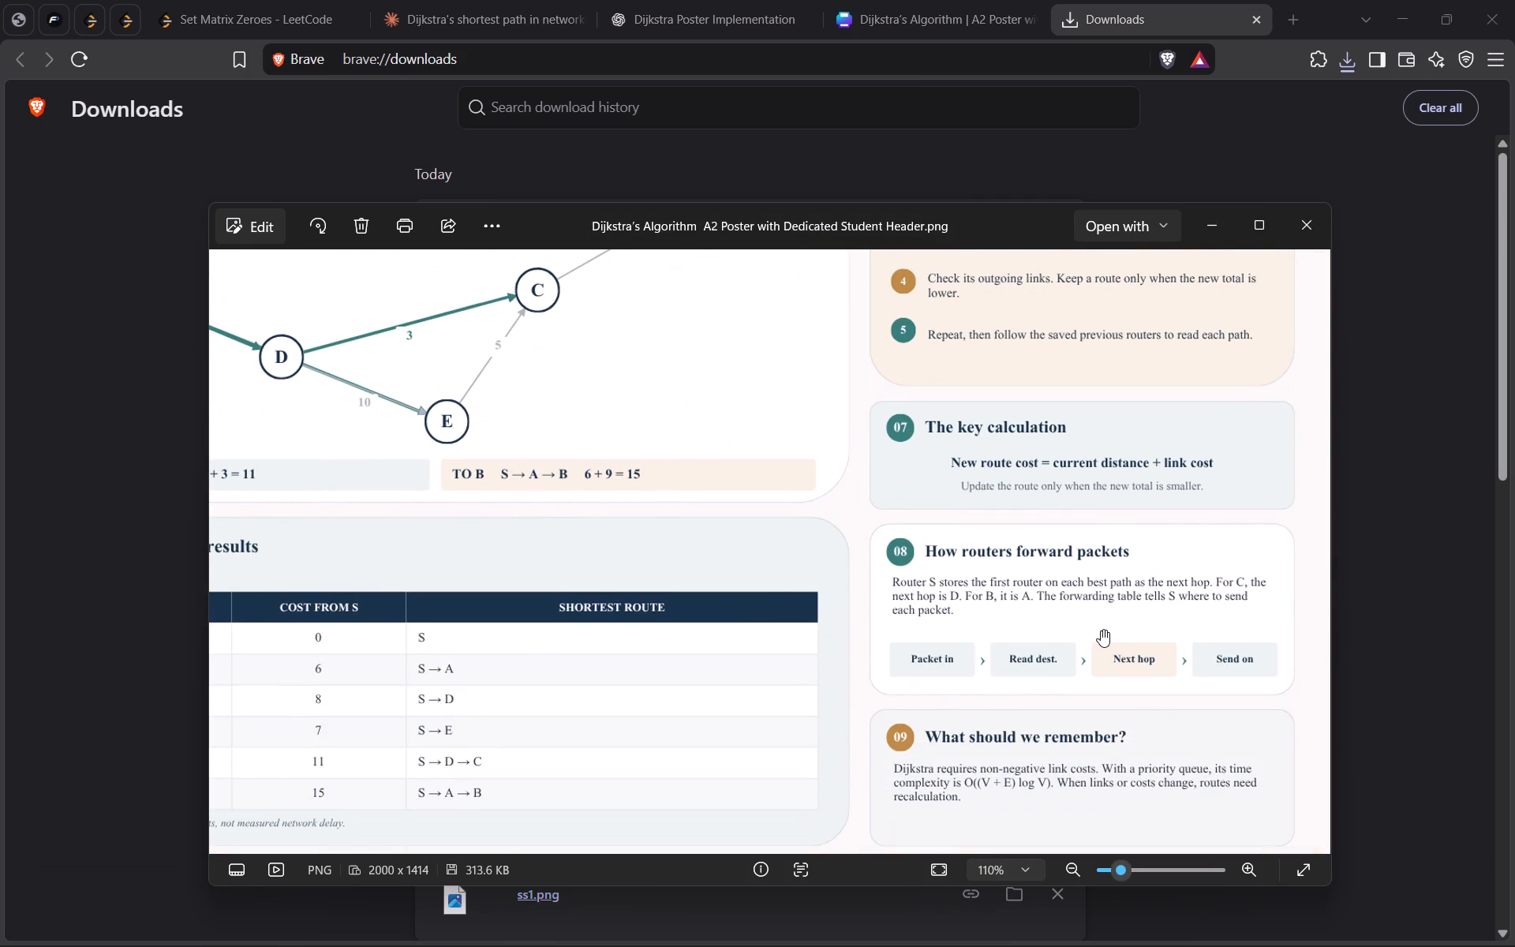
{"action": "left_click", "coordinate": [1007, 649]}
{"action": "double_click", "coordinate": [1007, 649]}
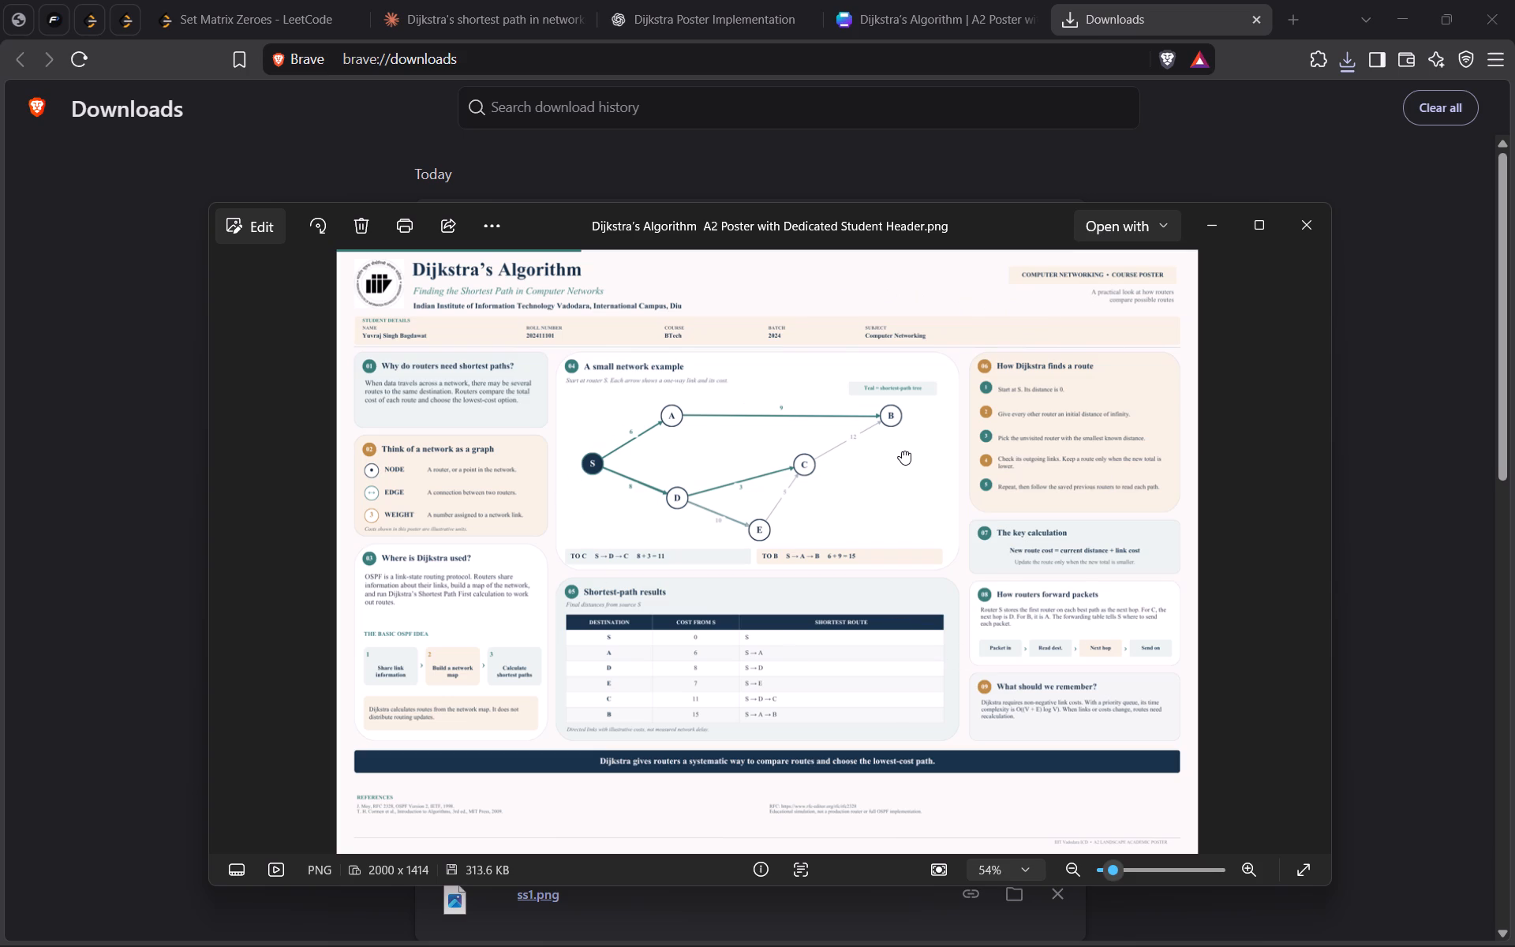
{"action": "double_click", "coordinate": [497, 493]}
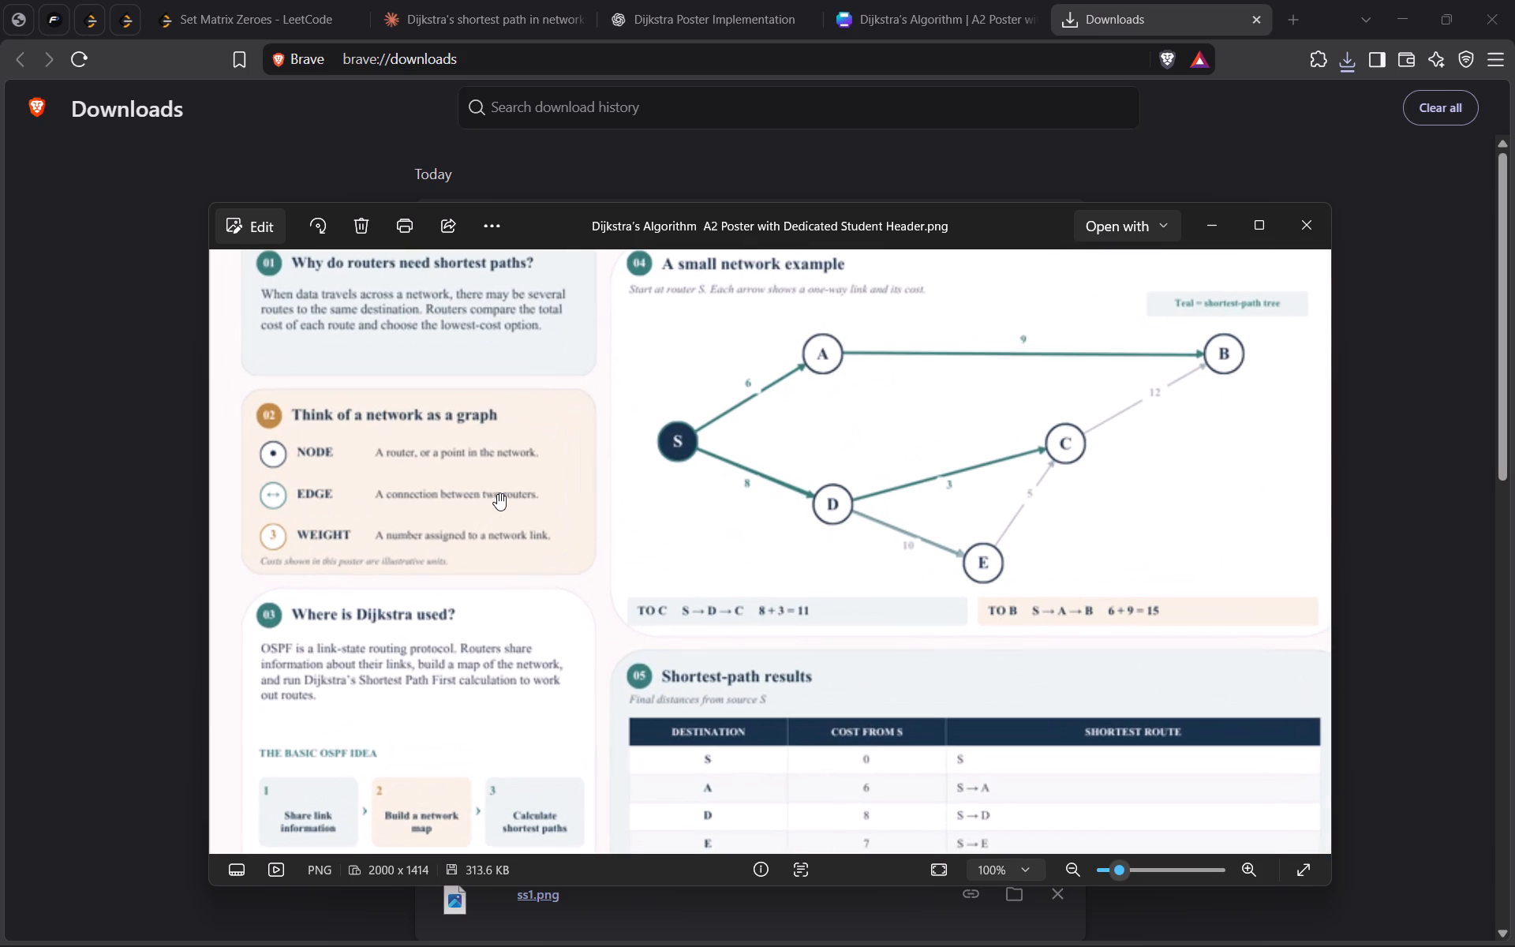
Examine the poster image's network example, results table and overall layout in Photos, and close the image.
{"action": "left_click_drag", "start_coordinate": [497, 493], "coordinate": [694, 367]}
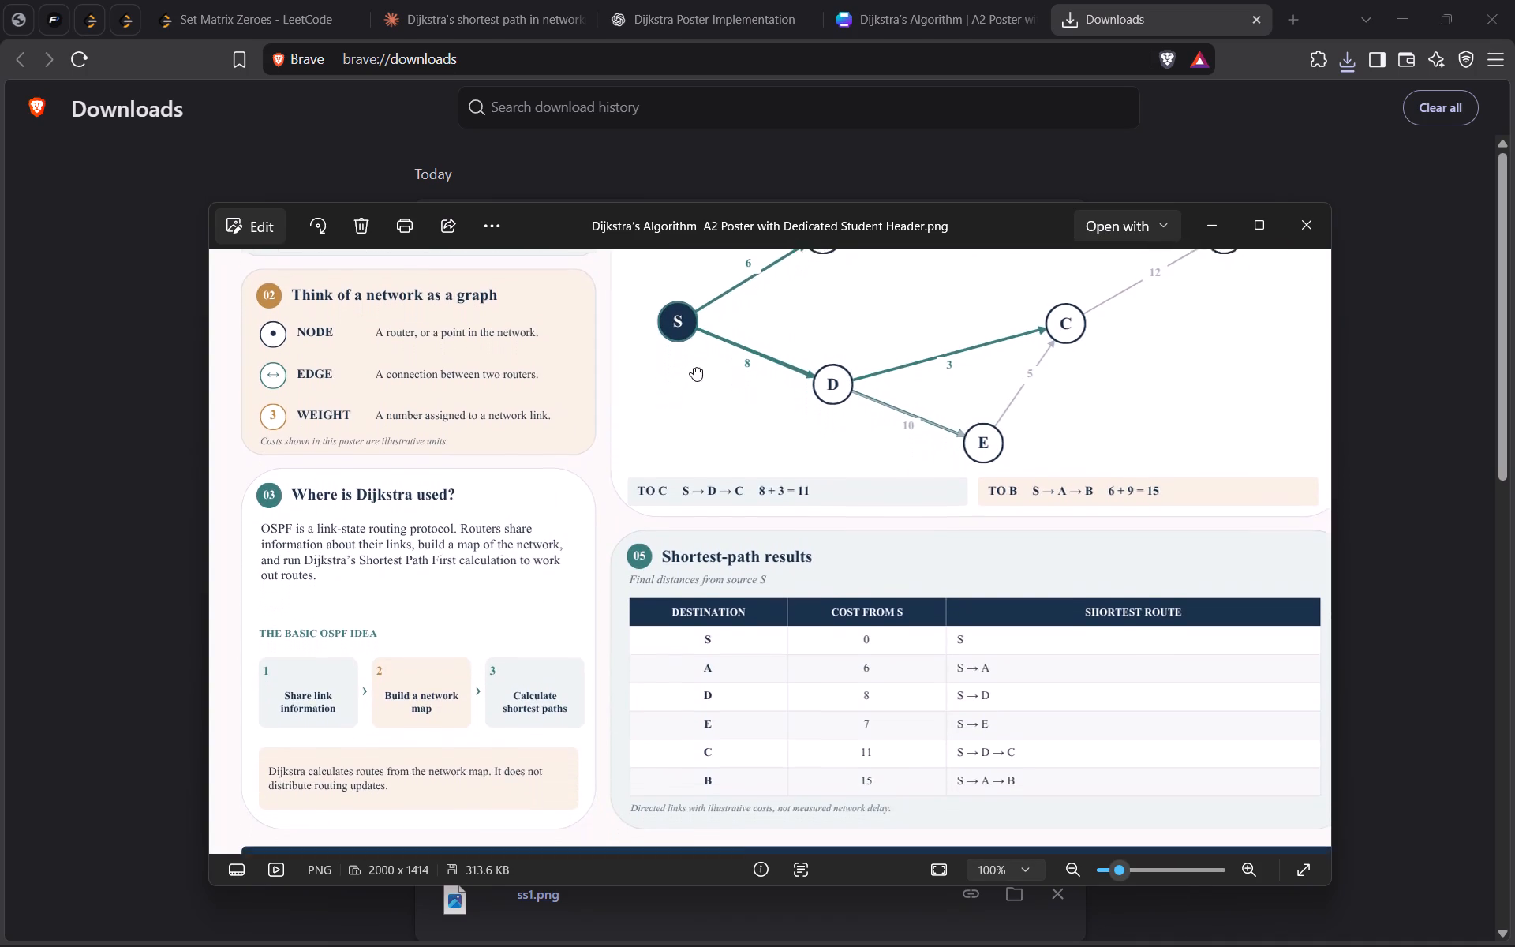
{"action": "left_click_drag", "start_coordinate": [694, 367], "coordinate": [739, 464]}
{"action": "scroll", "coordinate": [739, 464], "scroll_direction": "down", "scroll_amount": 10, "text": "ctrl"}
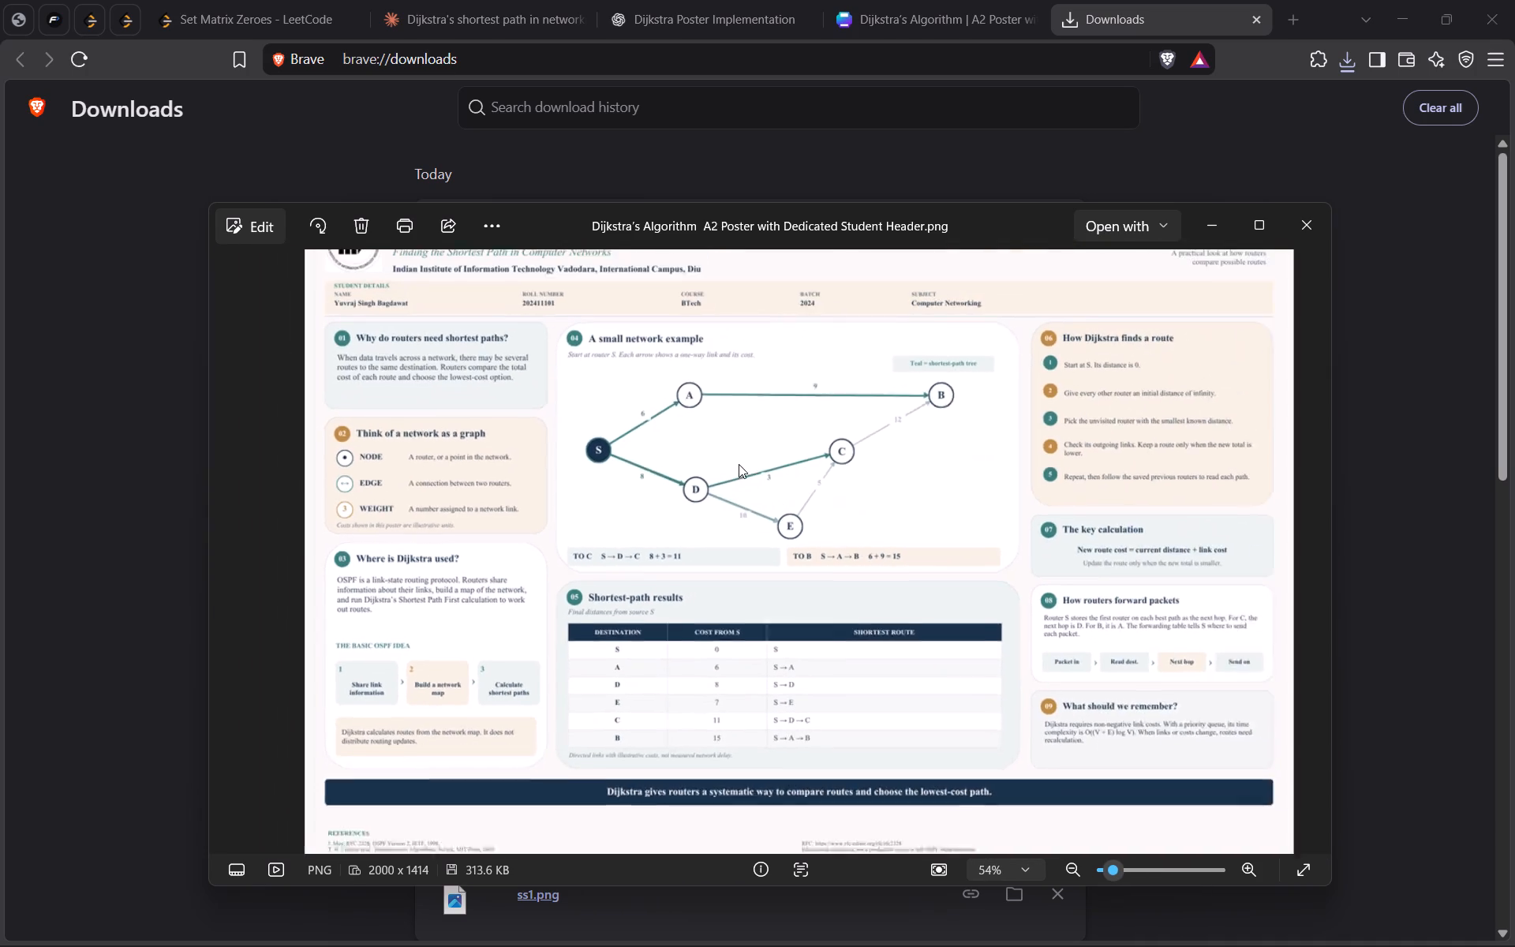
{"action": "scroll", "coordinate": [739, 464], "scroll_direction": "down", "scroll_amount": 4, "text": "ctrl"}
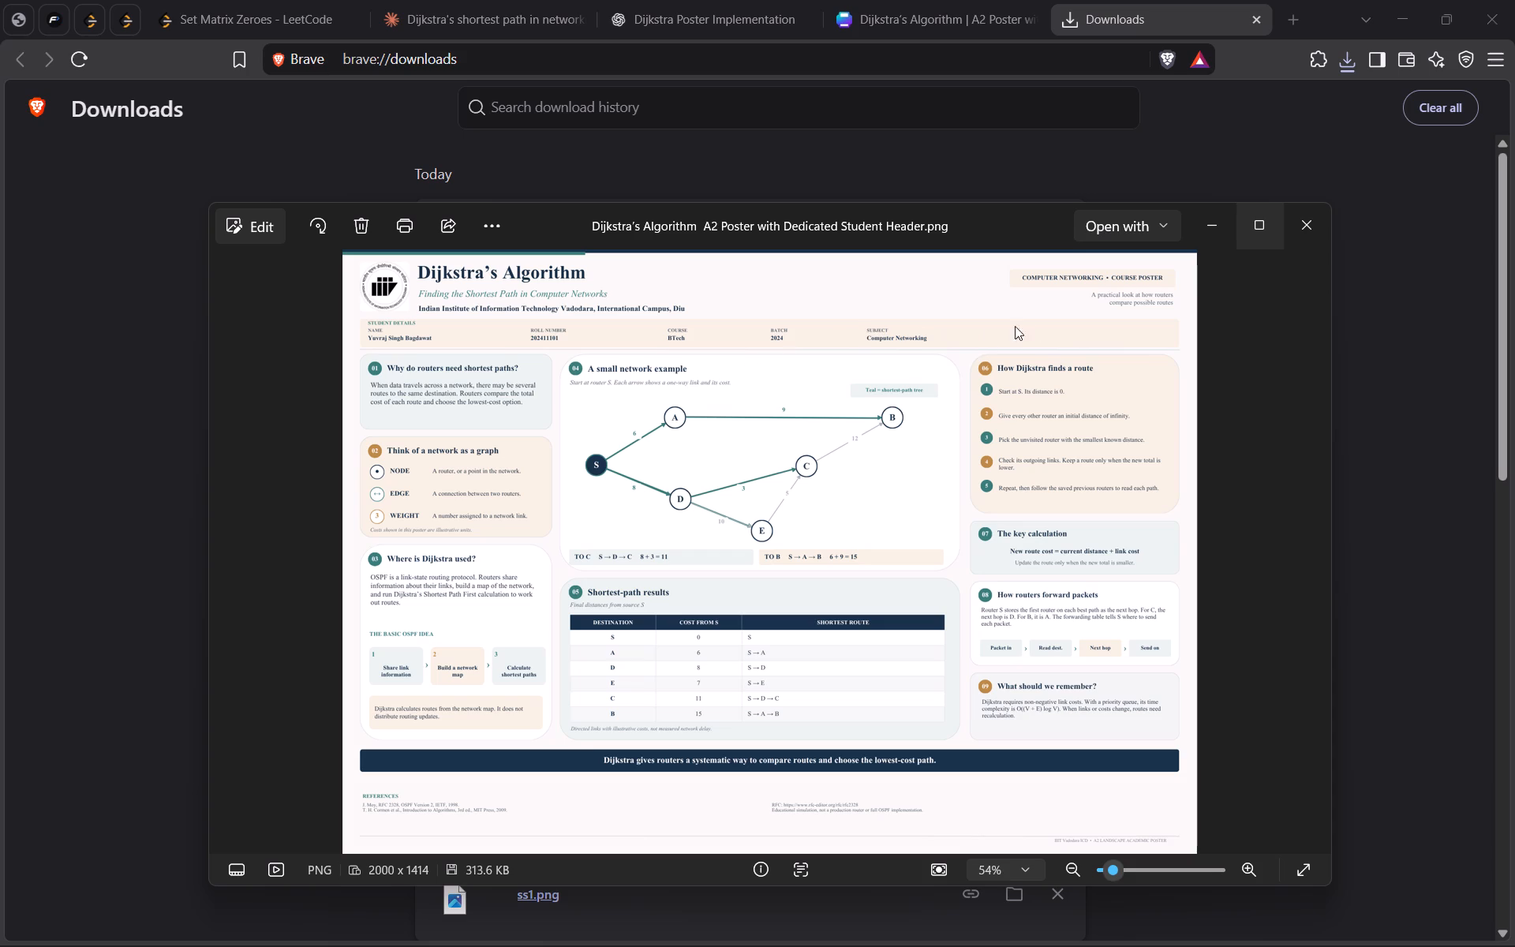